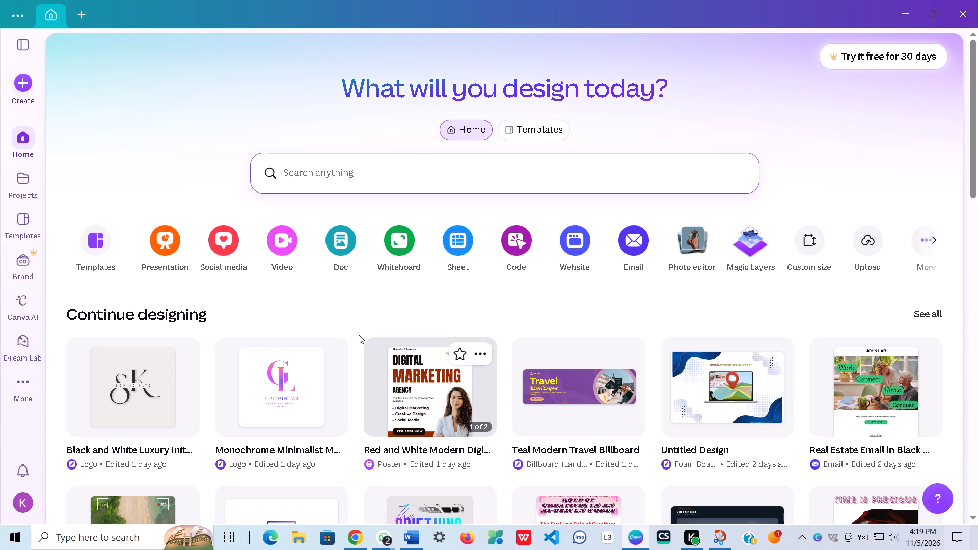
Look through the home page's recent designs, suggested templates and design categories for a starting point.
scroll(339, 304, down, 2)
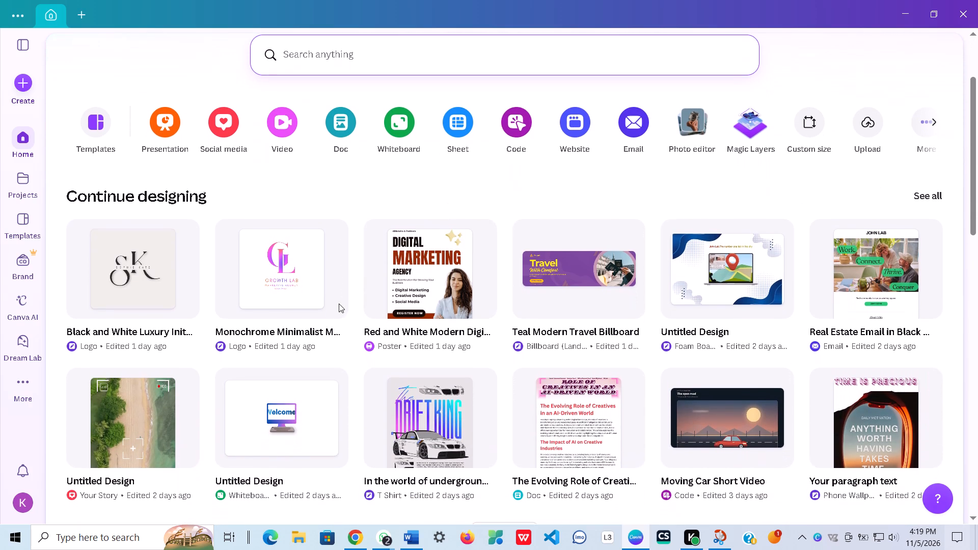
scroll(339, 304, down, 2)
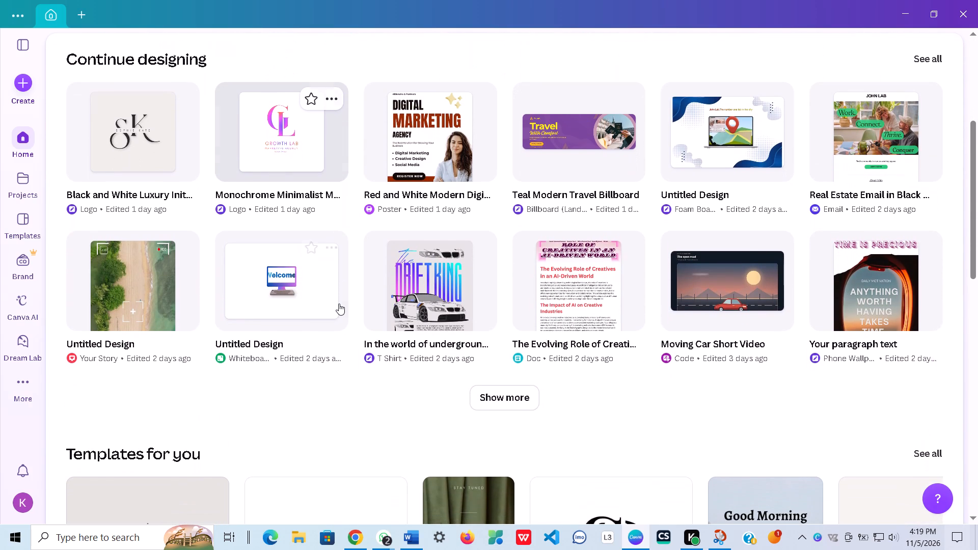
scroll(339, 304, down, 2)
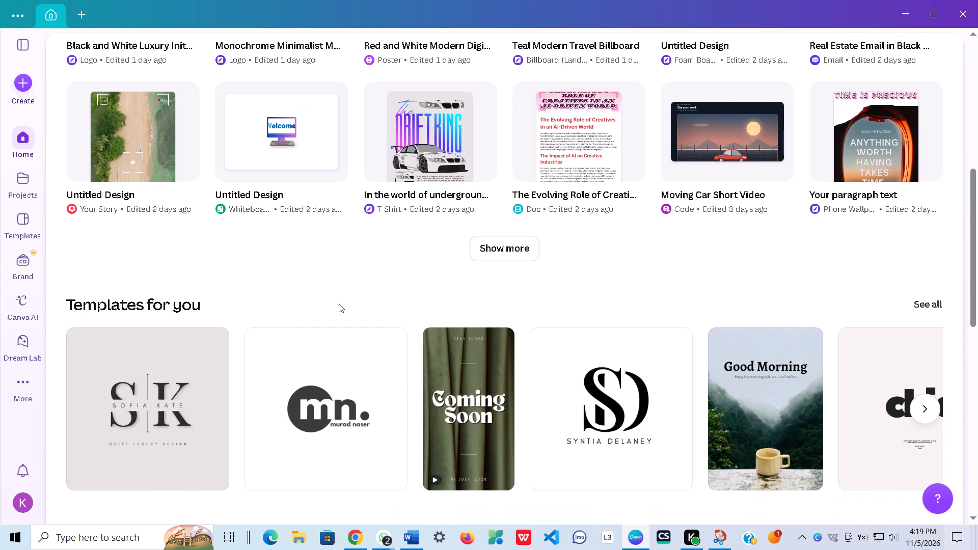
scroll(339, 304, down, 5)
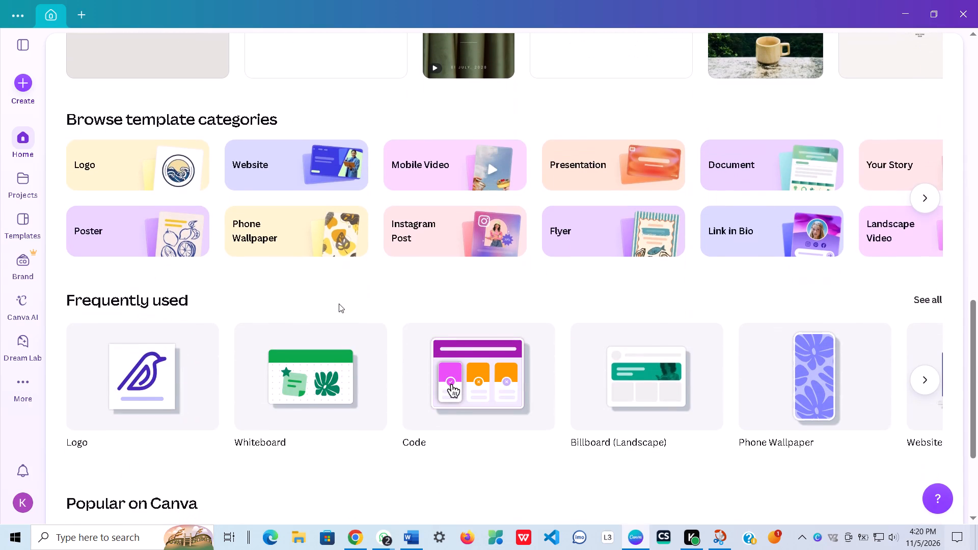
scroll(339, 304, down, 1)
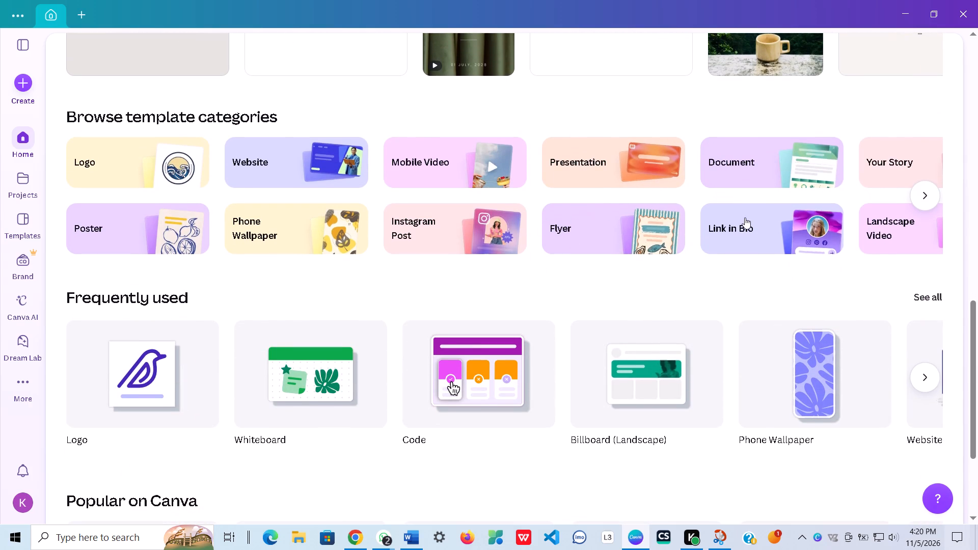
Browse the template categories on the home page and open the Business Card templates.
scroll(836, 203, left, 2)
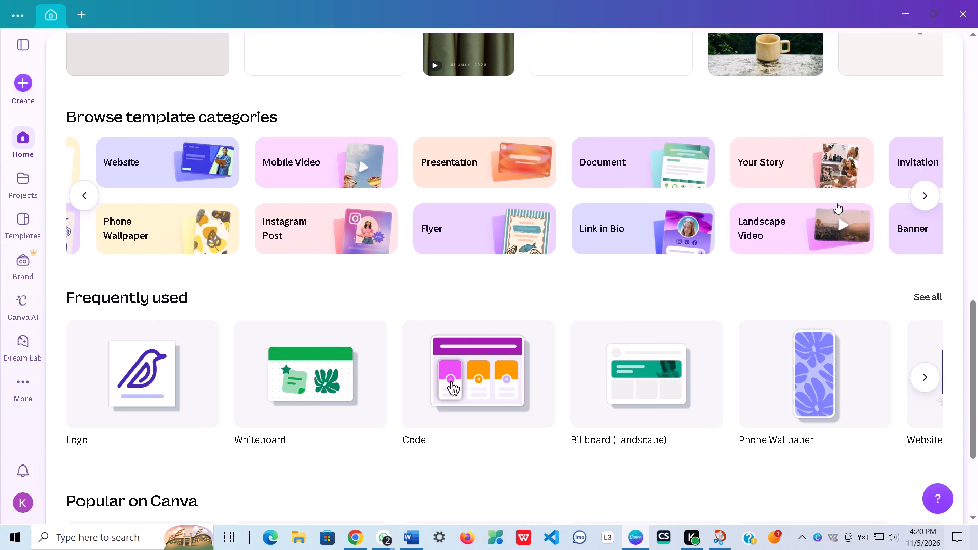
scroll(836, 203, left, 4)
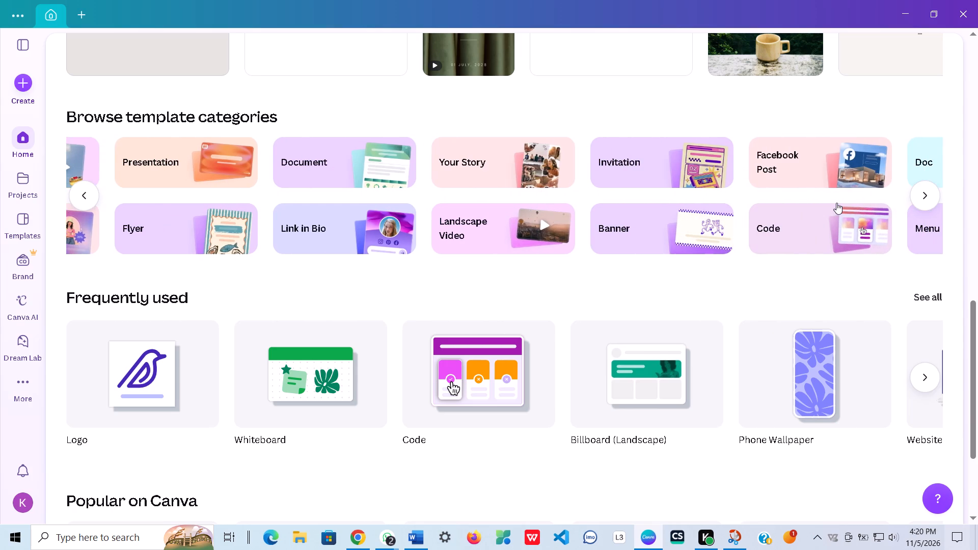
scroll(836, 203, left, 2)
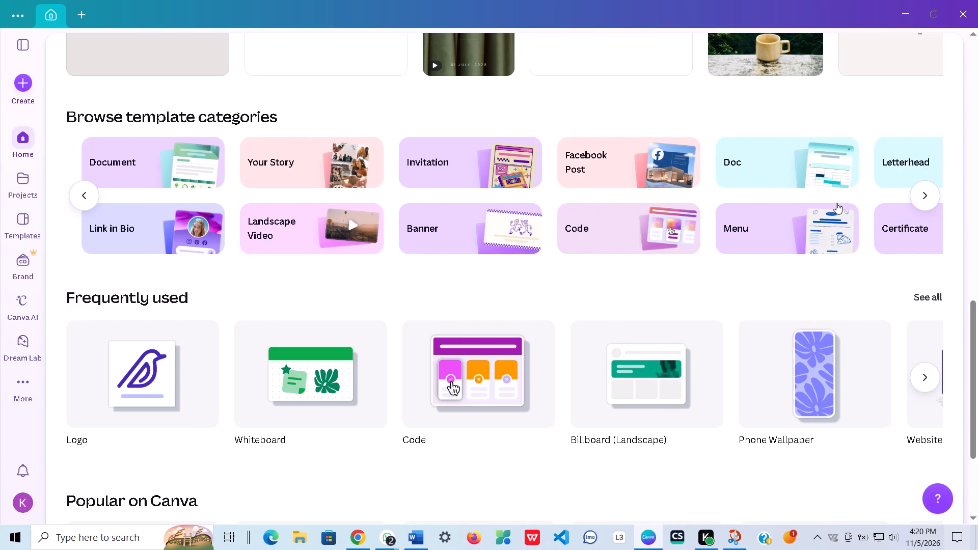
scroll(836, 203, left, 3)
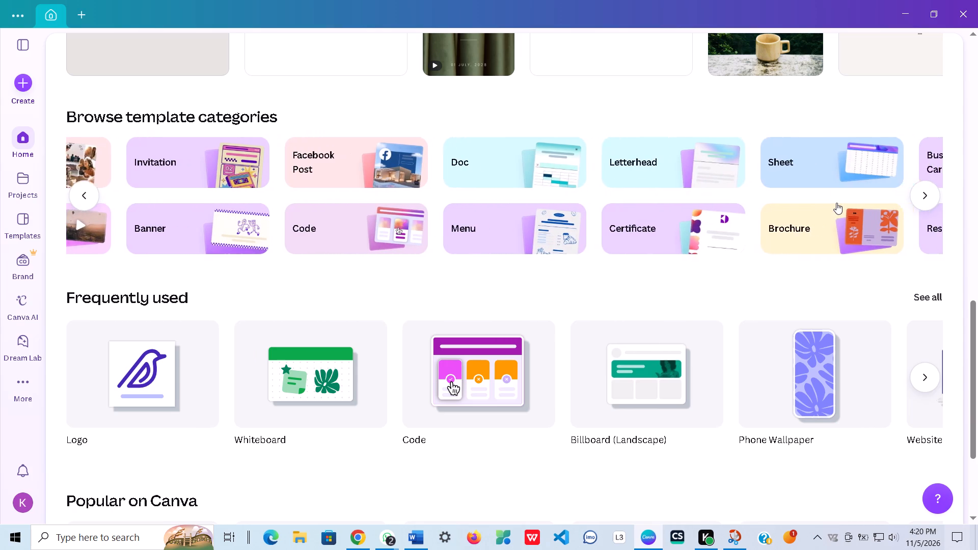
scroll(836, 203, left, 1)
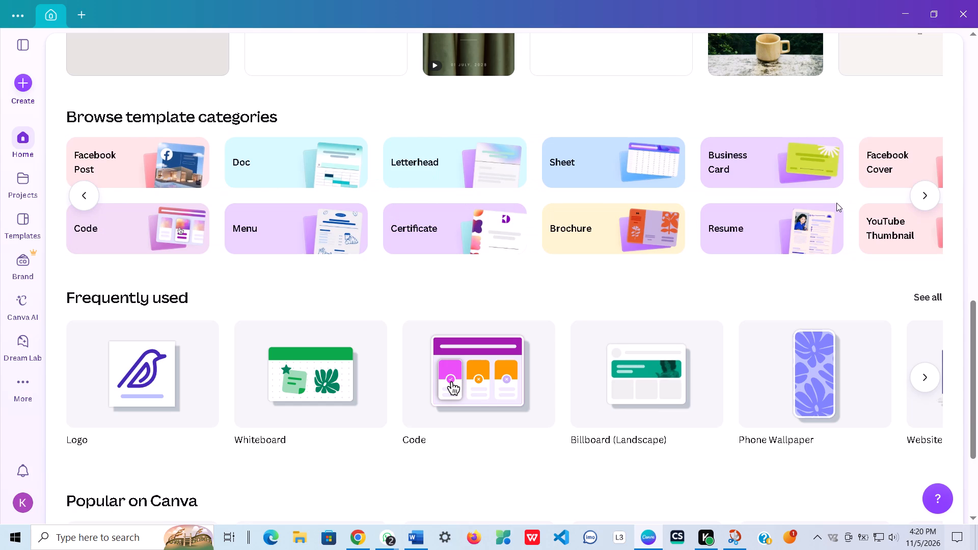
scroll(836, 203, left, 1)
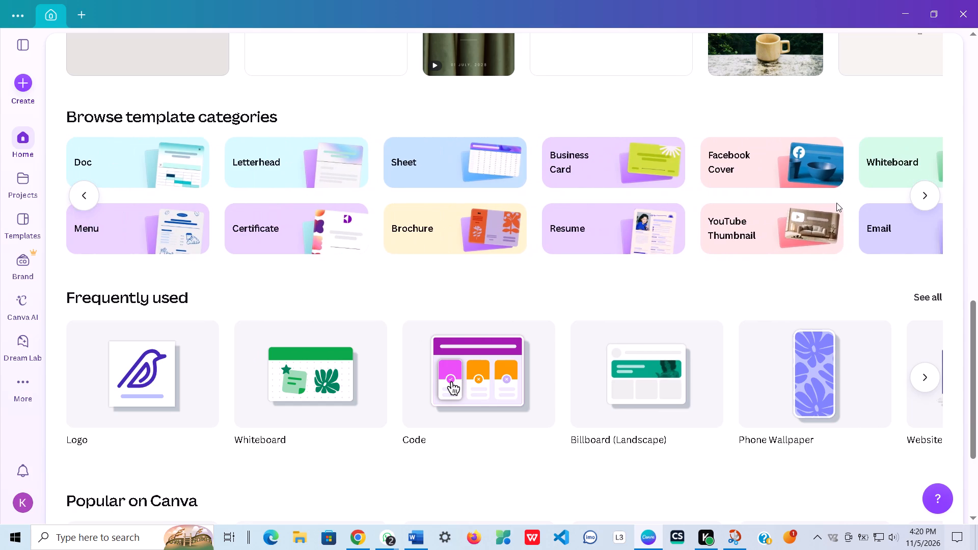
scroll(836, 203, left, 4)
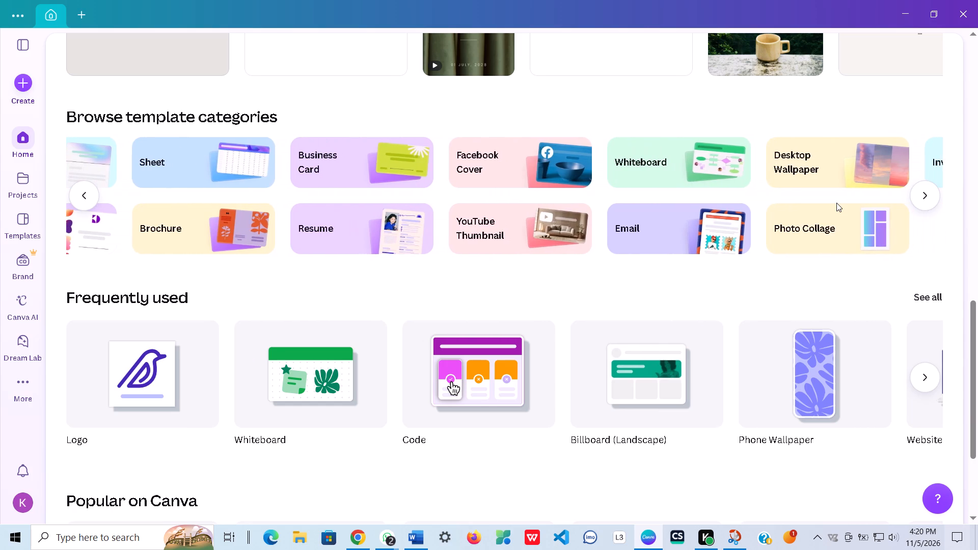
scroll(836, 203, left, 2)
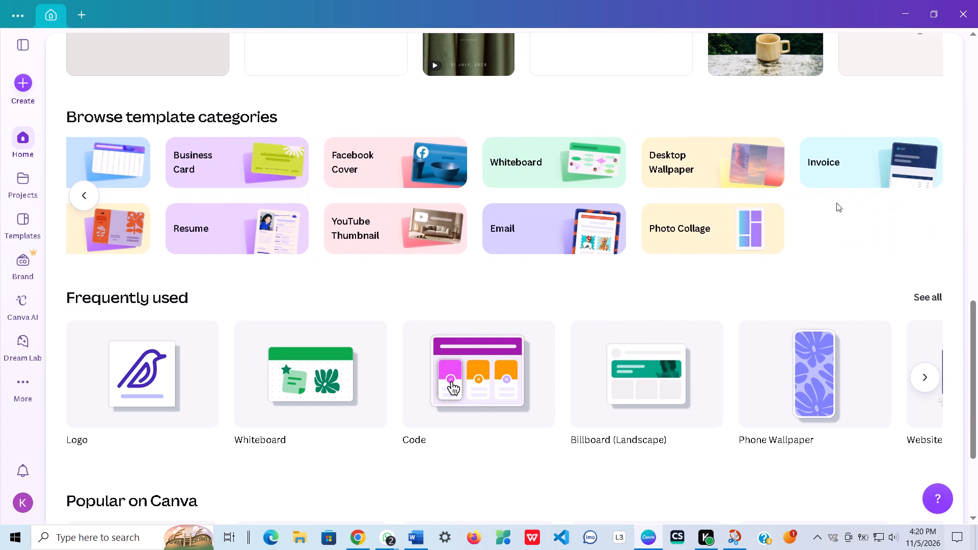
scroll(836, 203, right, 2)
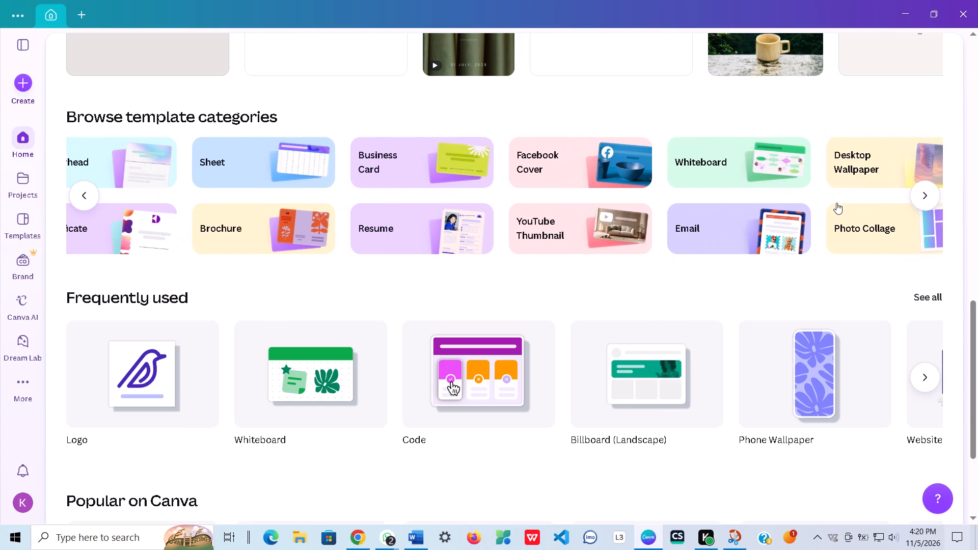
scroll(836, 203, right, 1)
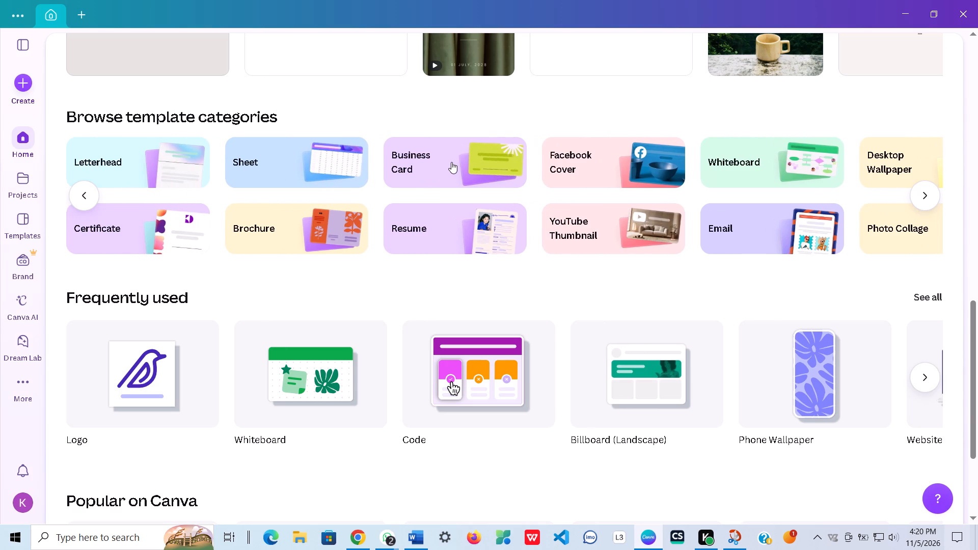
click(451, 162)
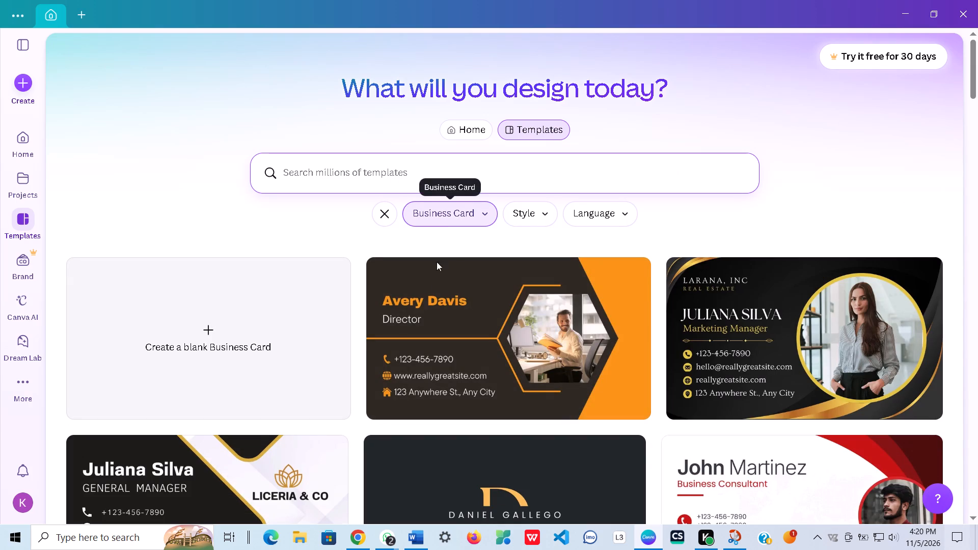
Browse the business card templates for a suitable design.
scroll(384, 328, down, 2)
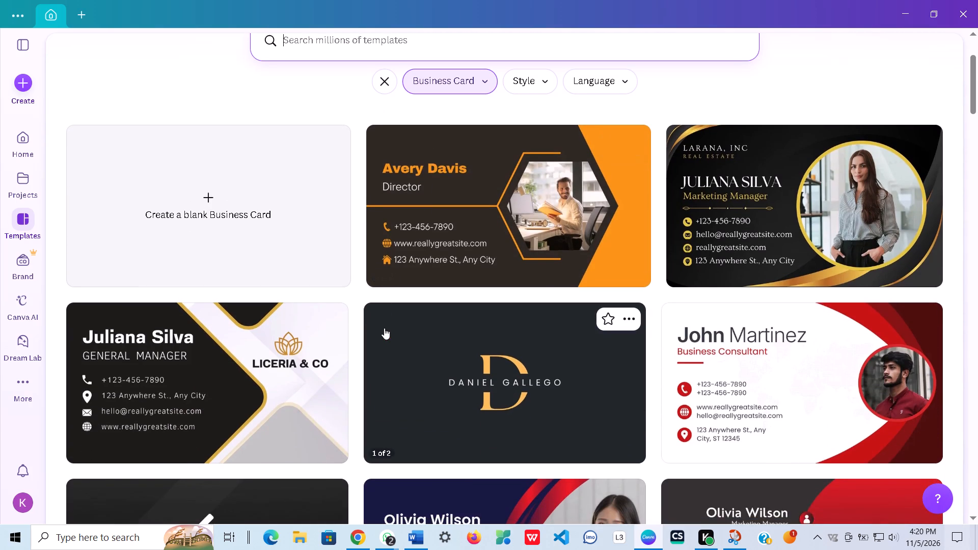
scroll(384, 328, down, 3)
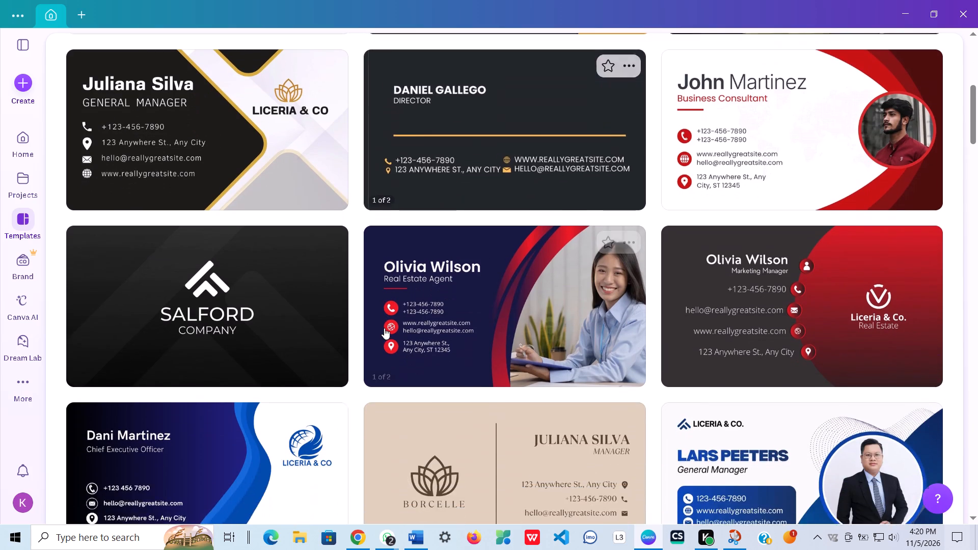
scroll(384, 328, down, 2)
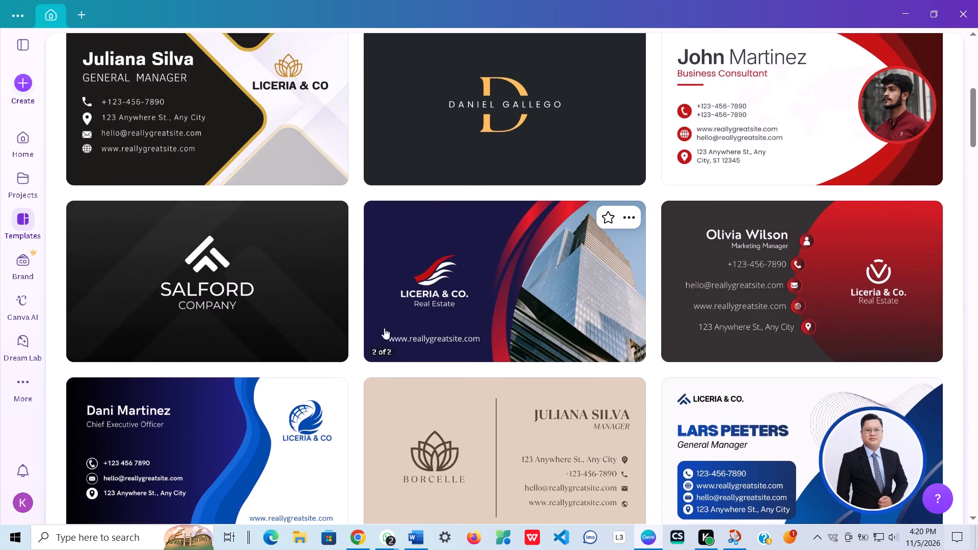
scroll(384, 328, down, 2)
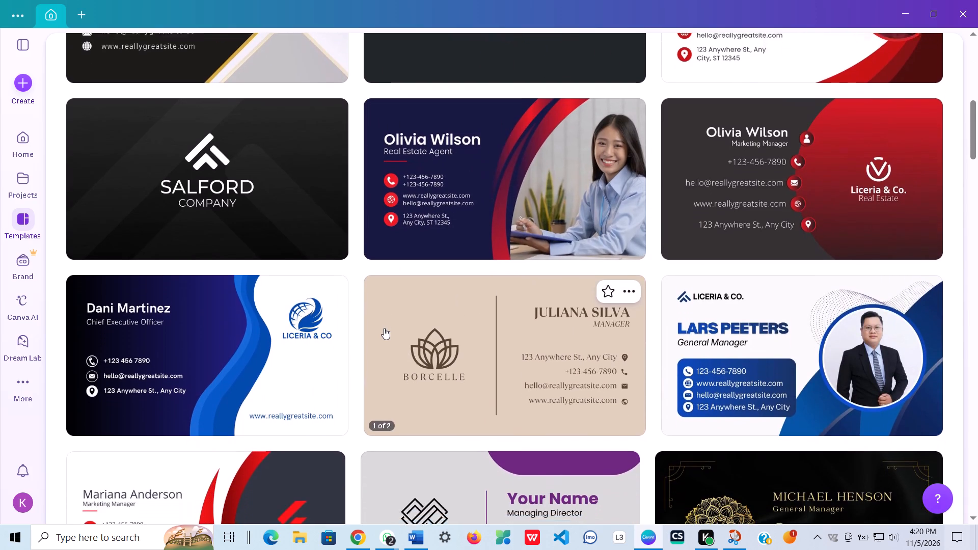
scroll(384, 328, down, 3)
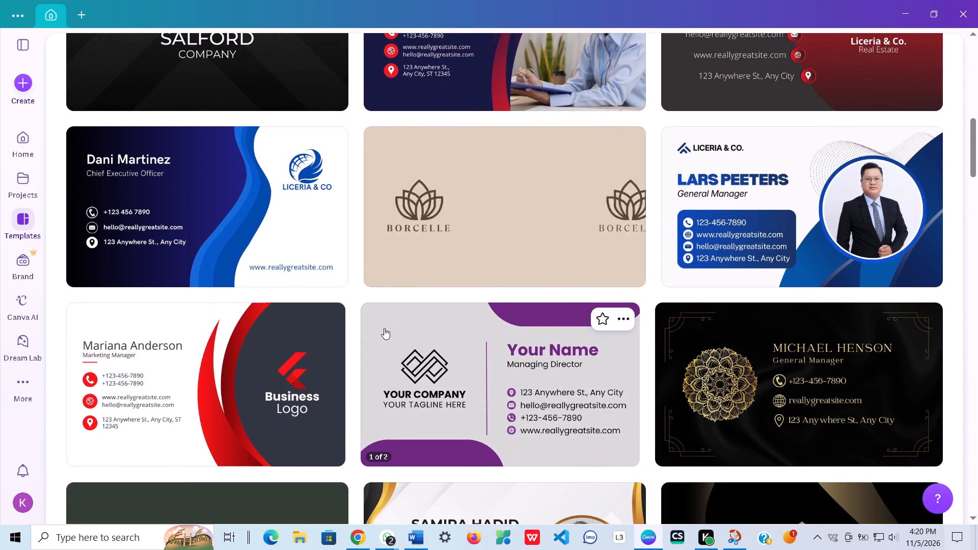
scroll(384, 328, down, 3)
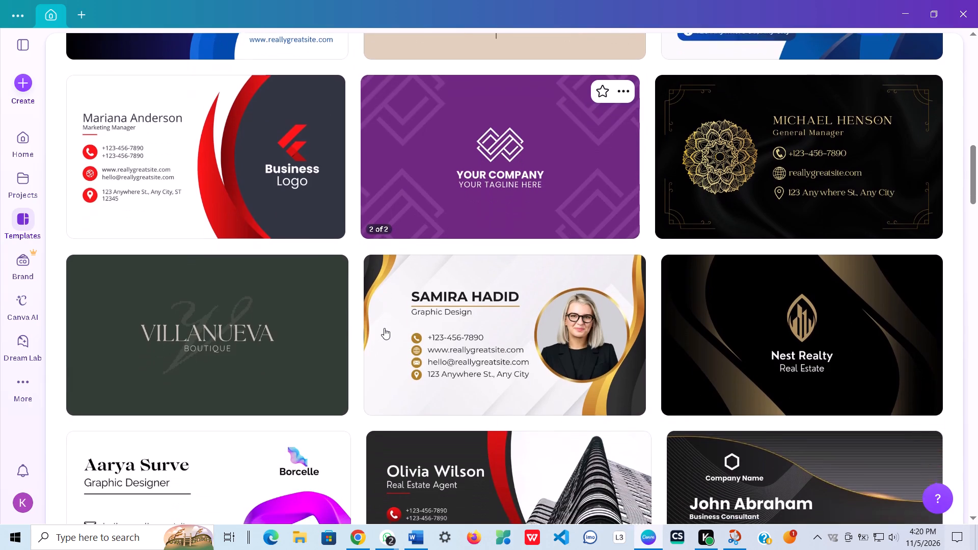
scroll(384, 328, down, 1)
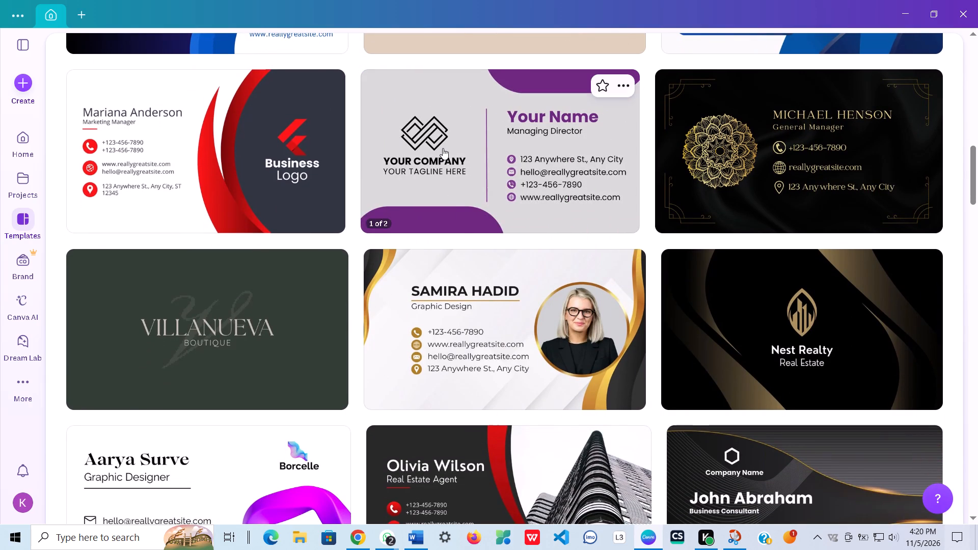
Preview the Purple Minimalist Modern Business Card template and open it for customizing.
click(443, 148)
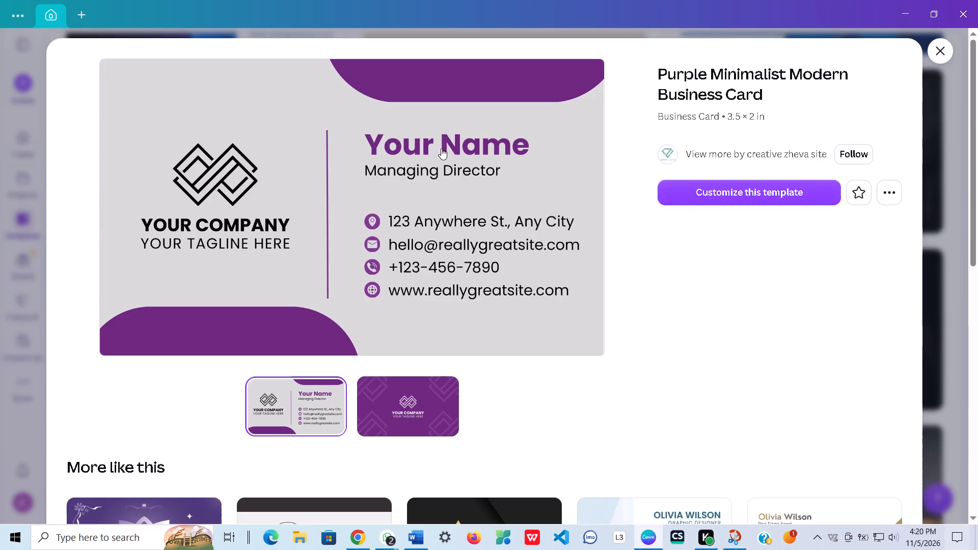
scroll(307, 245, up, 1)
scroll(307, 245, down, 1)
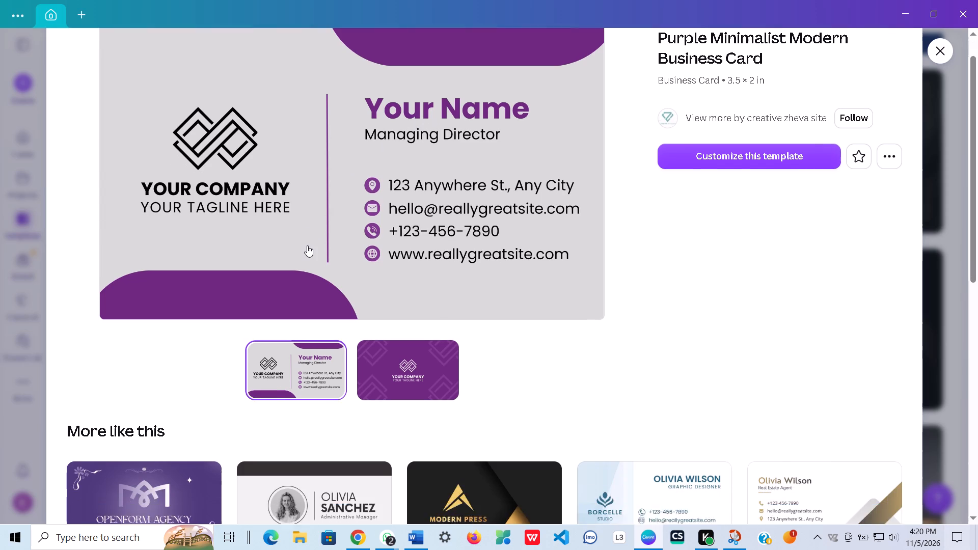
scroll(307, 245, down, 1)
scroll(307, 245, up, 1)
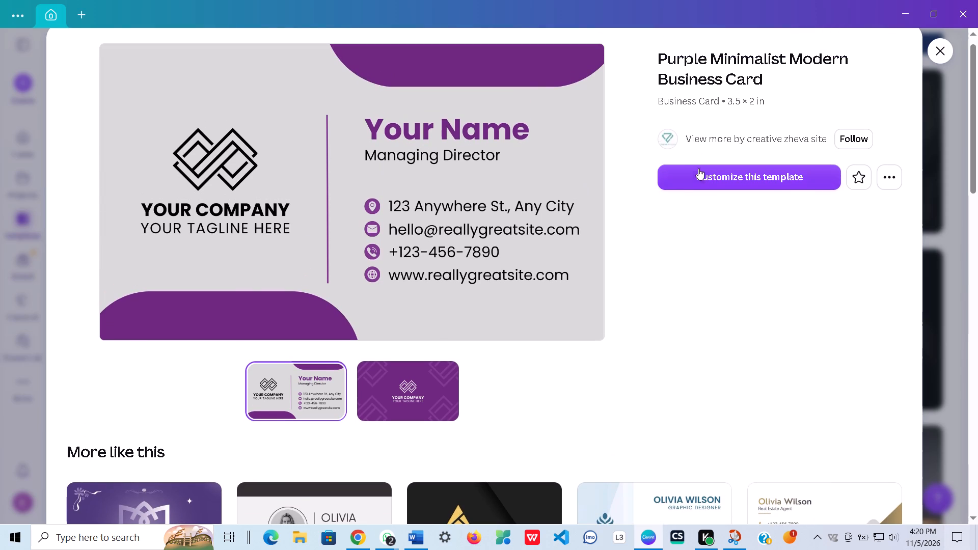
click(696, 175)
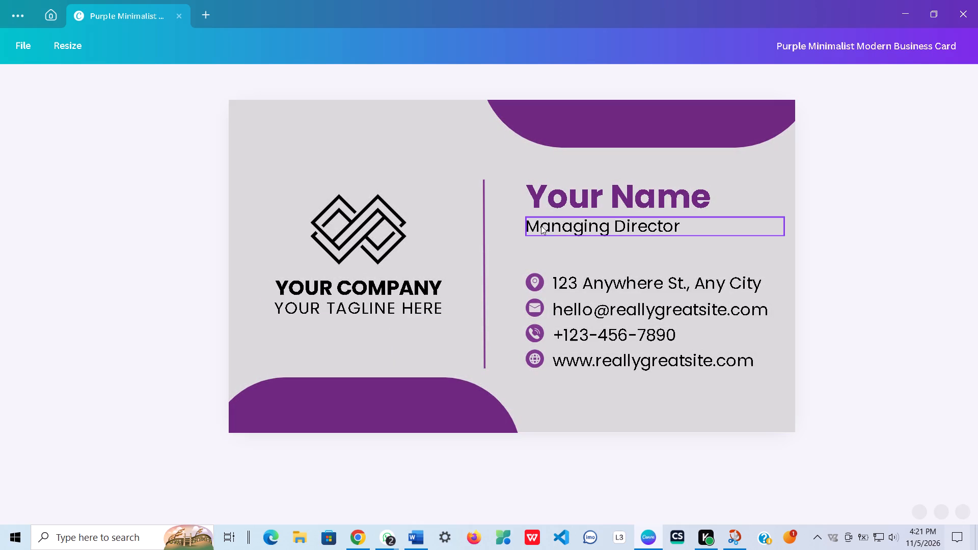
Replace the "Your Name" placeholder on the card's front with the cardholder's full name in capitals.
click(560, 205)
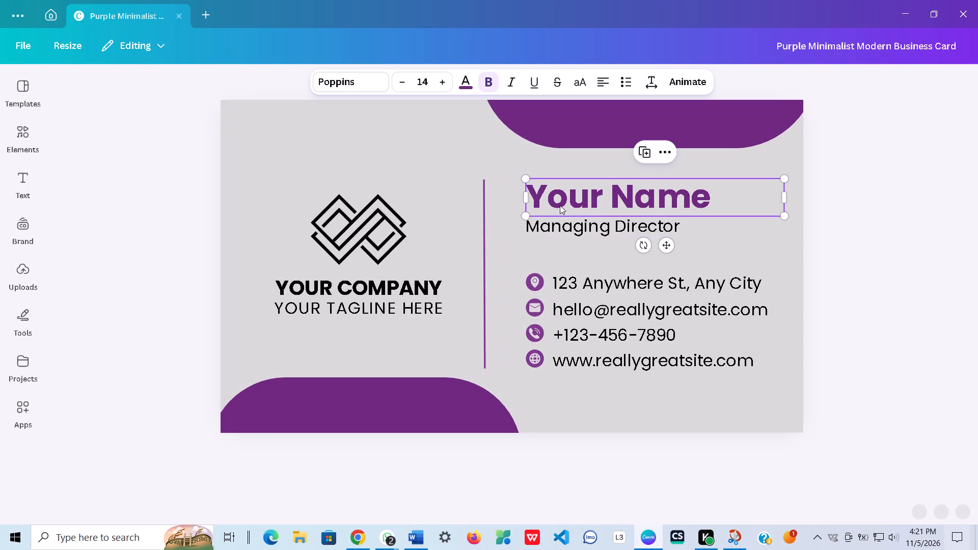
double_click(723, 195)
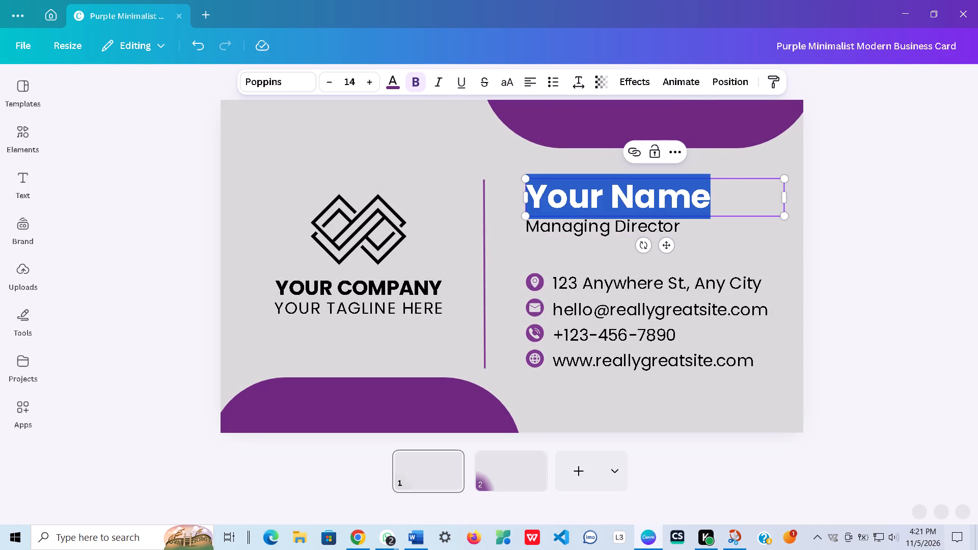
click(723, 195)
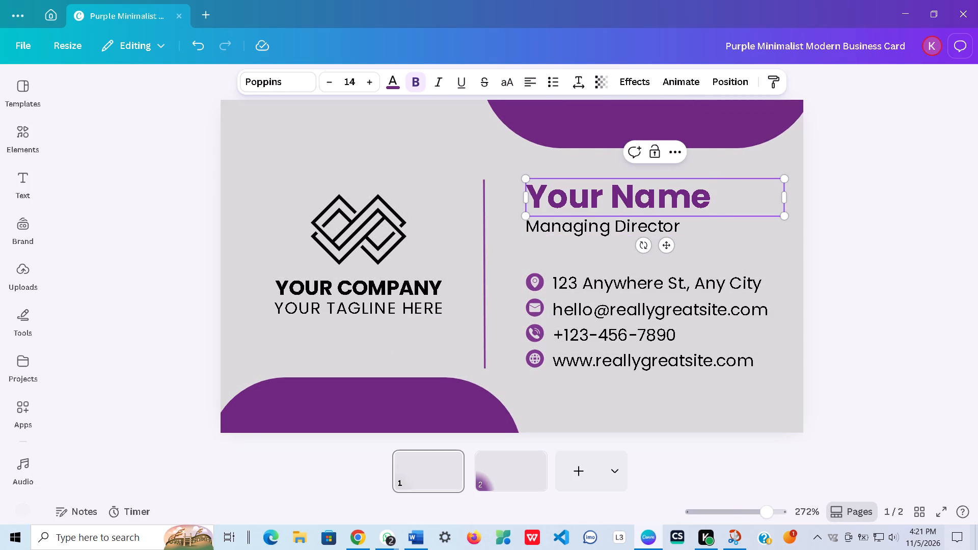
key(BackSpace)
key(BackSpace)
key(BackSpace)
key(BackSpace)
key(BackSpace)
key(BackSpace)
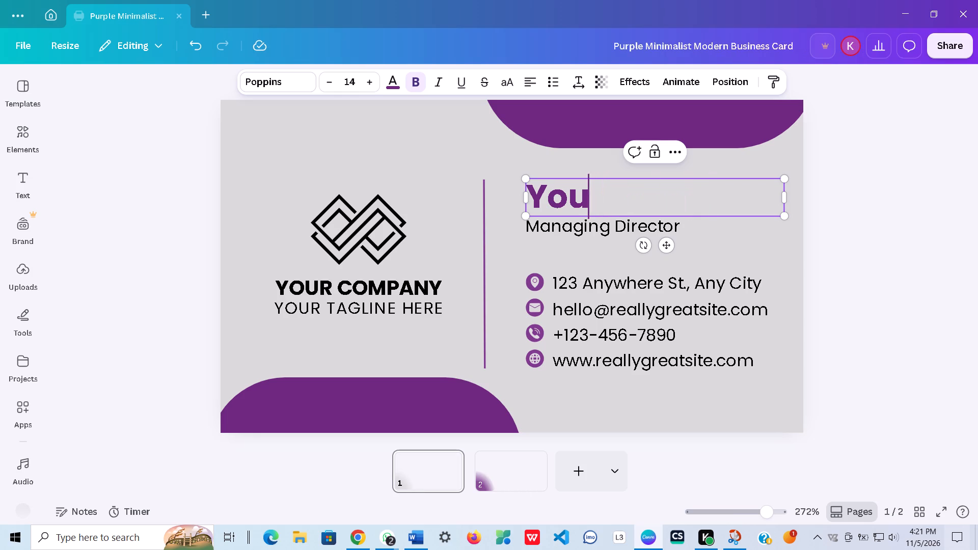
key(BackSpace)
key(BackSpace)
key(BackSpace)
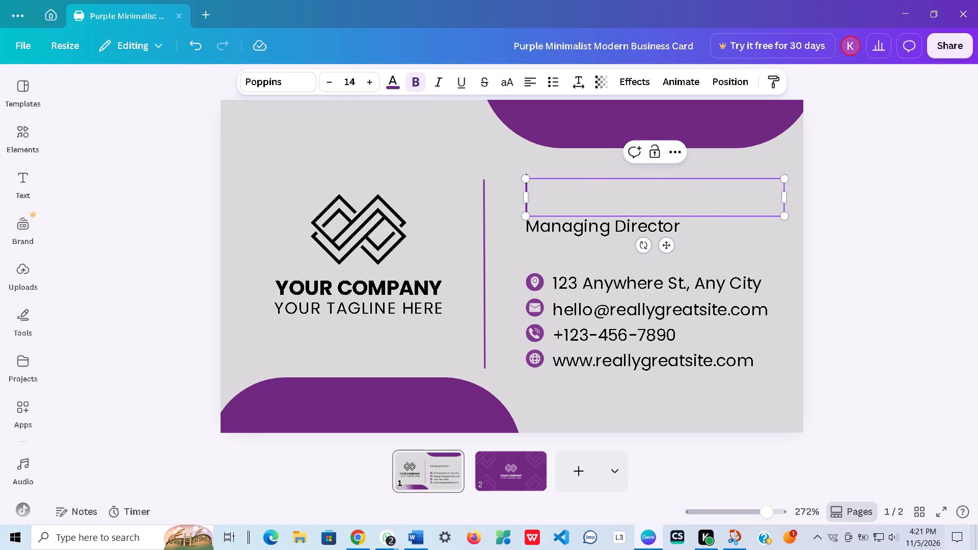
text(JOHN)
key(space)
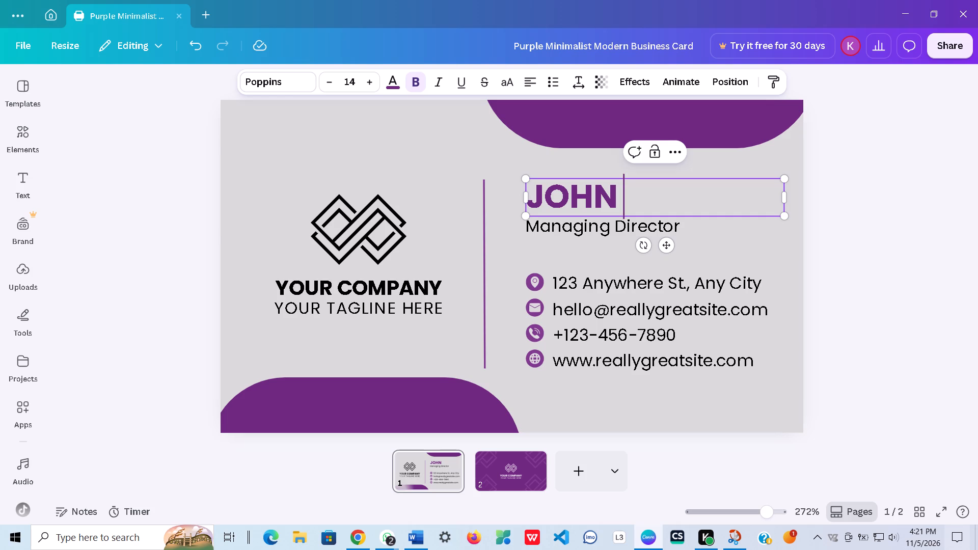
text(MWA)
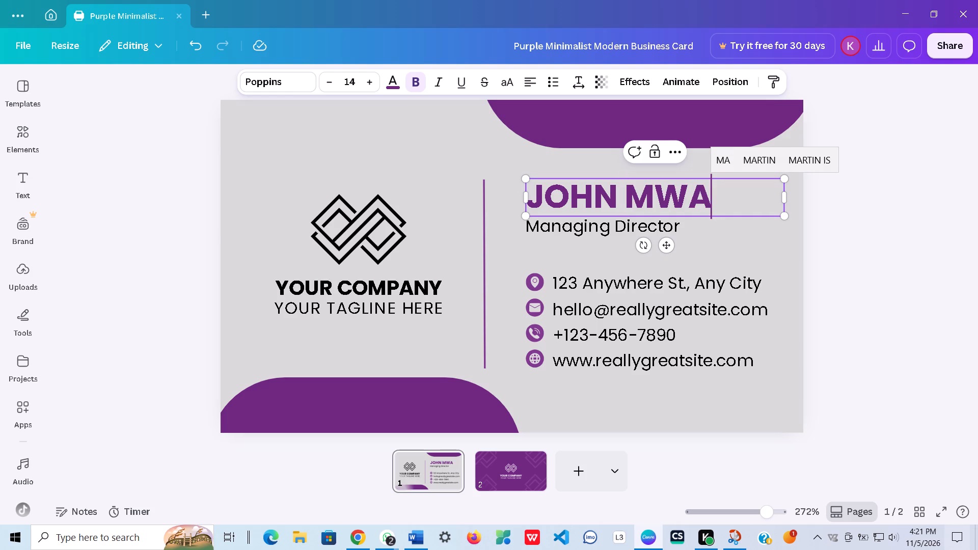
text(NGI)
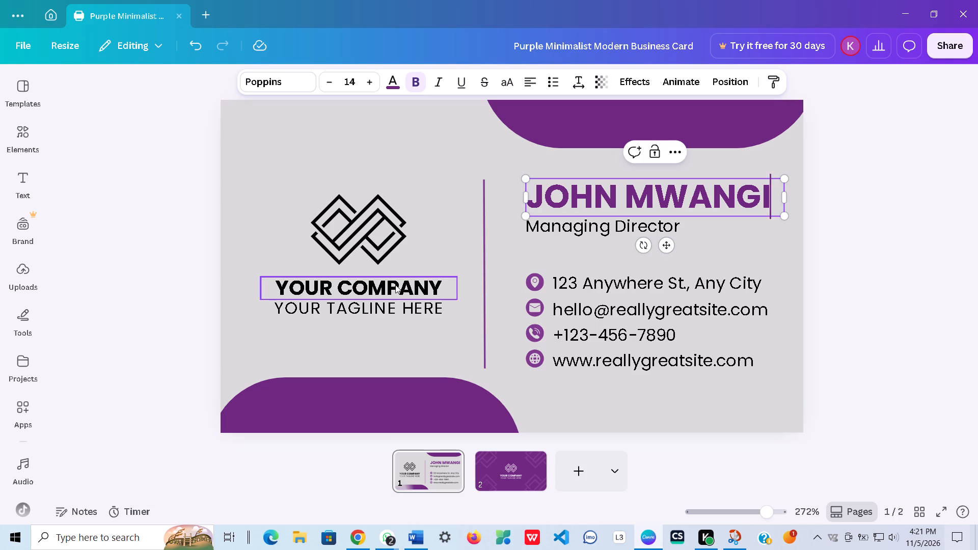
Clear the "YOUR COMPANY" placeholder text beneath the logo on the card's front.
click(425, 284)
click(442, 288)
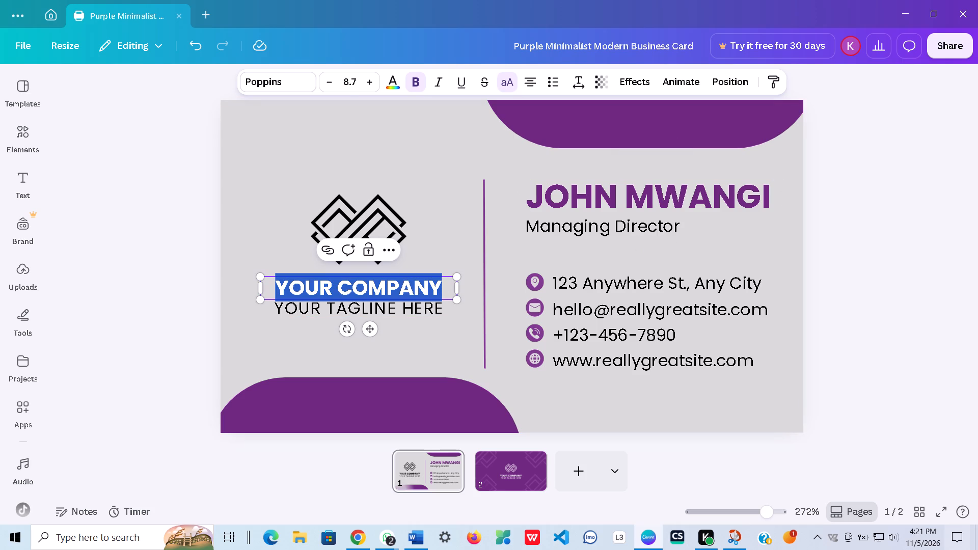
click(442, 288)
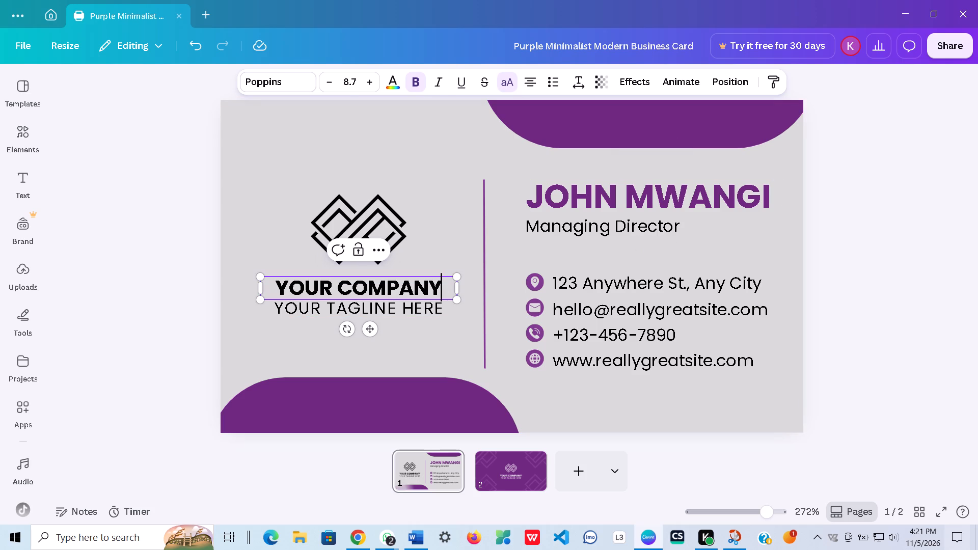
key(BackSpace)
key(BackSpace)
key(BackSpace)
key(BackSpace)
key(BackSpace)
key(BackSpace)
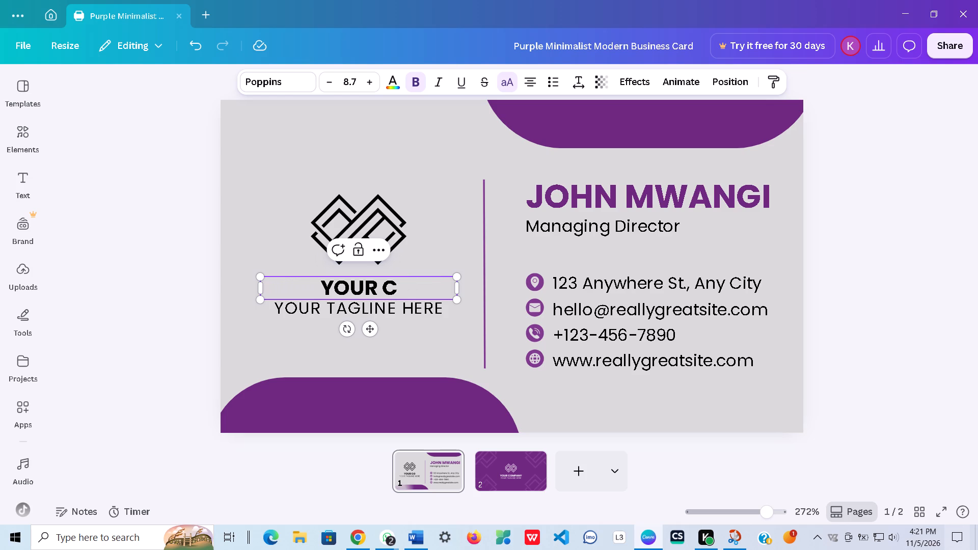
key(BackSpace)
key(BackSpace)
key(BackSpace)
key(BackSpace)
key(BackSpace)
key(BackSpace)
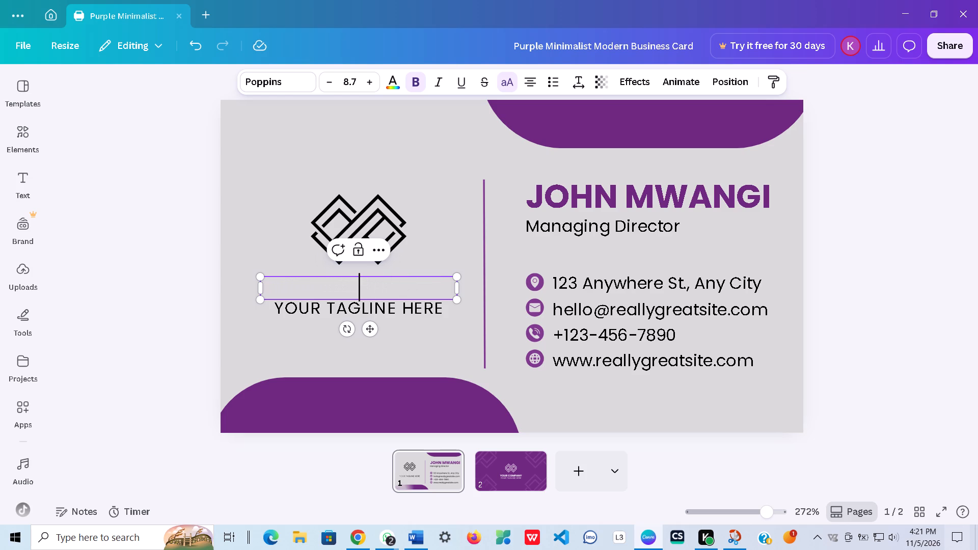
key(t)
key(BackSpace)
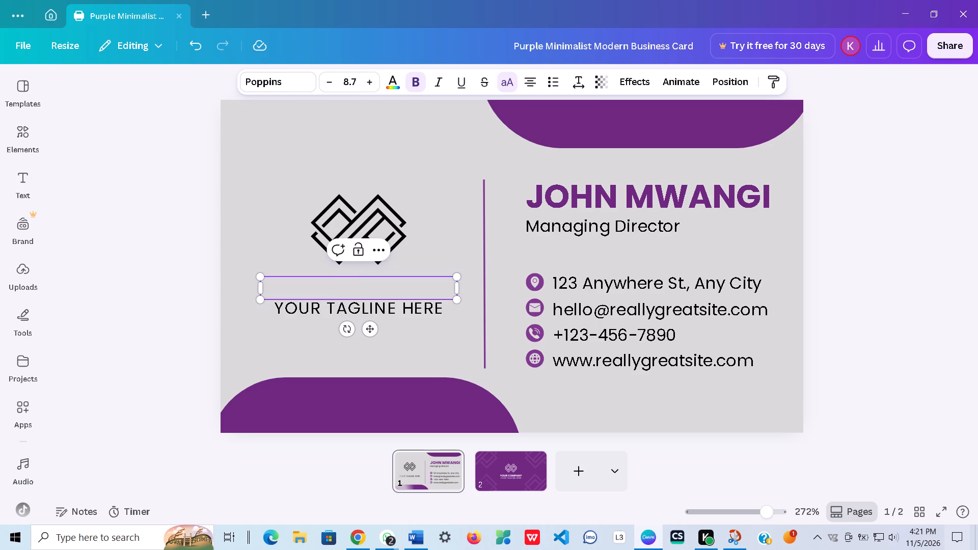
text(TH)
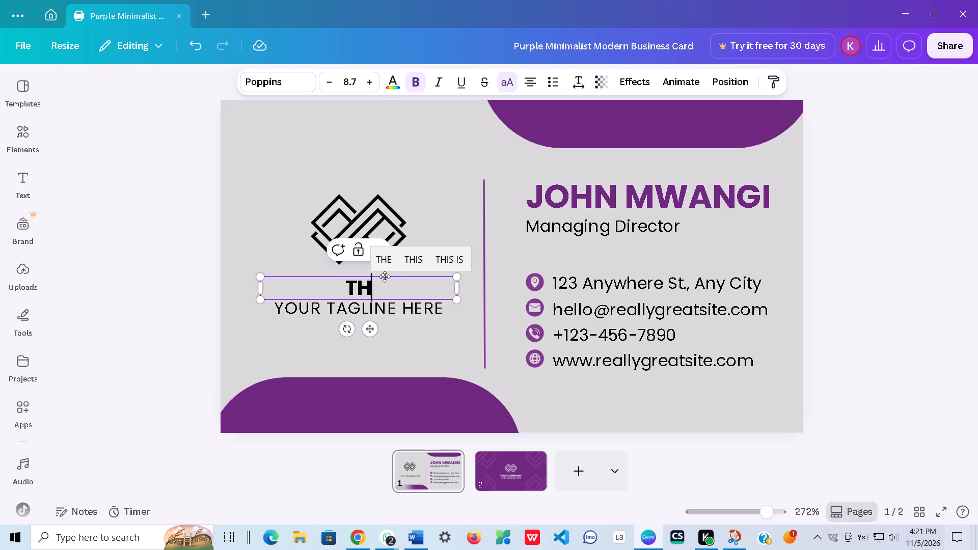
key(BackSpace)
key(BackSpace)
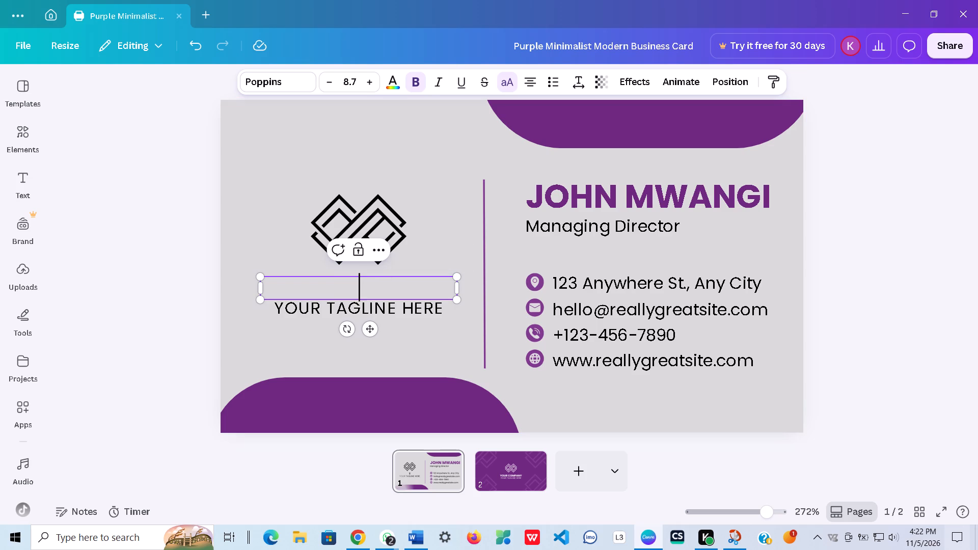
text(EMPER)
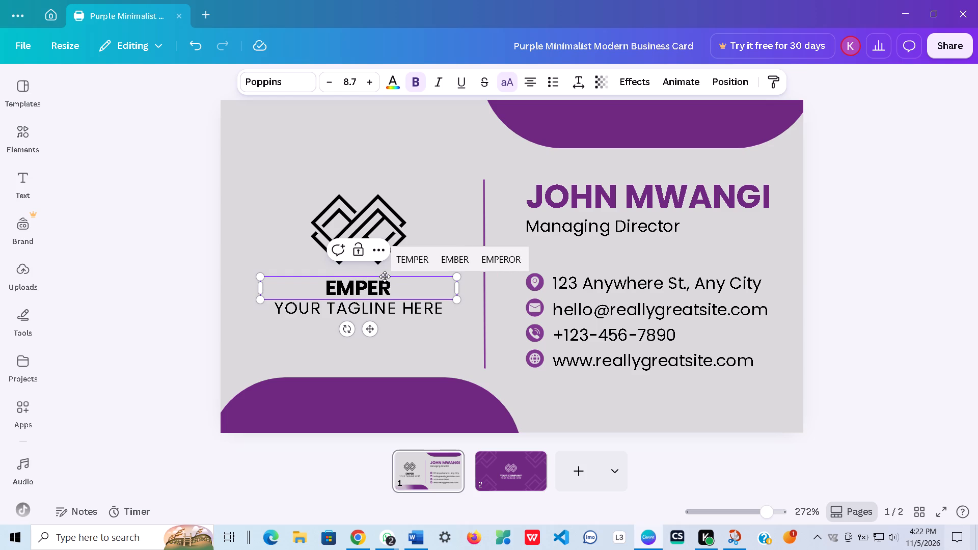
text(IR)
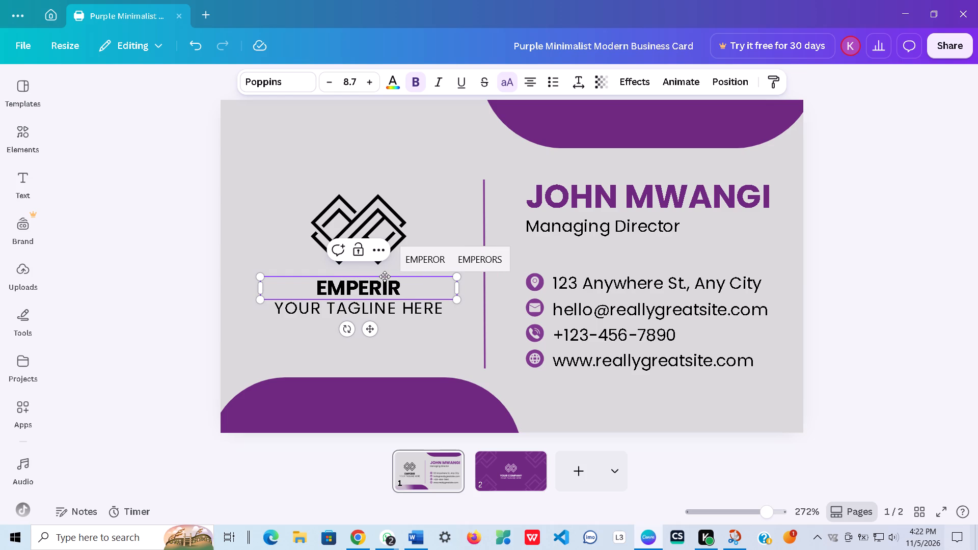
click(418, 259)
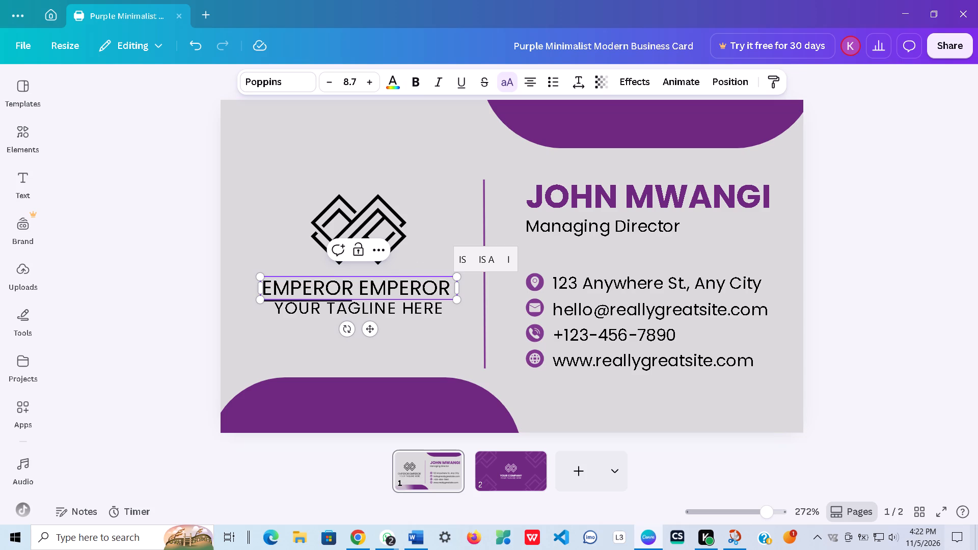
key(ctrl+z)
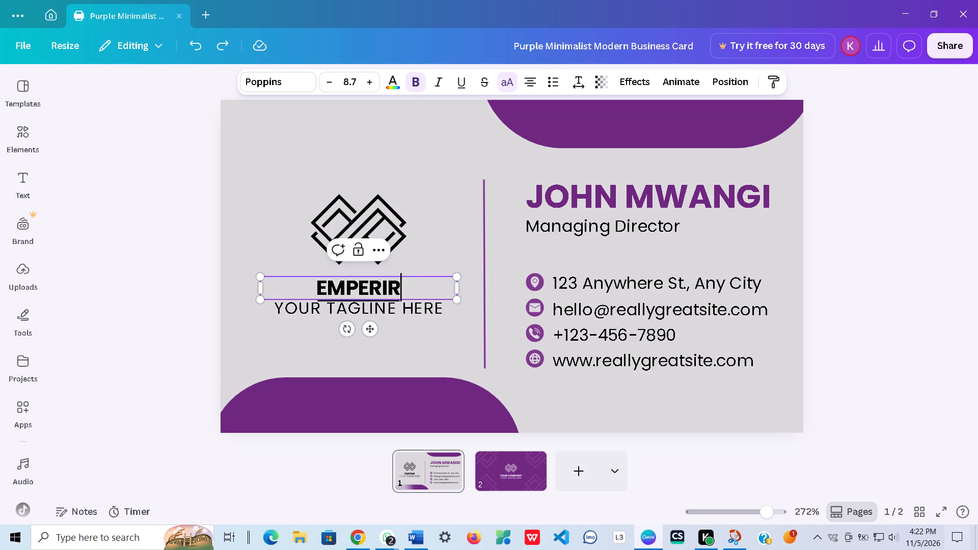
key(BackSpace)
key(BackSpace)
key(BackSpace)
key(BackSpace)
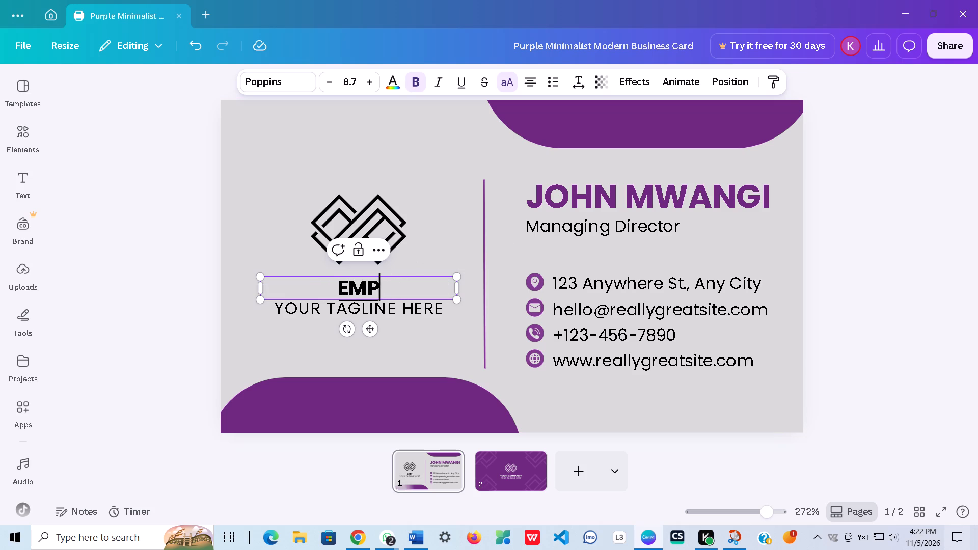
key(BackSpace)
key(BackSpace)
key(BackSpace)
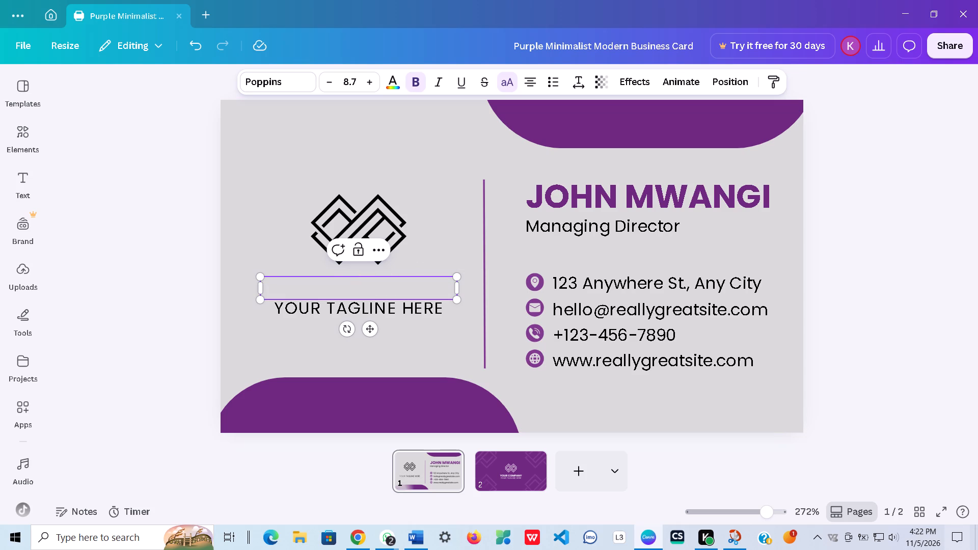
Enter INFINITY RECORDS as the company name beneath the logo on the card's front.
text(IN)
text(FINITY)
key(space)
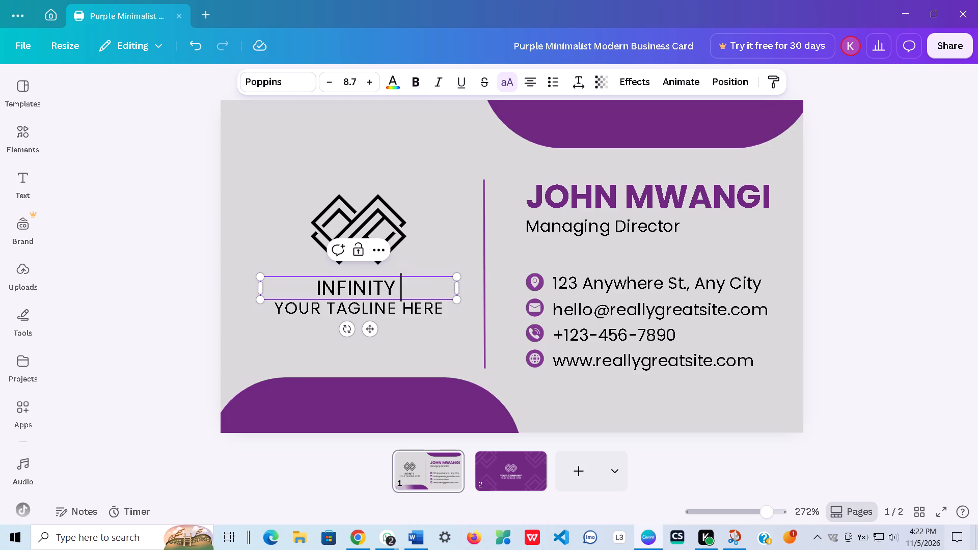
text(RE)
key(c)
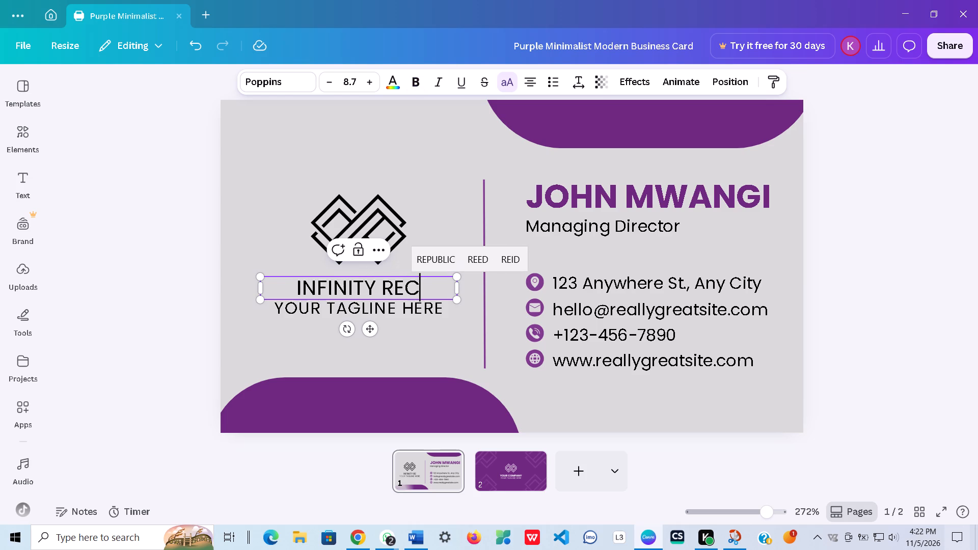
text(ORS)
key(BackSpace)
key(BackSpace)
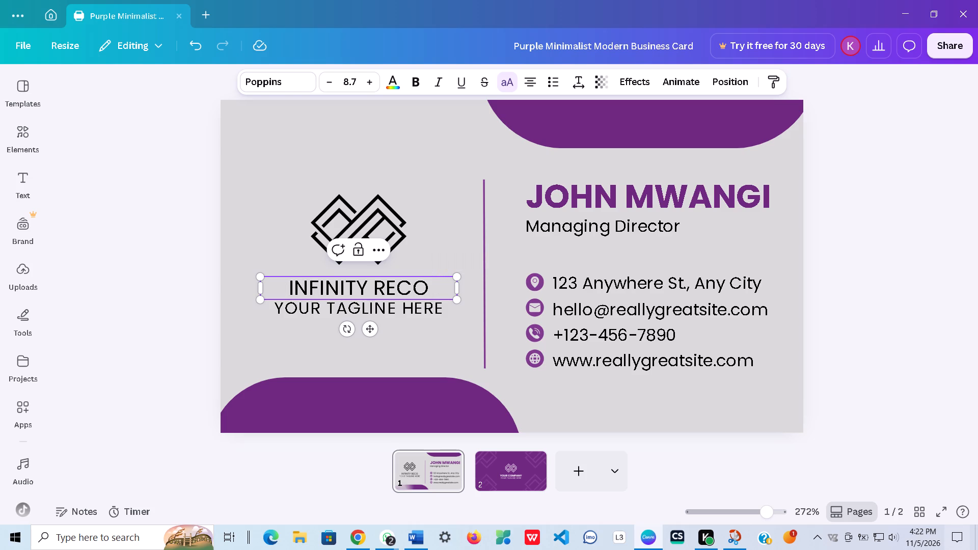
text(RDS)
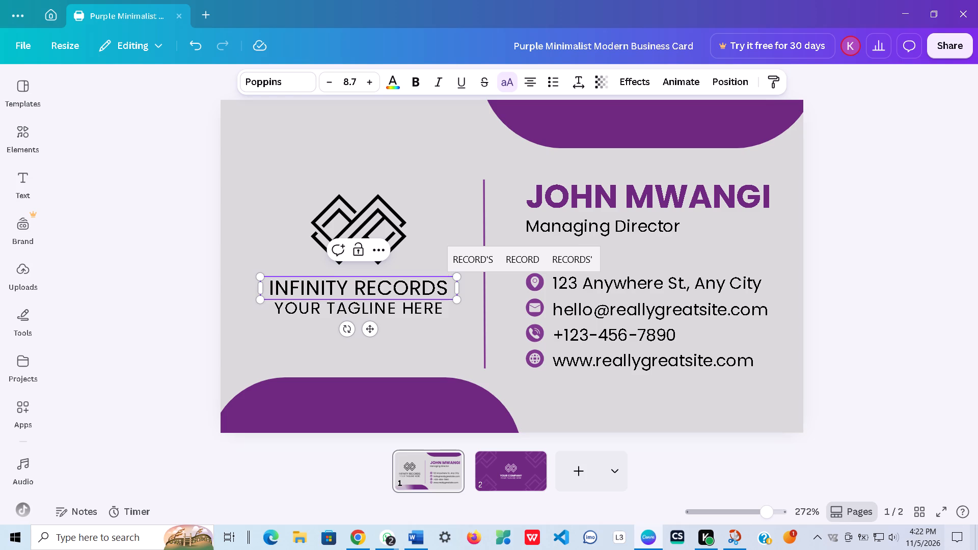
Clear the "YOUR TAGLINE HERE" placeholder text beneath the company name on the card's front.
click(386, 310)
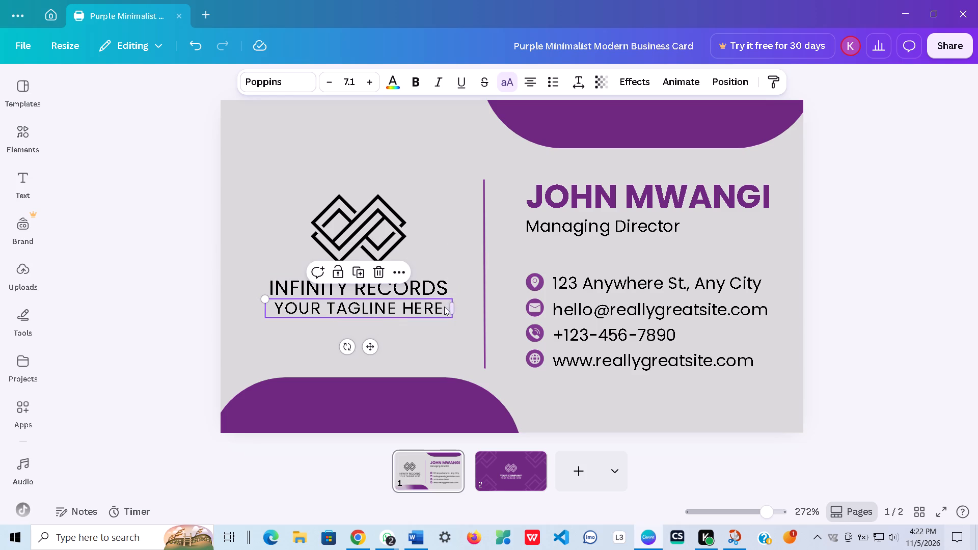
click(442, 307)
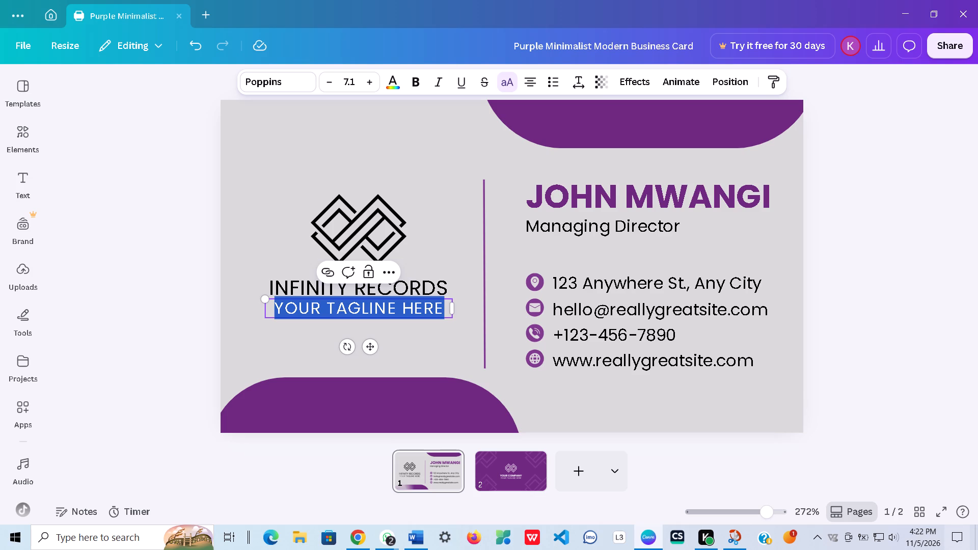
key(BackSpace)
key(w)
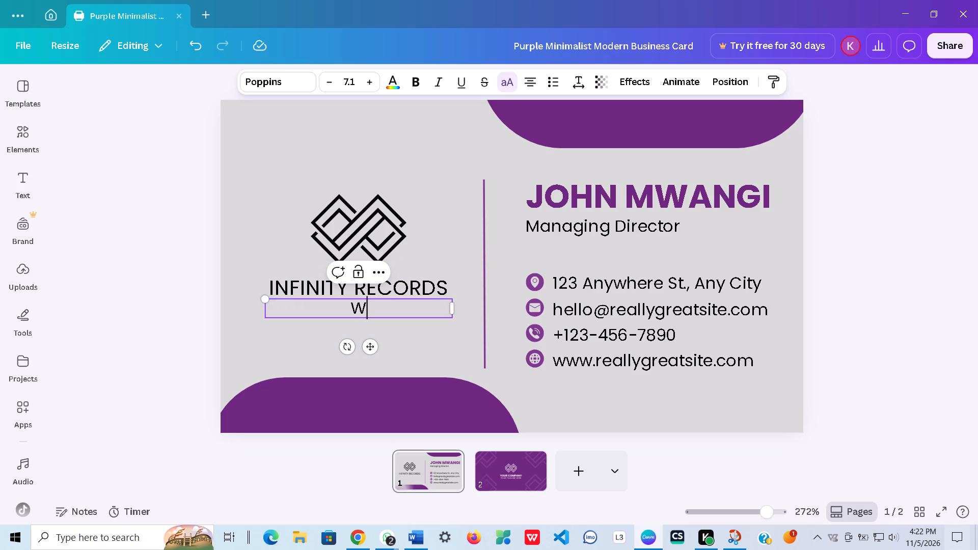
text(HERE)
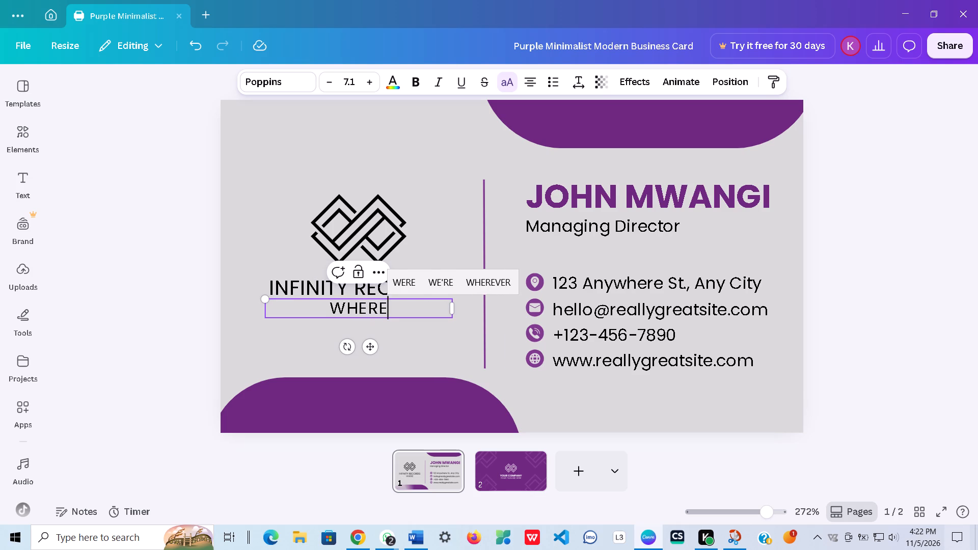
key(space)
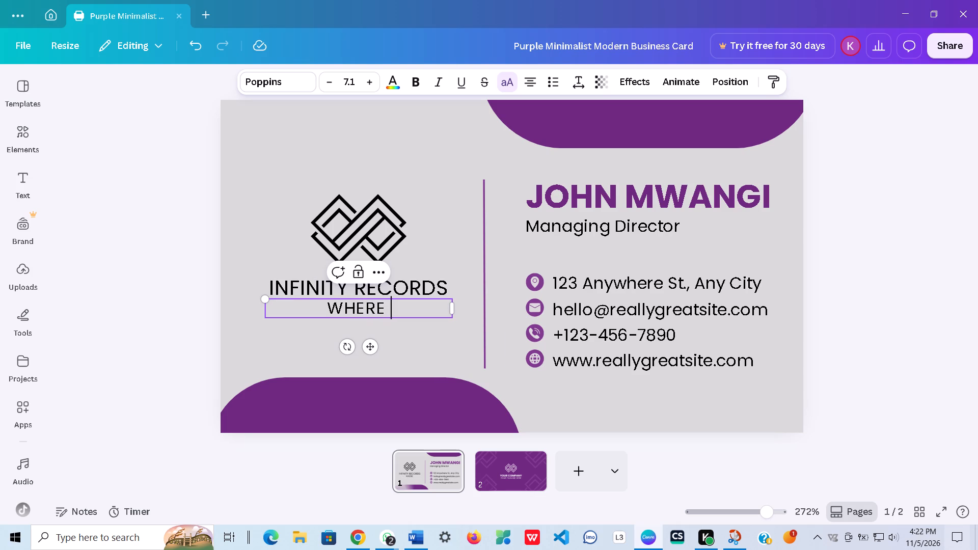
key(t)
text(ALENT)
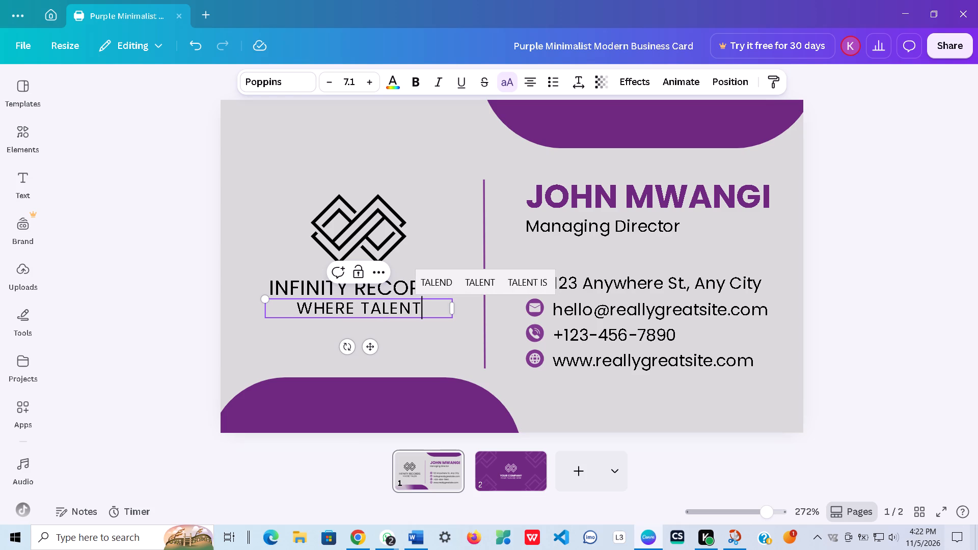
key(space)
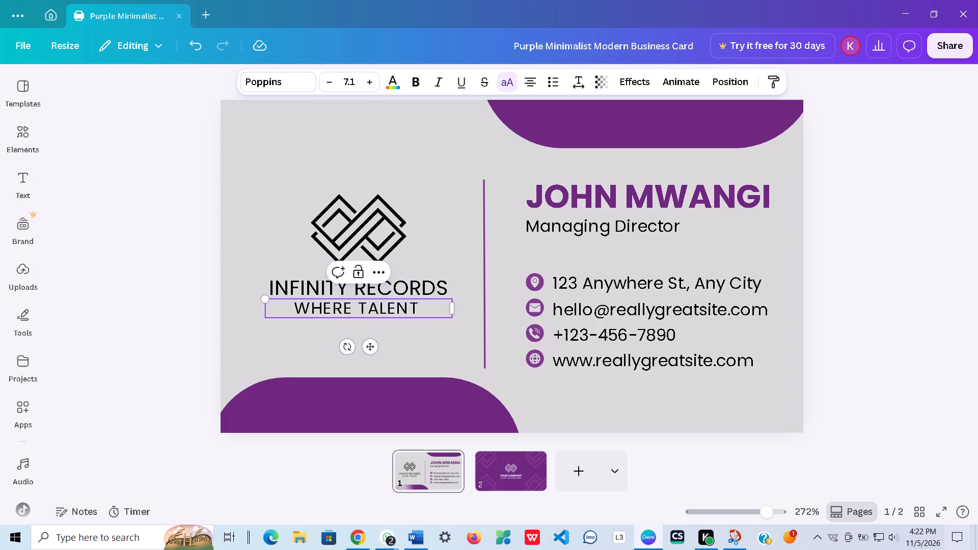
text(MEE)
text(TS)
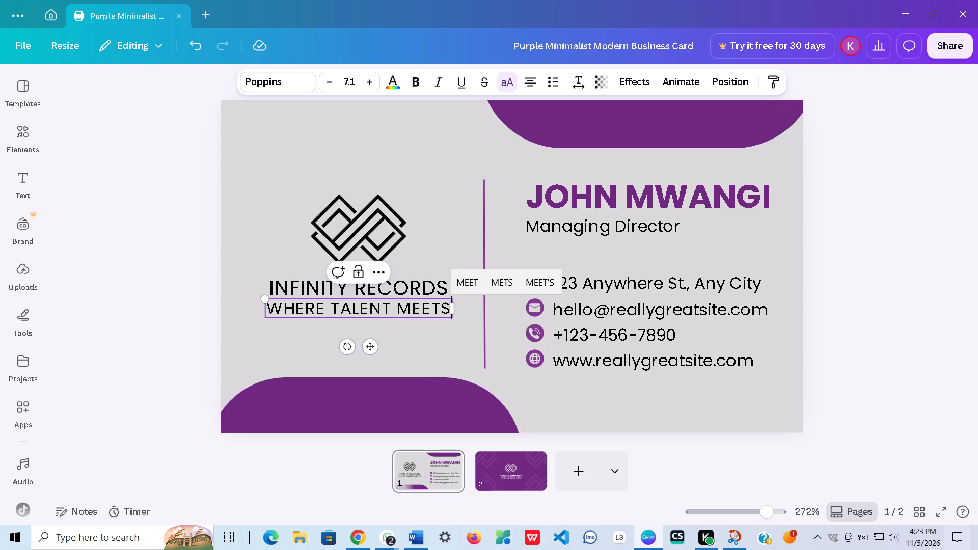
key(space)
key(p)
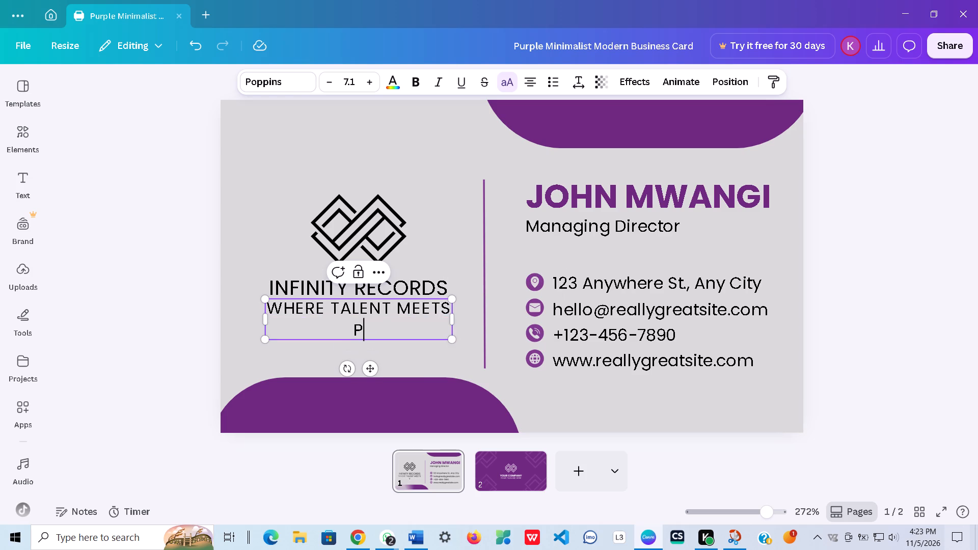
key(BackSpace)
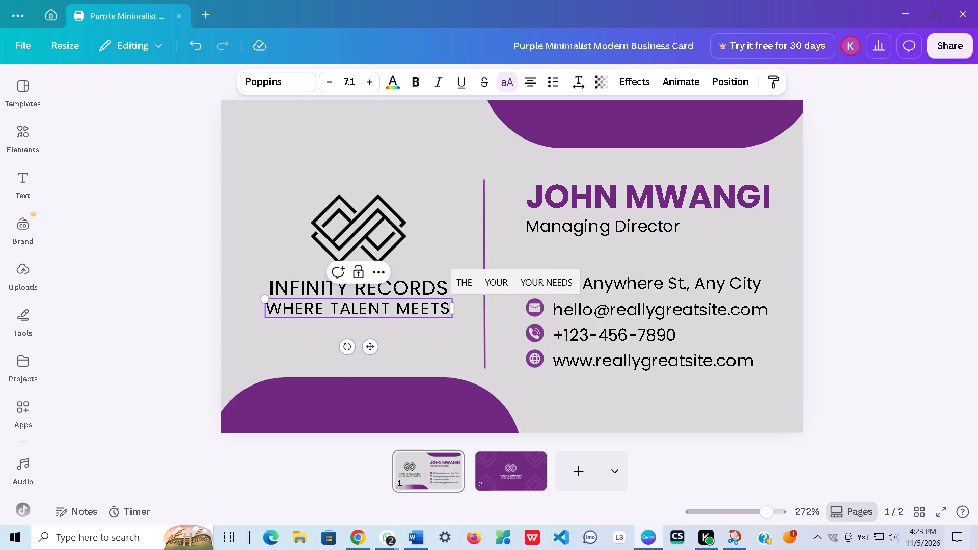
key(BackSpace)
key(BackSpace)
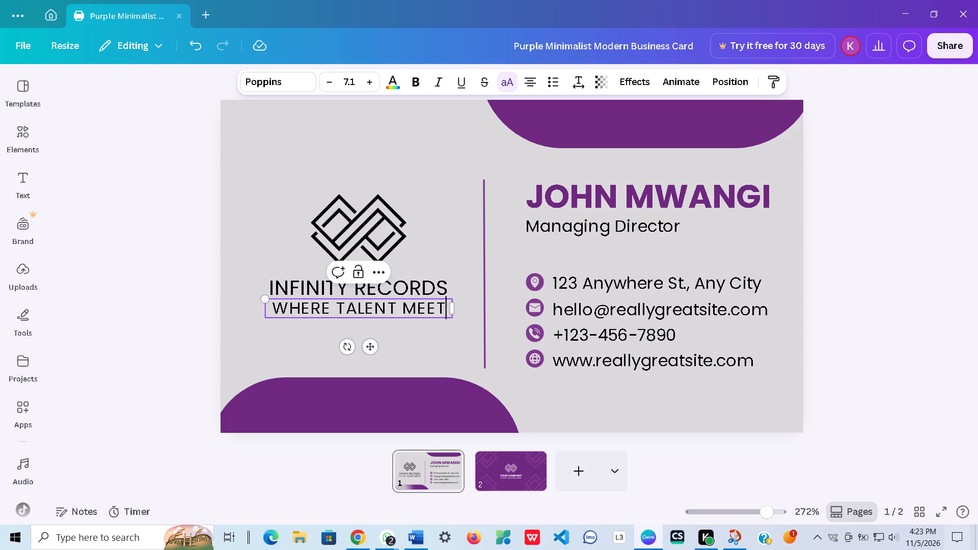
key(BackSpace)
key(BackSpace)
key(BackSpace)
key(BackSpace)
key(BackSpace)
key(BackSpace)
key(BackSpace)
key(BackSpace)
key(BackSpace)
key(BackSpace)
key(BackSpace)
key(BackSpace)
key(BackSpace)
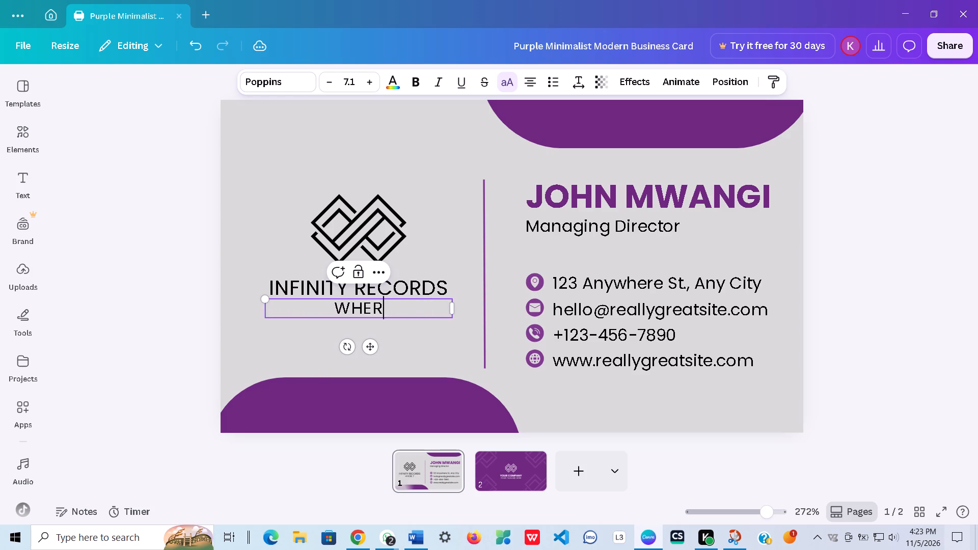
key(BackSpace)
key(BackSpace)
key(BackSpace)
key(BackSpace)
Enter the tagline WE BELIEVE IN QUALITY RECORDS beneath the company name on the card's front.
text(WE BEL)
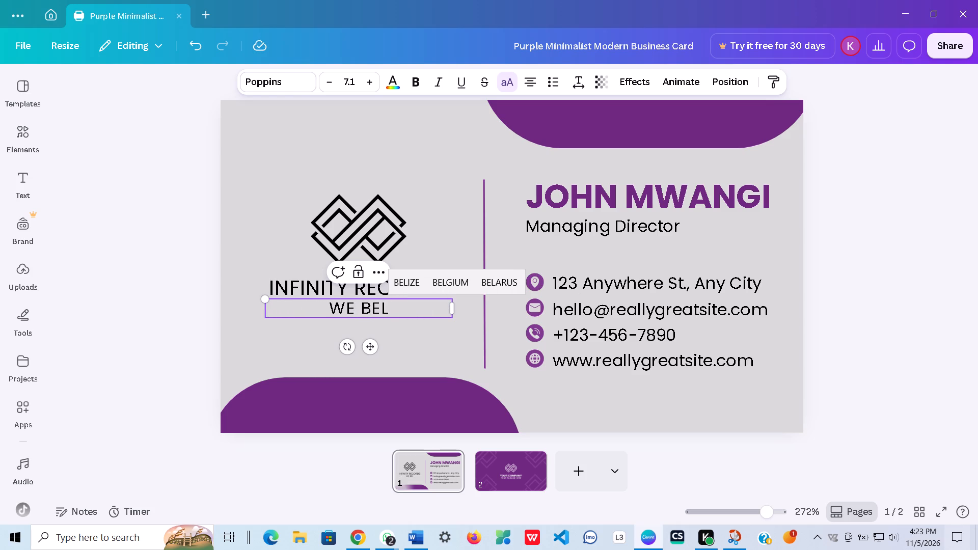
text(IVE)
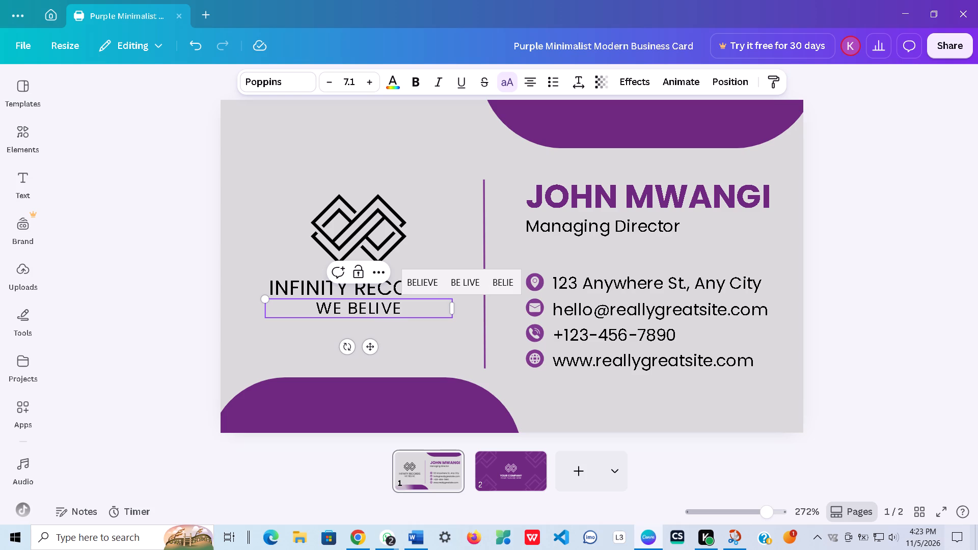
click(430, 282)
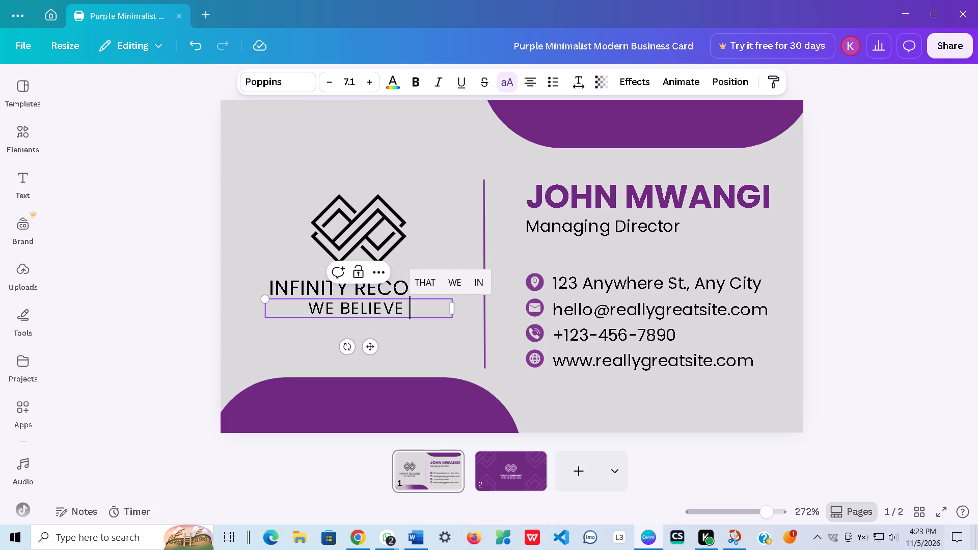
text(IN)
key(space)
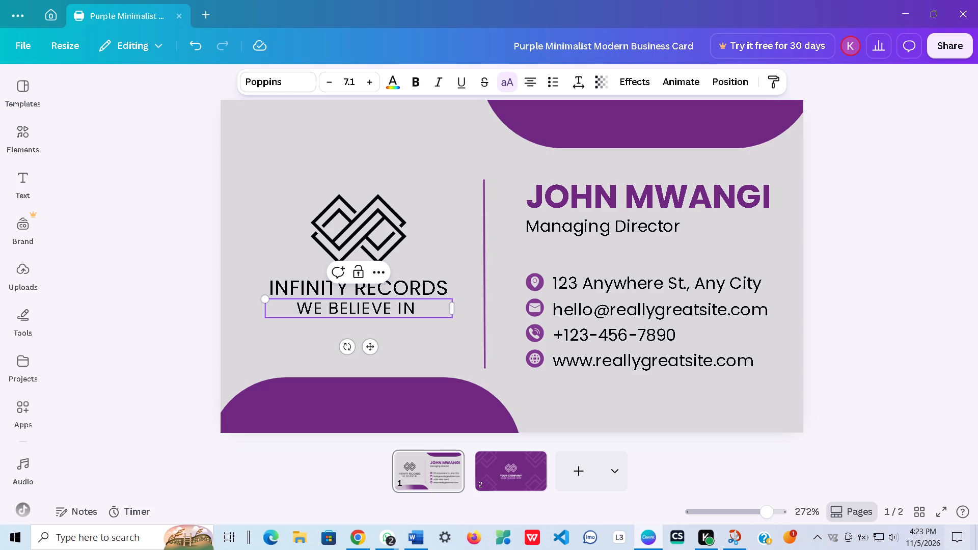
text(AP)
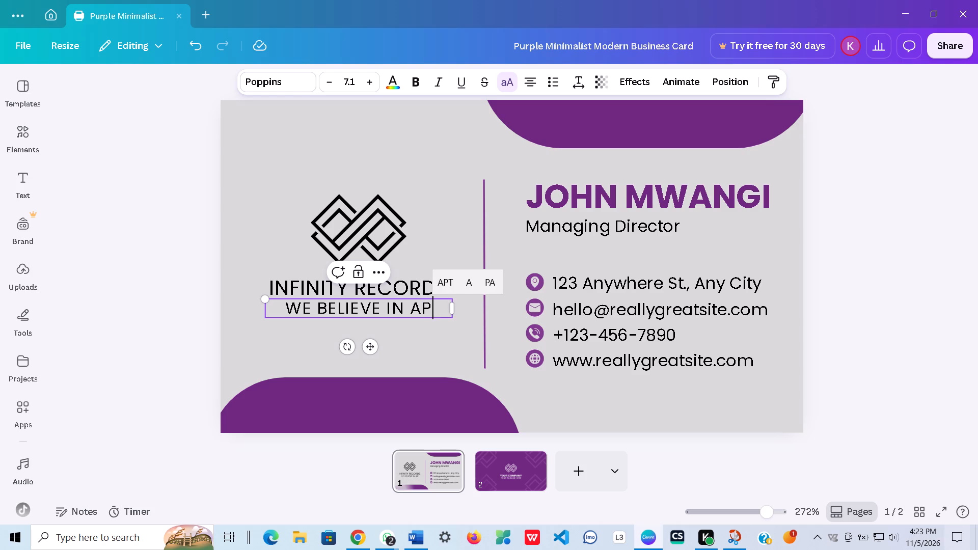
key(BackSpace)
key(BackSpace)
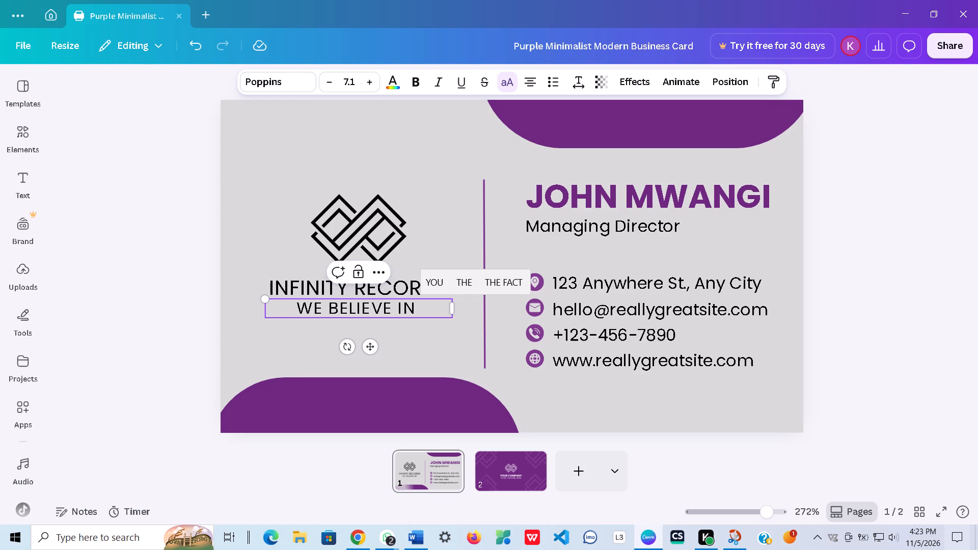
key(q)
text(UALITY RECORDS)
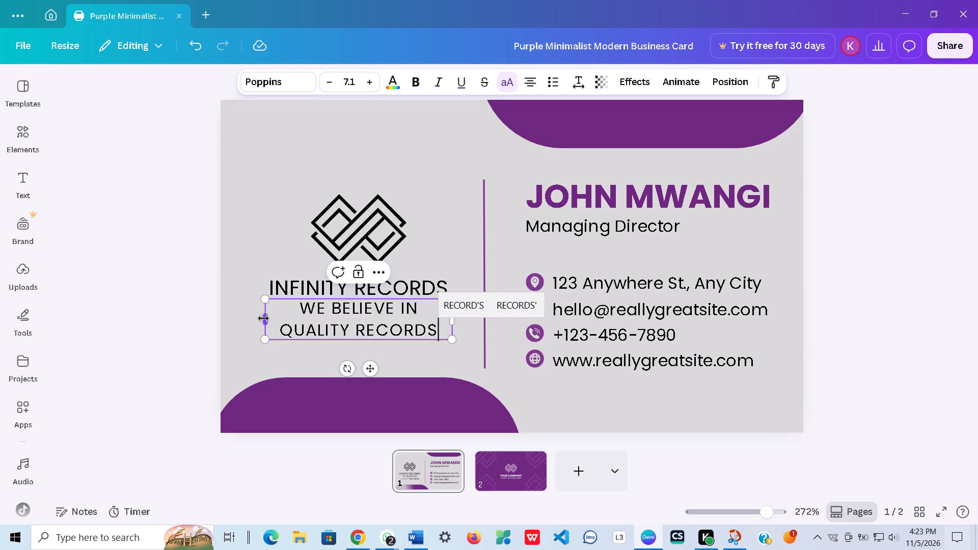
Widen the tagline text box on the card's front so that QUALITY fits on the first line.
drag(263, 318, 248, 320)
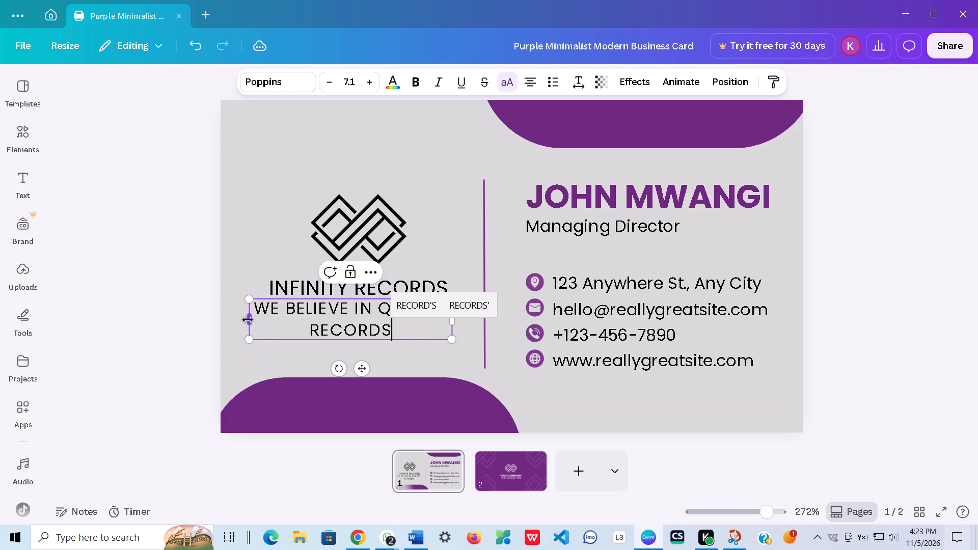
click(404, 327)
click(419, 177)
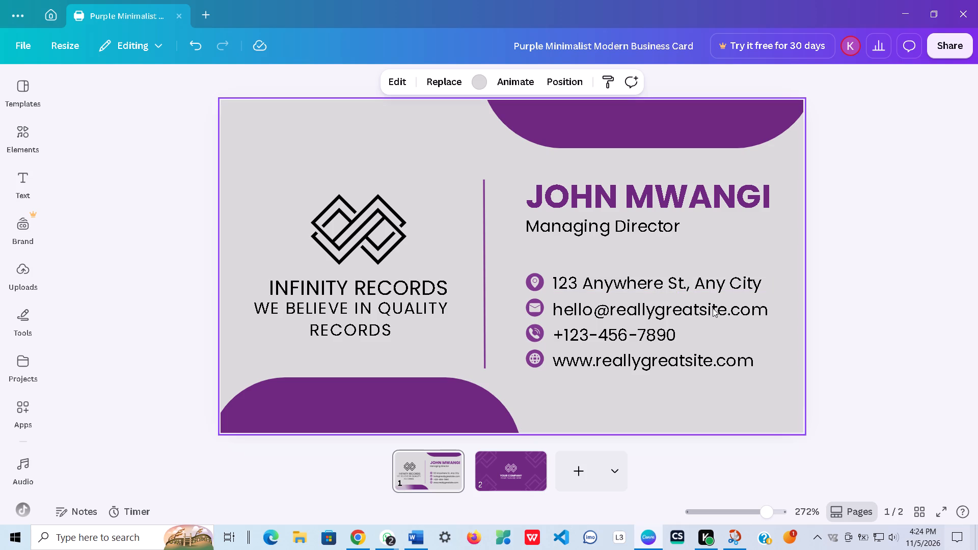
Clear the placeholder domain name "reallygreatsite" from the email line on the card's front, keeping "hello@" and ".com".
click(609, 308)
double_click(609, 308)
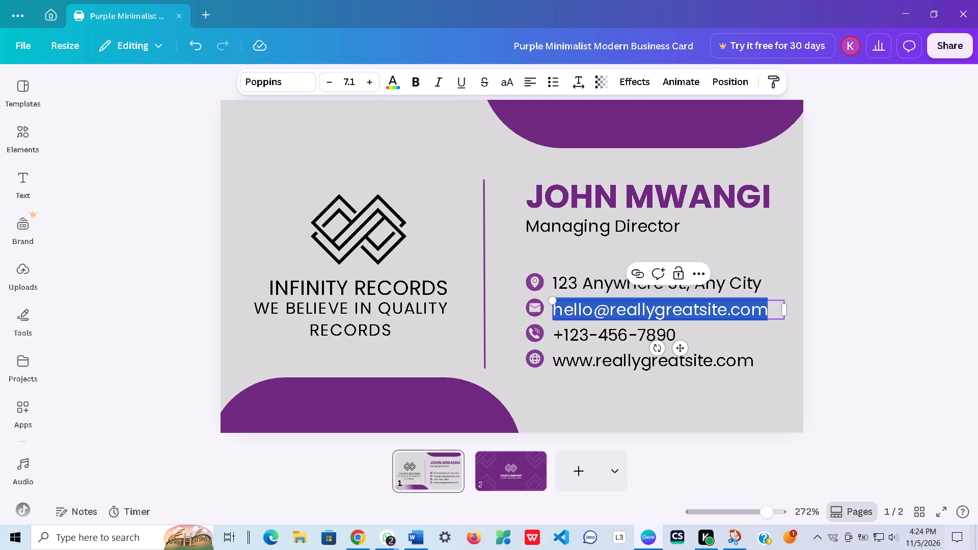
click(609, 308)
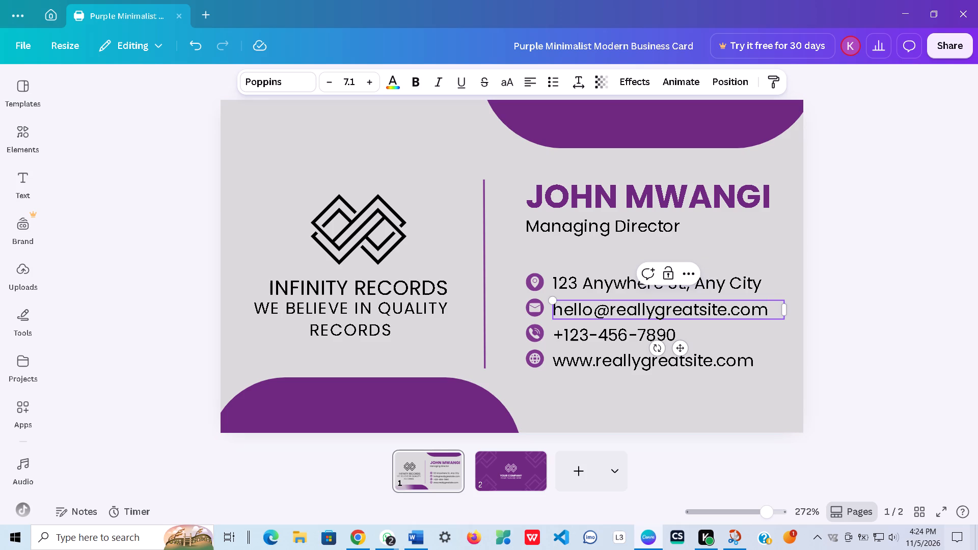
key(Delete)
key(Delete)
key(Delete)
key(Delete)
key(Delete)
key(Delete)
key(Delete)
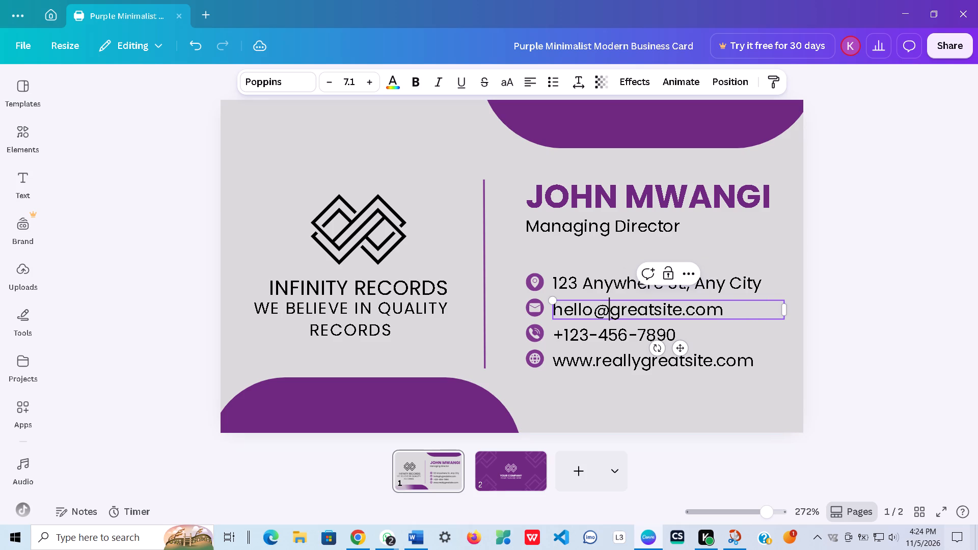
key(Delete)
key(Delete)
key(Delete)
key(Delete)
key(Delete)
key(Delete)
key(Delete)
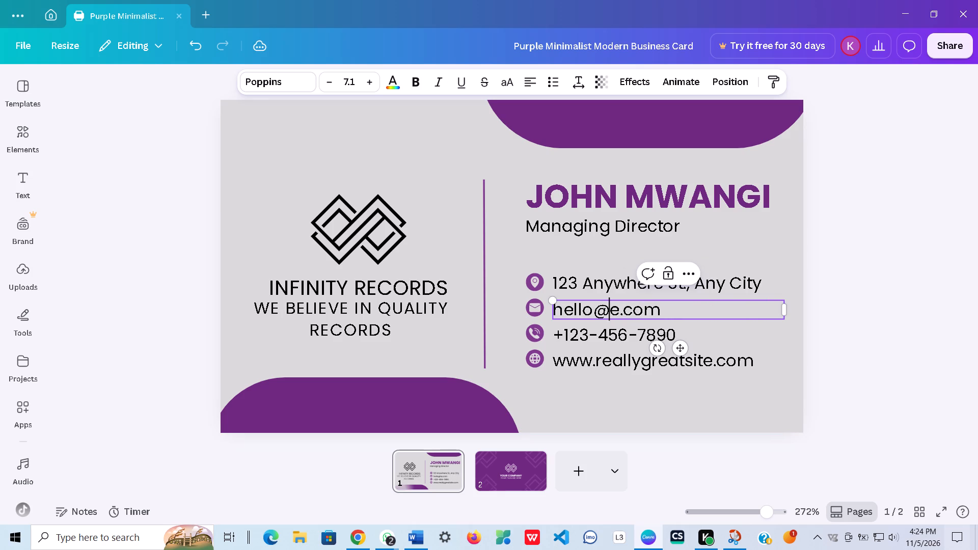
key(Delete)
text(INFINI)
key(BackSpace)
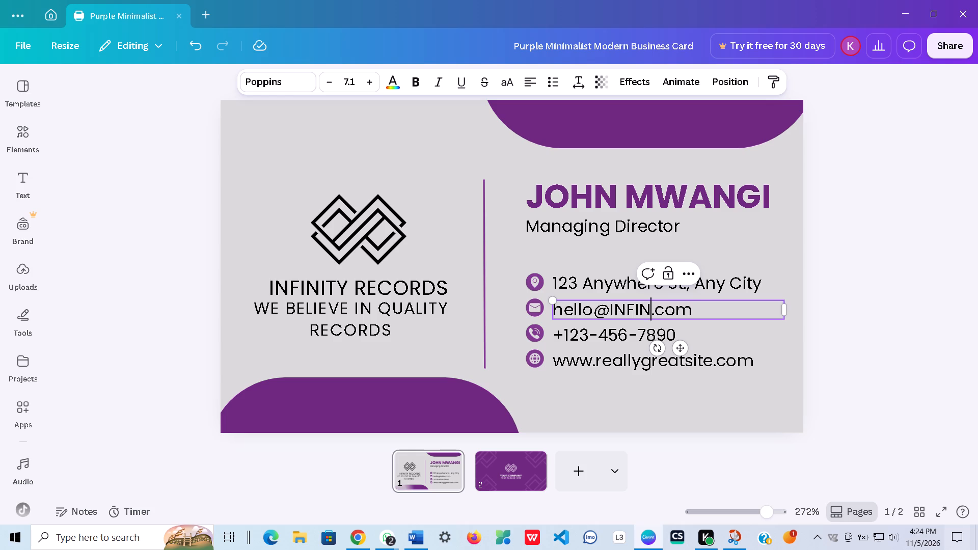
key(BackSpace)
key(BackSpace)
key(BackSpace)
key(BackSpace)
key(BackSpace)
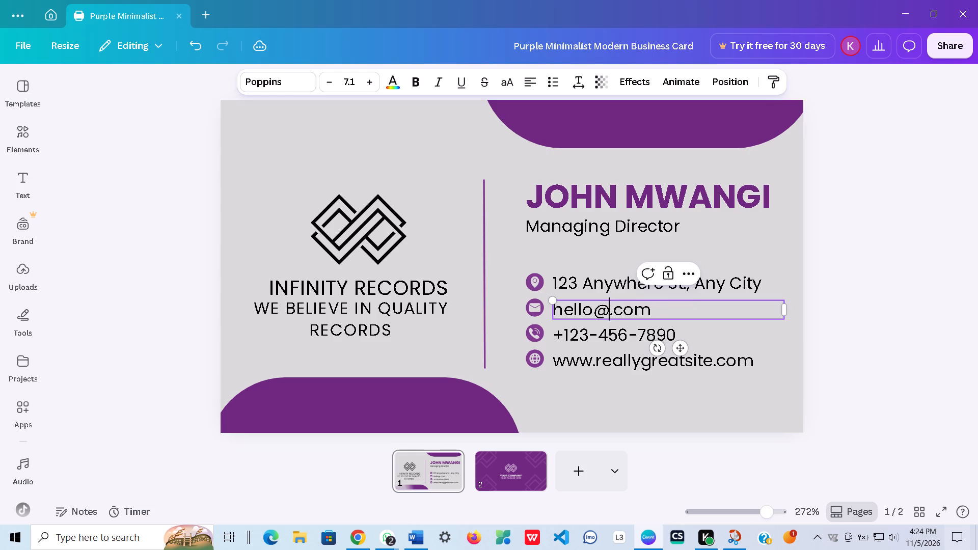
Enter infinityrecords in lowercase, without a space, as the domain name in the email line on the card's front.
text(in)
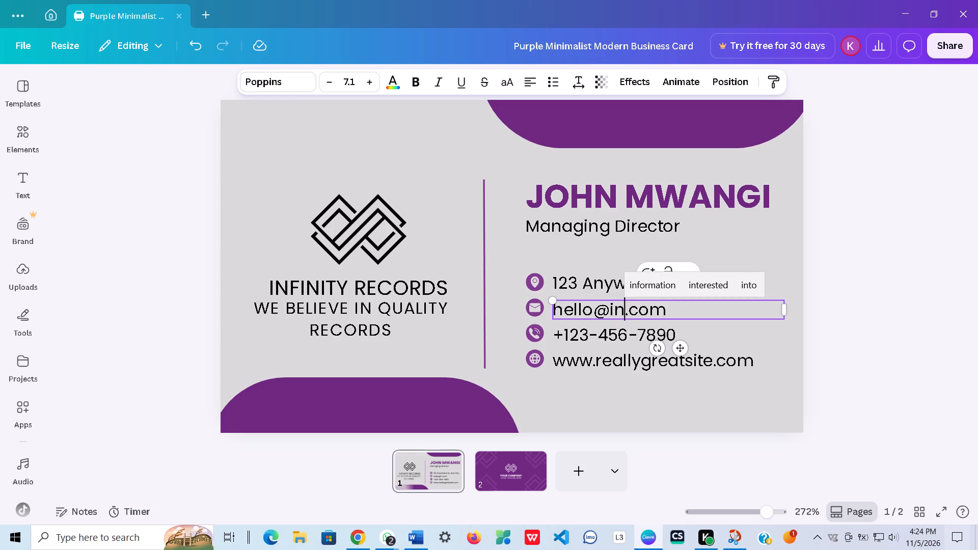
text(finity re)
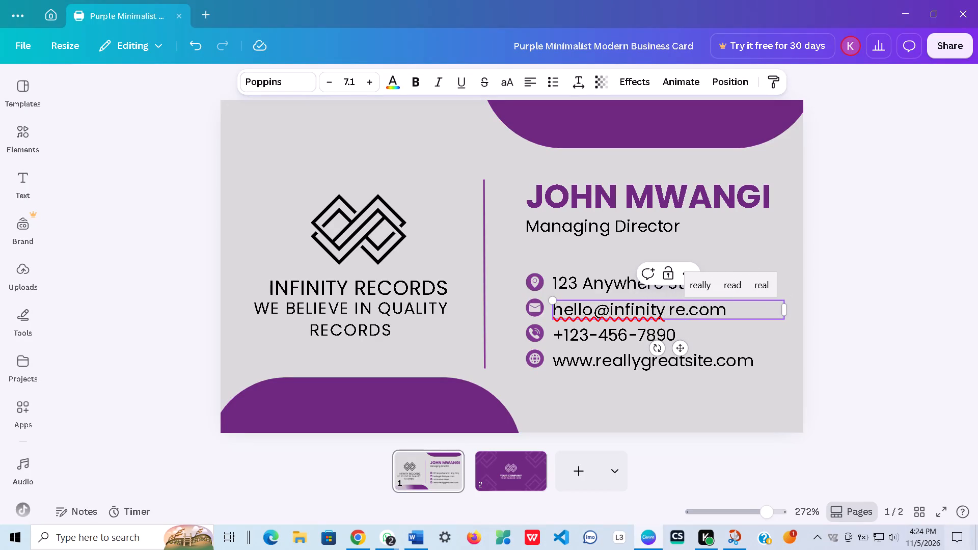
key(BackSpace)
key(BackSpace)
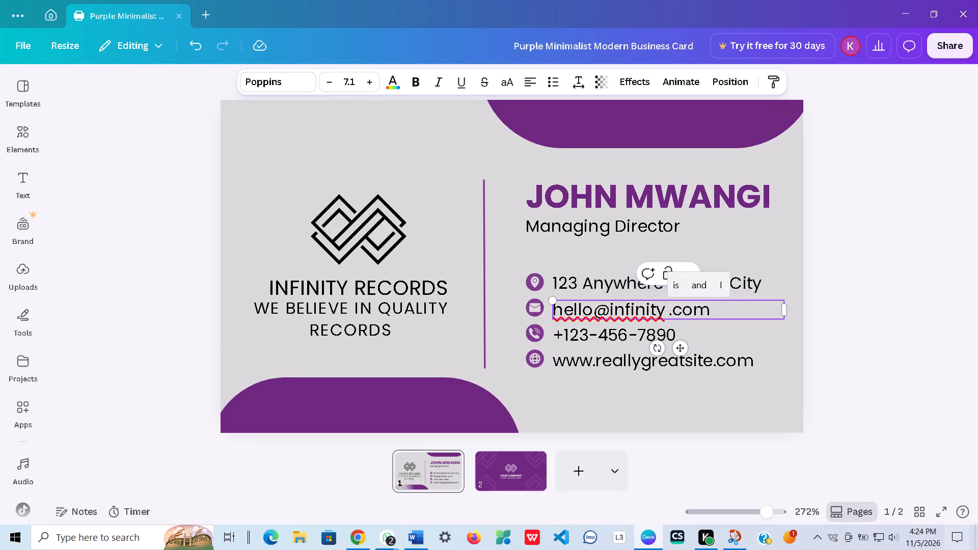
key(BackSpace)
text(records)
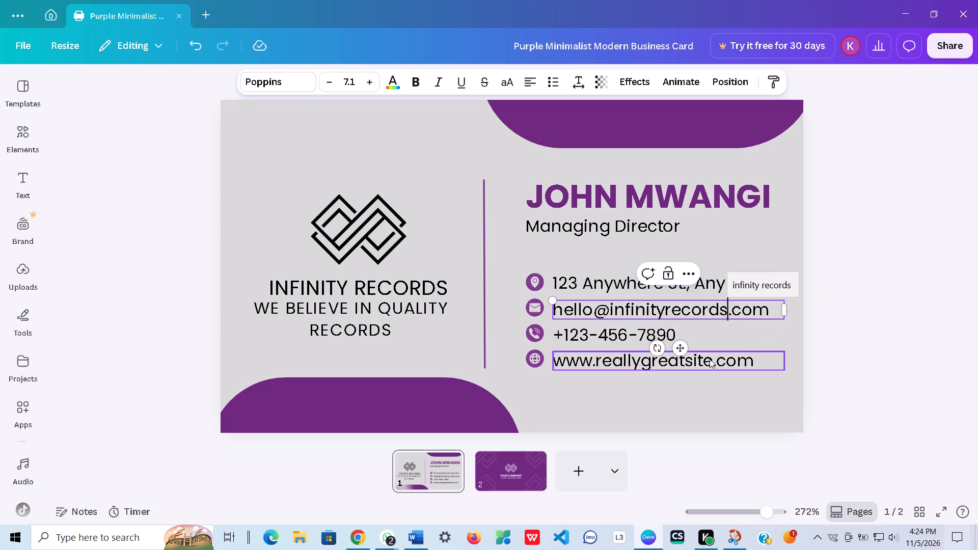
double_click(763, 360)
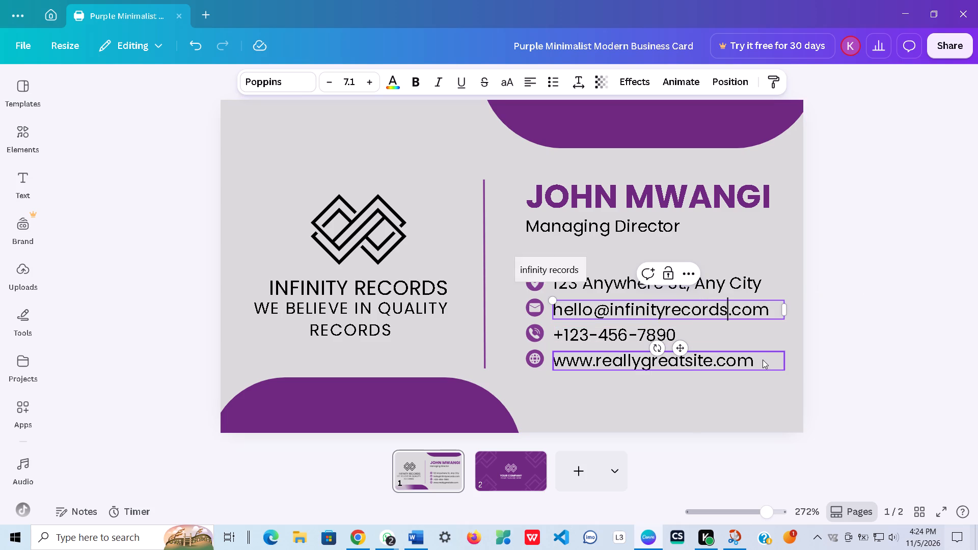
click(763, 360)
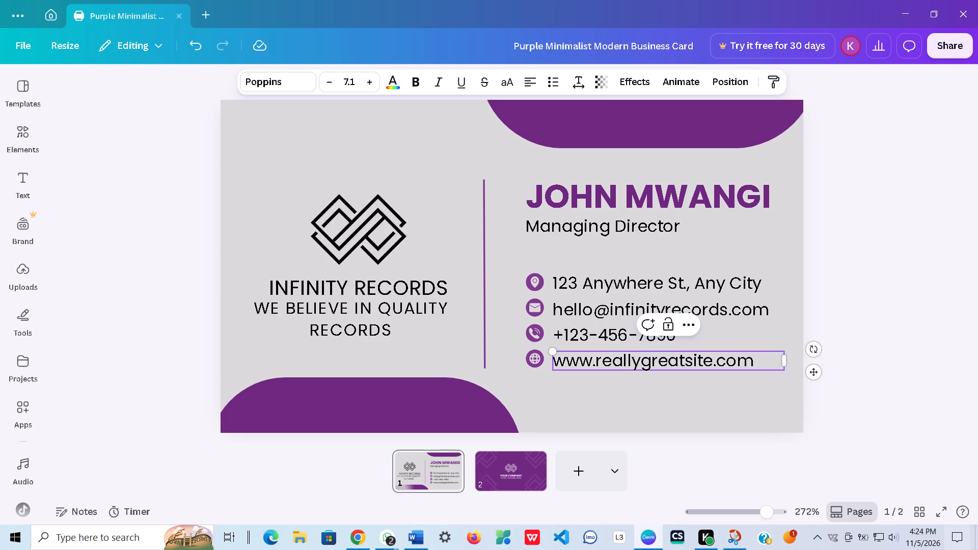
click(595, 361)
key(Delete)
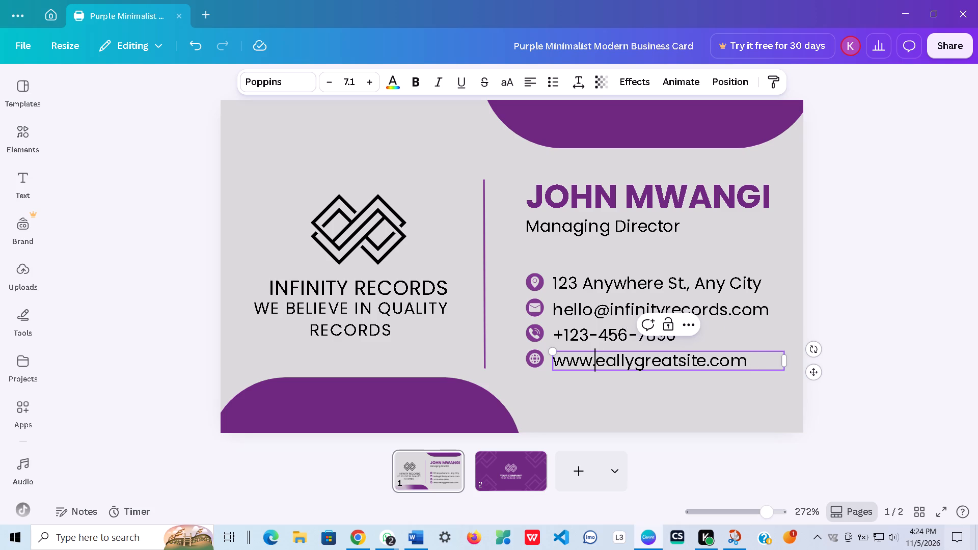
key(Delete)
key(Delete)
key(Delete)
key(Delete)
key(Delete)
key(Delete)
key(Delete)
key(Delete)
key(Delete)
key(Delete)
key(Delete)
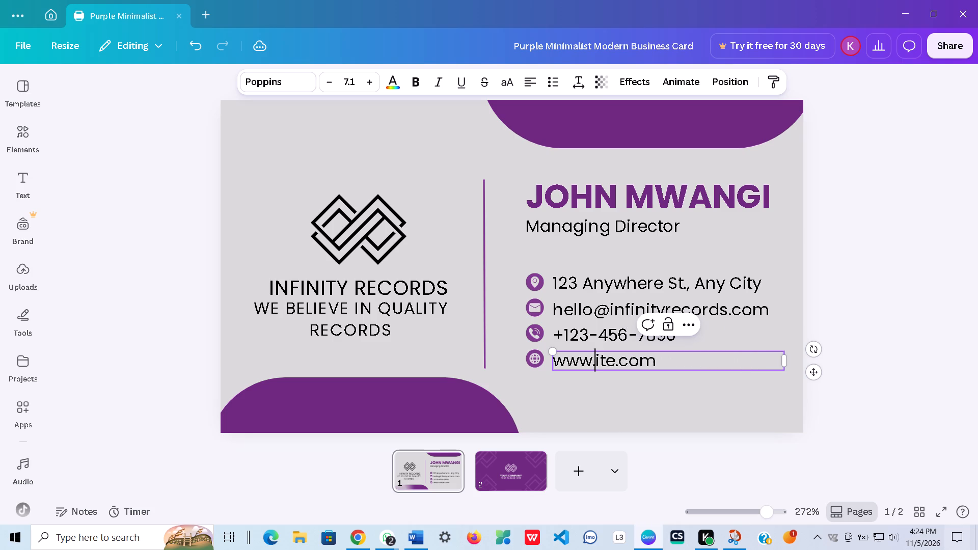
key(Delete)
key(Delete)
key(Delete)
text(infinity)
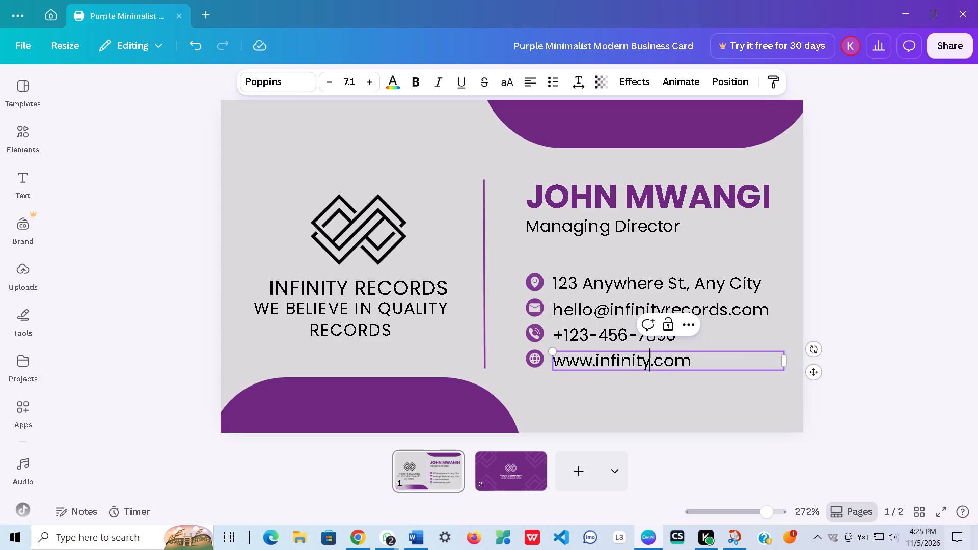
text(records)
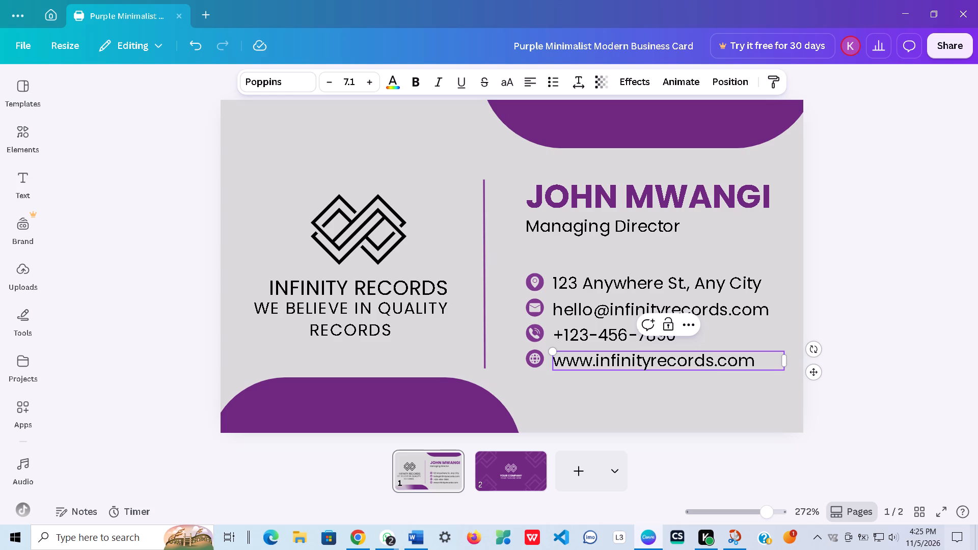
Change the country code of the placeholder phone number on the card's front to +254.
scroll(595, 361, down, 1)
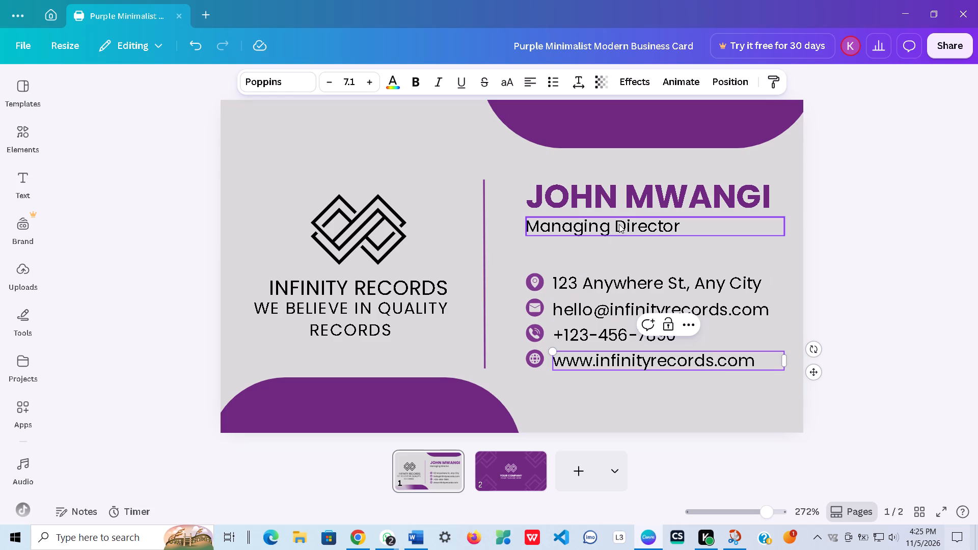
click(614, 258)
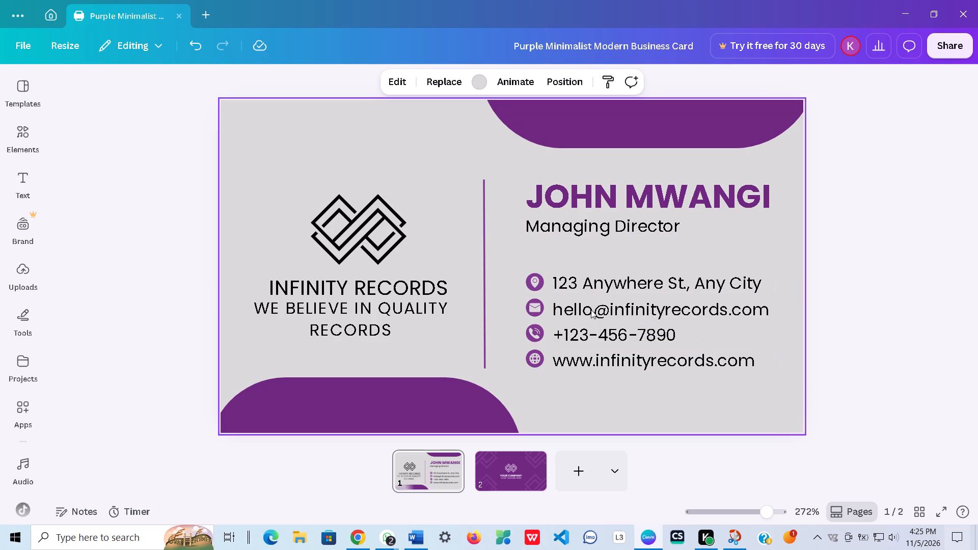
click(684, 332)
double_click(682, 332)
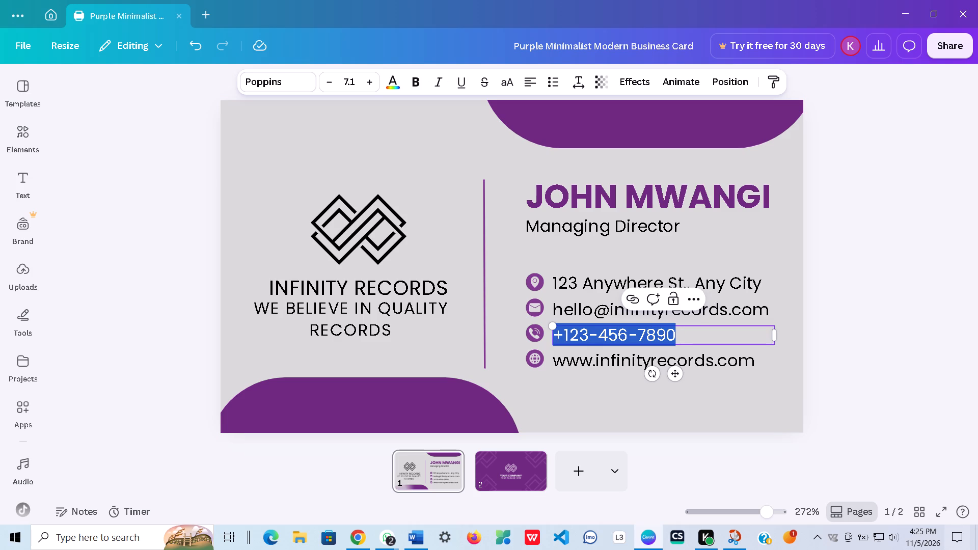
click(682, 332)
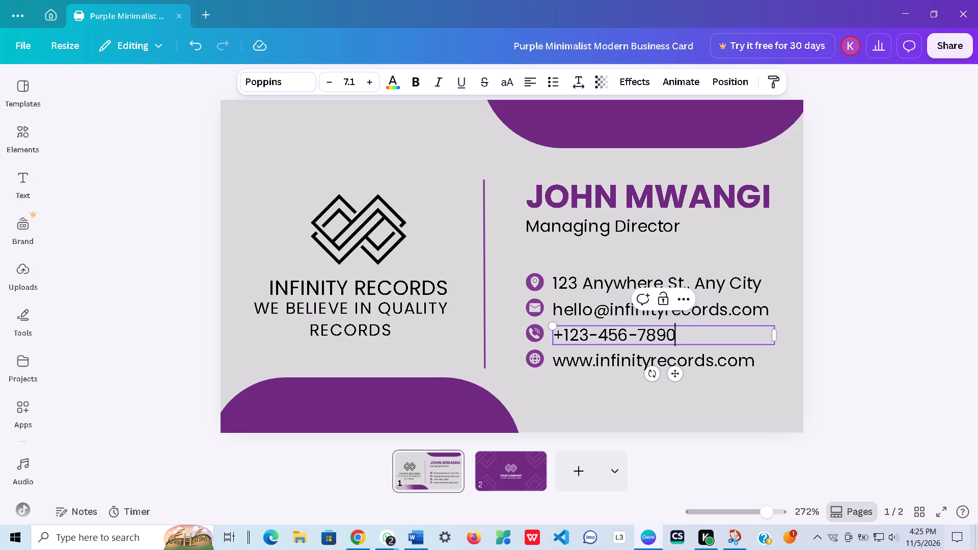
key(Left)
key(Left)
key(Left)
key(Left)
key(Left)
key(Left)
key(Left)
key(Left)
key(Left)
key(BackSpace)
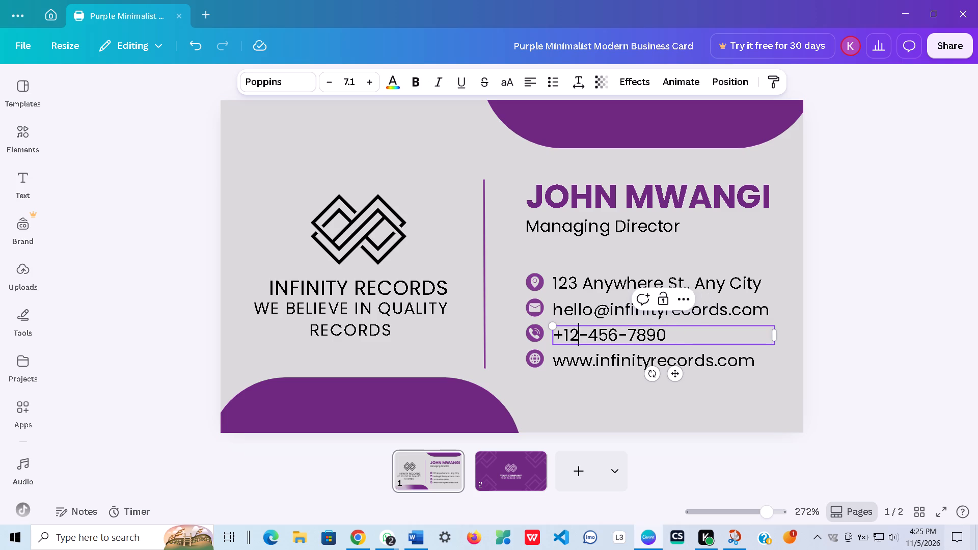
key(BackSpace)
key(BackSpace)
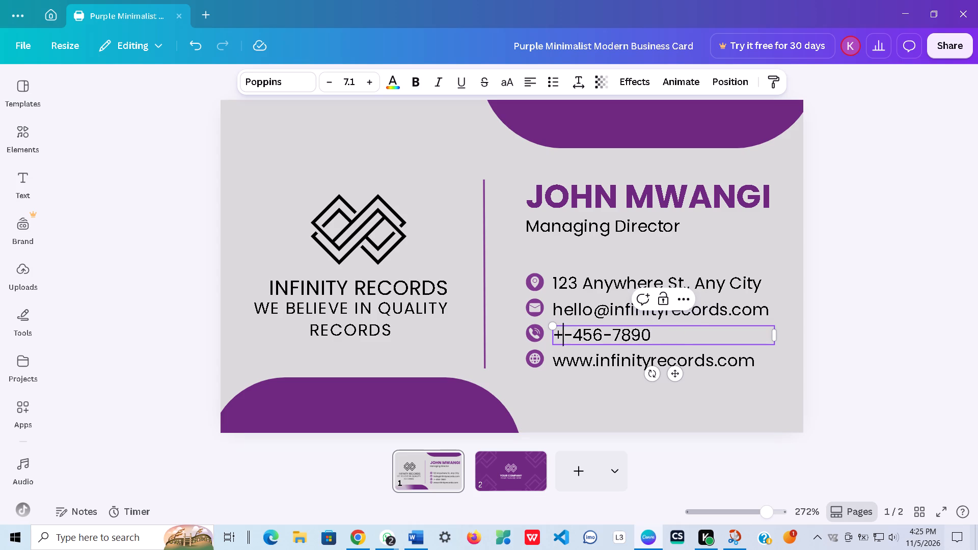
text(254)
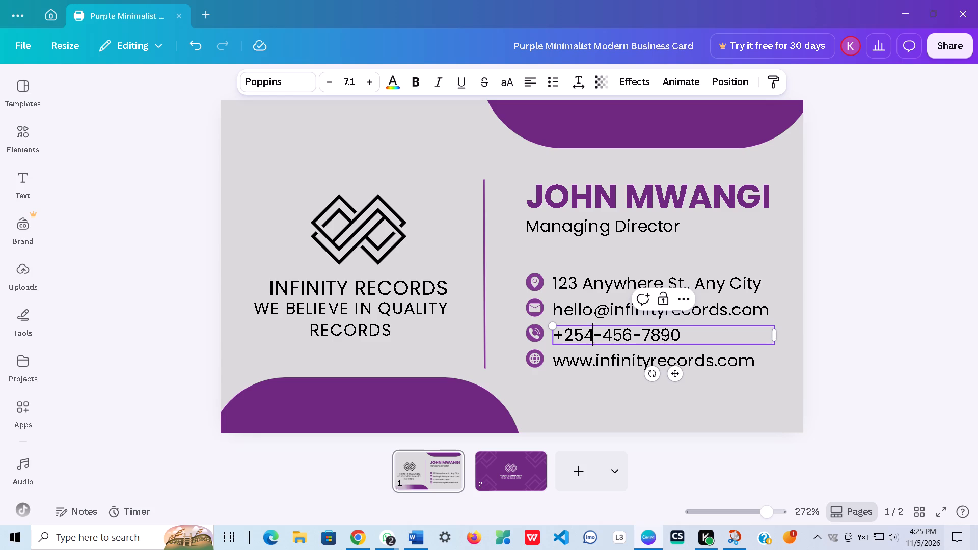
Edit the phone number's digits after the country code and remove its hyphens, making it one continuous number.
click(604, 335)
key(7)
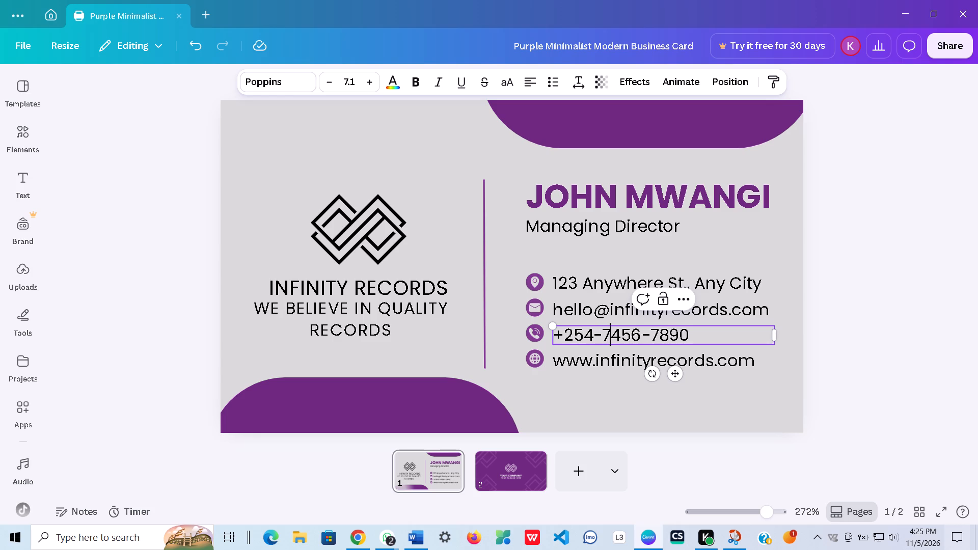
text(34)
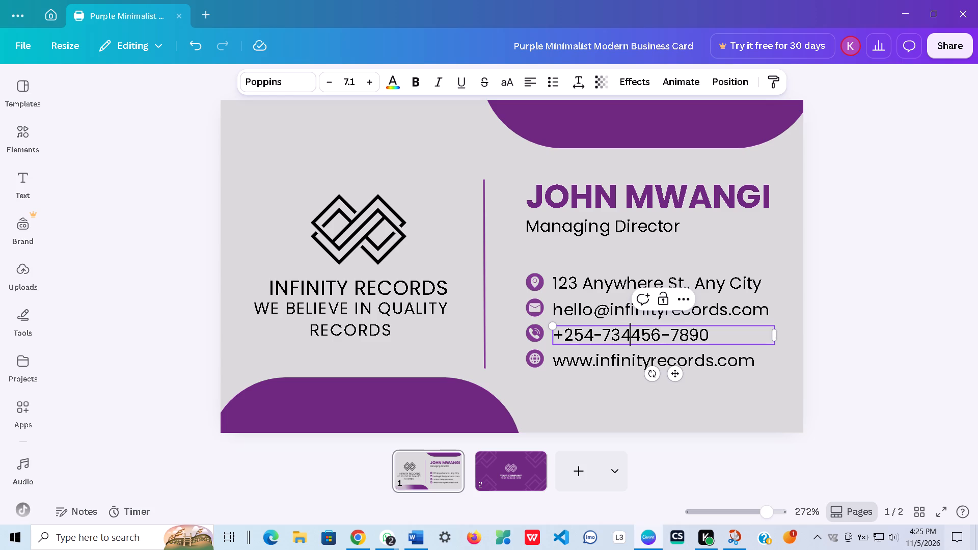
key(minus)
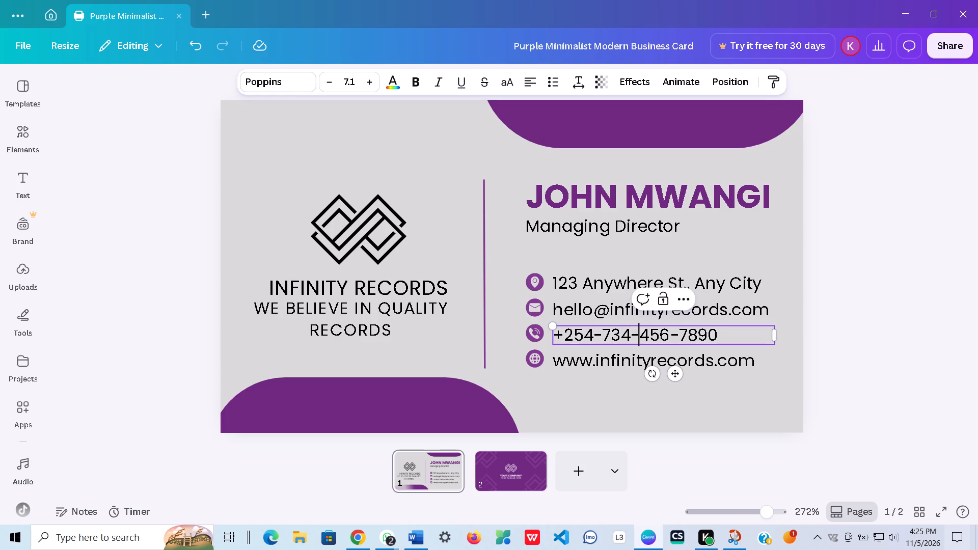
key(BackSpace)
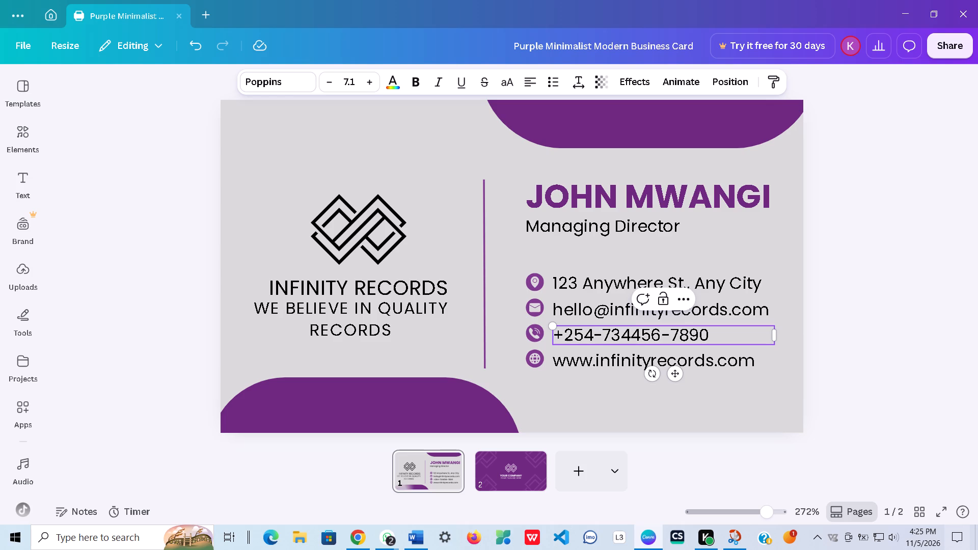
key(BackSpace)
click(605, 337)
key(BackSpace)
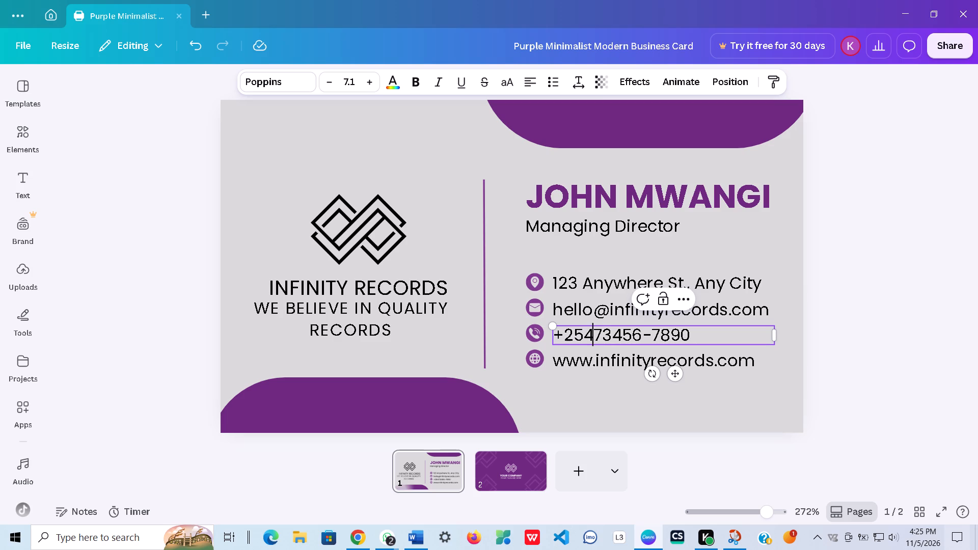
click(654, 332)
key(BackSpace)
key(BackSpace)
key(BackSpace)
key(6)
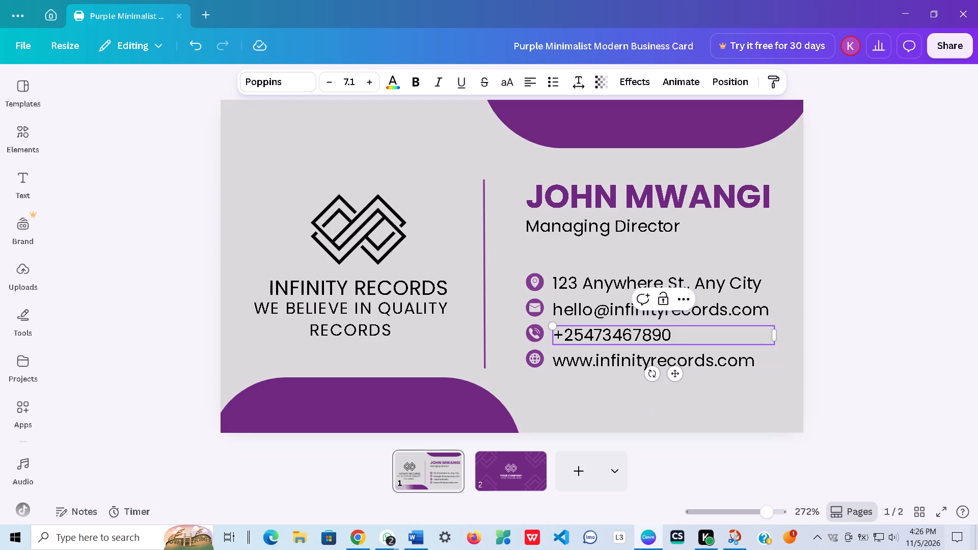
Change the background colour of the card's front to white.
scroll(598, 275, down, 2)
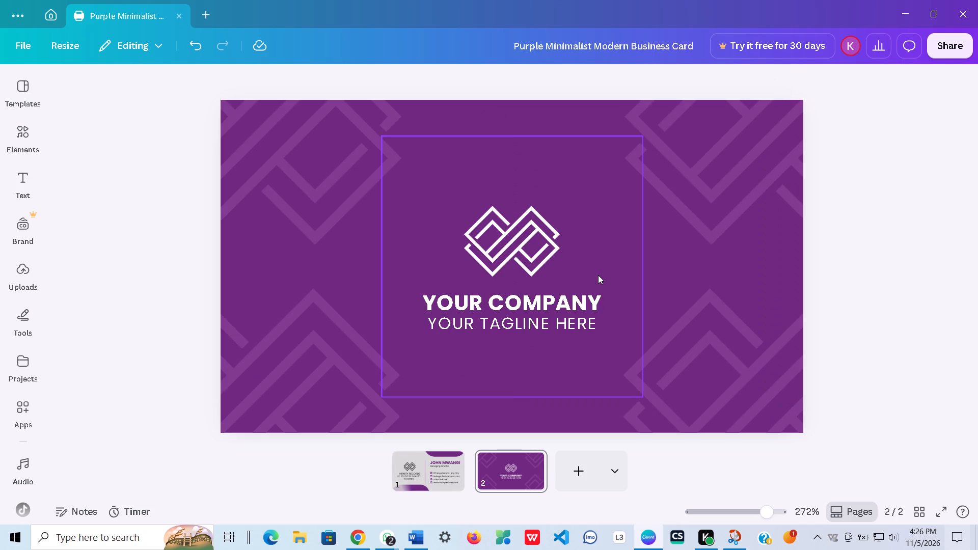
scroll(598, 275, up, 4)
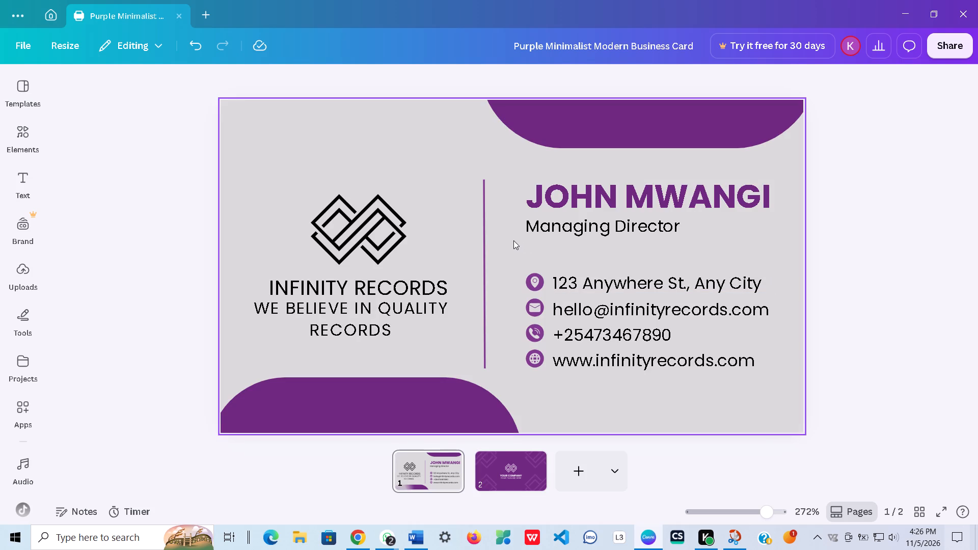
click(511, 240)
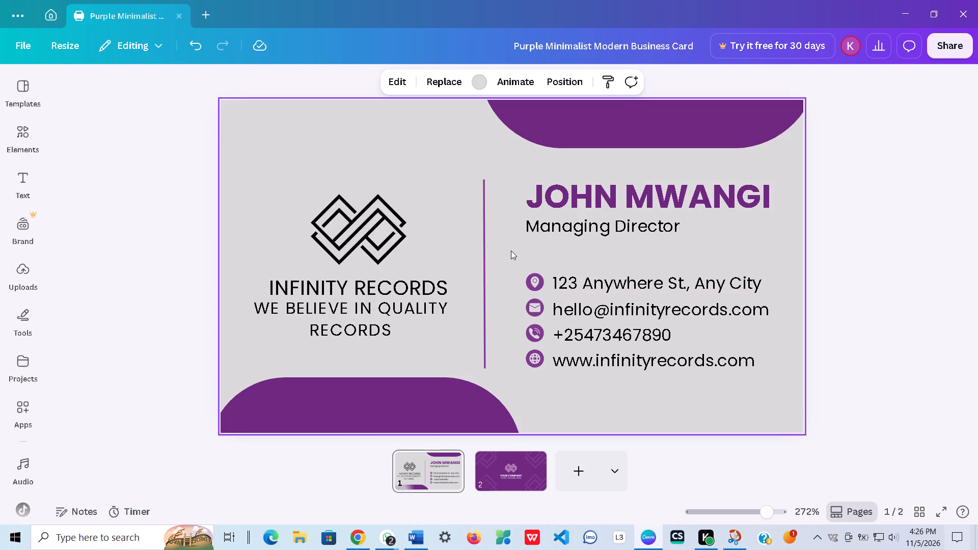
click(480, 76)
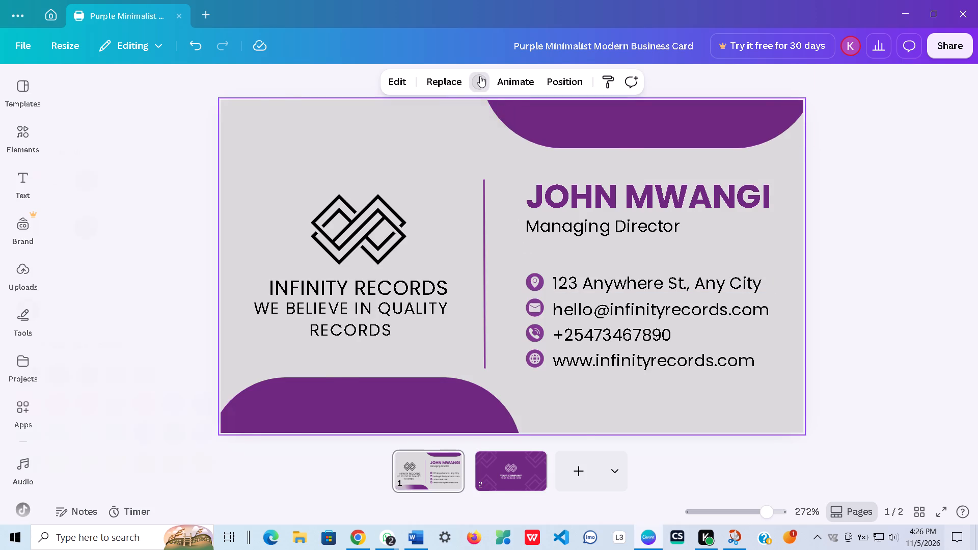
click(237, 368)
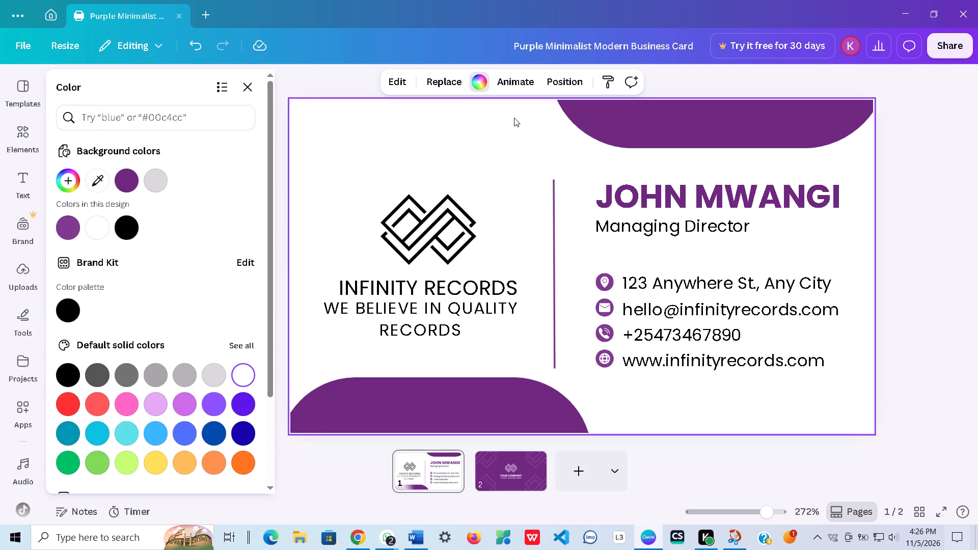
Replace the "YOUR COMPANY" placeholder on the card's back with INFINITY RECORDS.
click(514, 118)
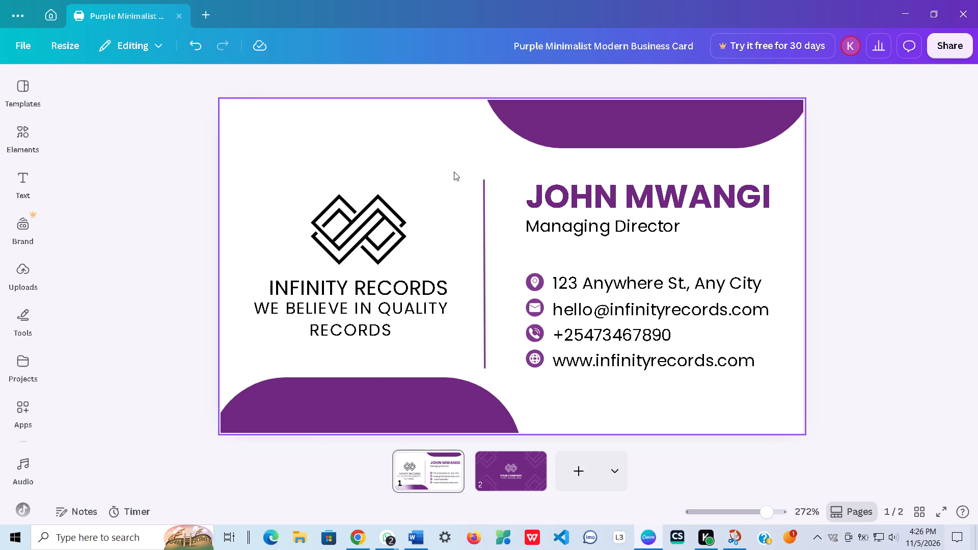
scroll(453, 172, down, 1)
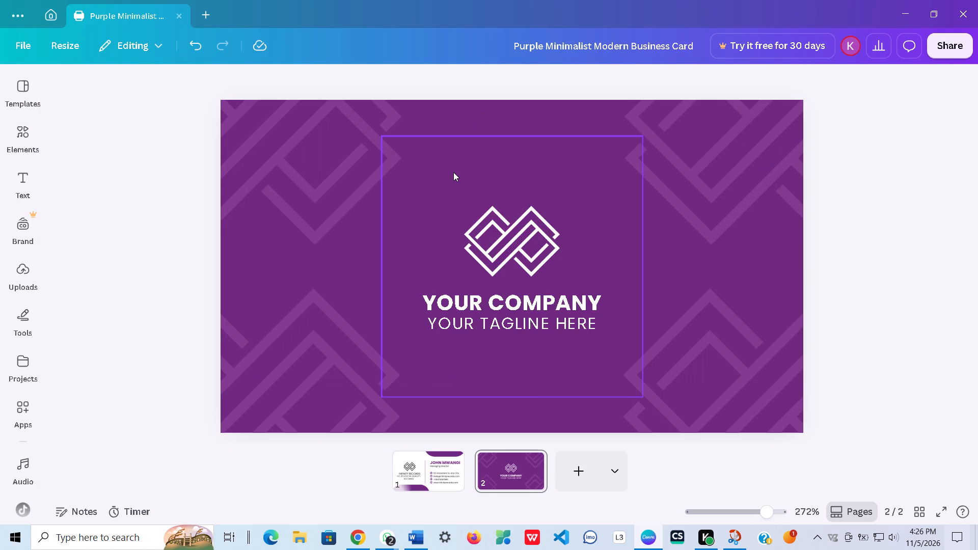
click(463, 301)
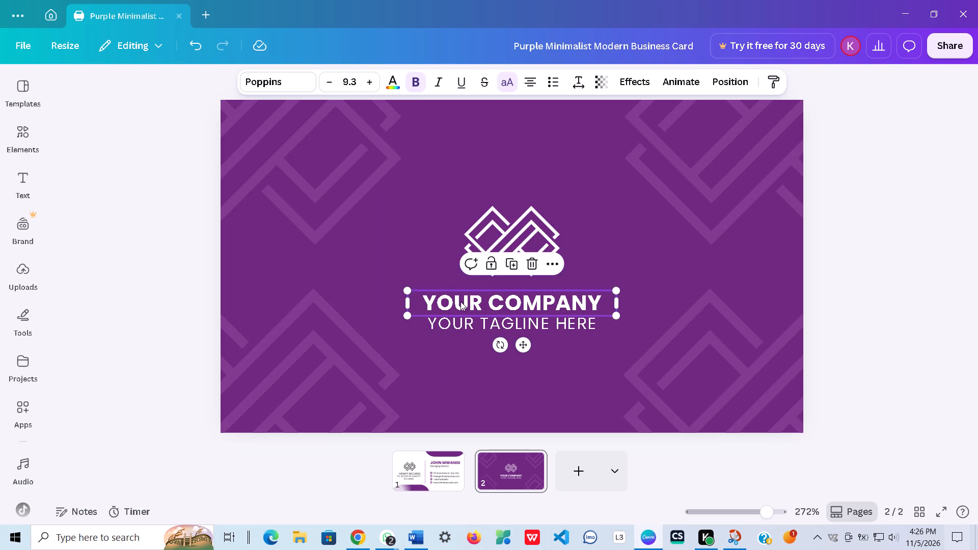
click(418, 295)
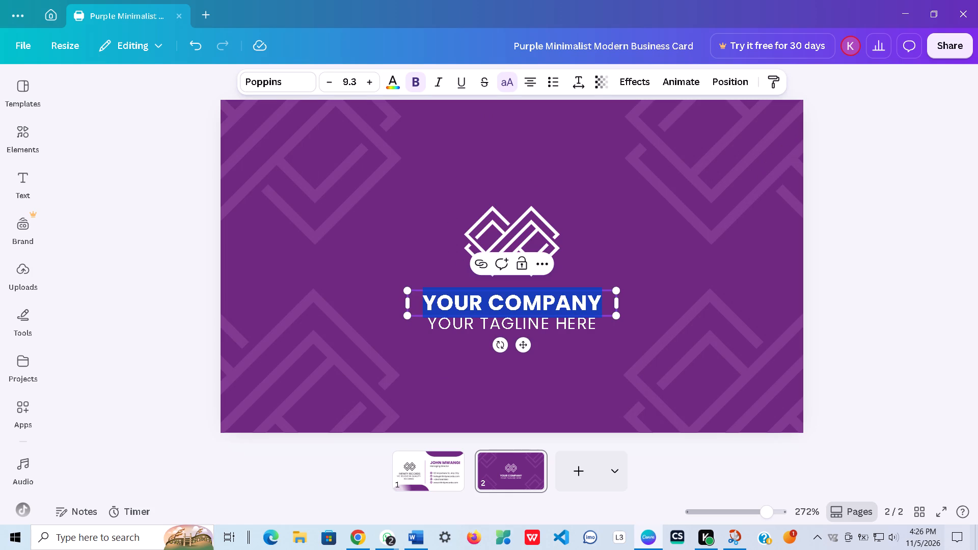
key(BackSpace)
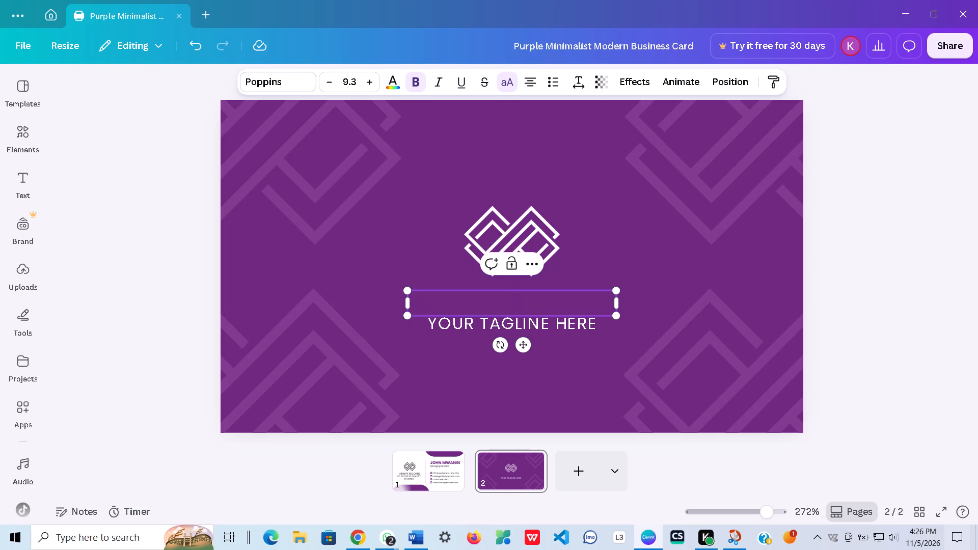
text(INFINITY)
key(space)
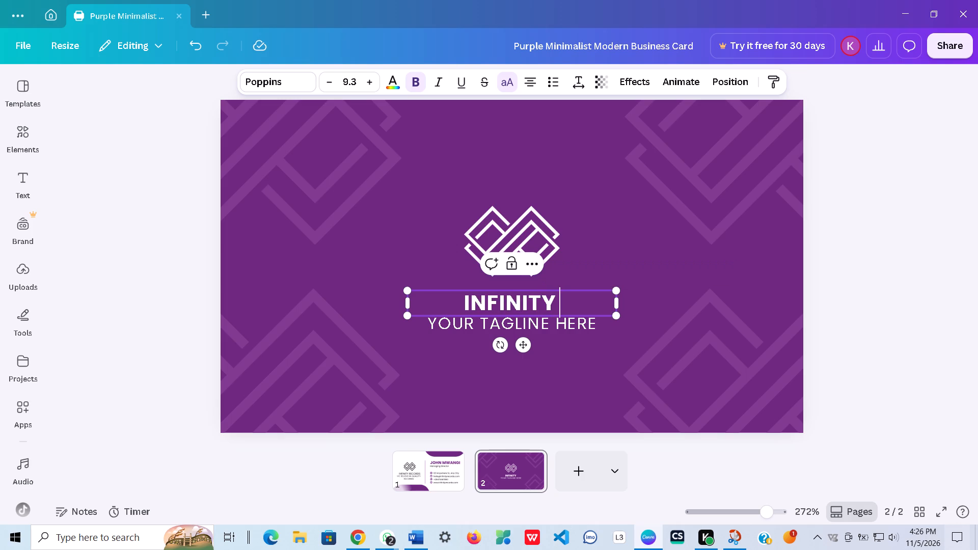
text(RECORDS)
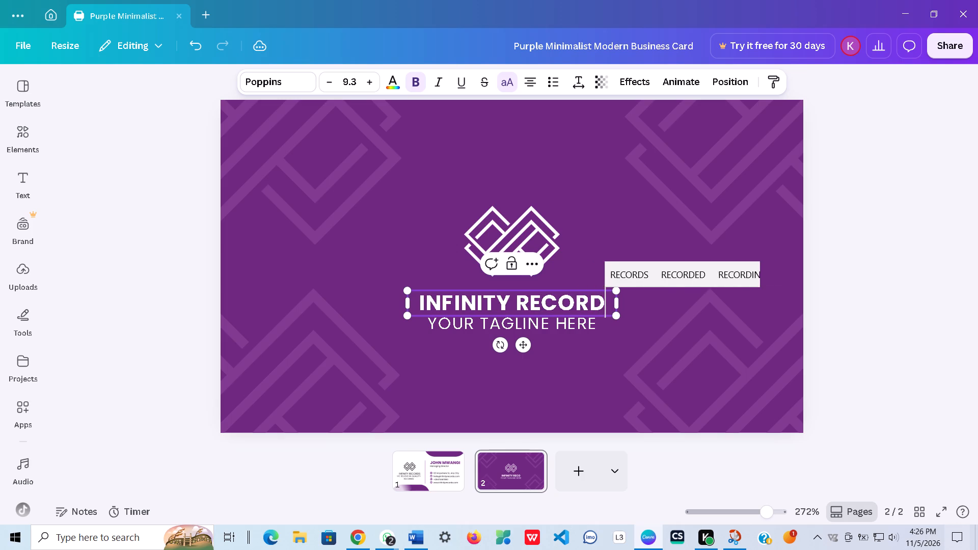
Replace the "YOUR TAGLINE HERE" placeholder on the card's back with WE BELIEVE IN QUALITY RECORDS.
click(450, 328)
double_click(450, 328)
key(BackSpace)
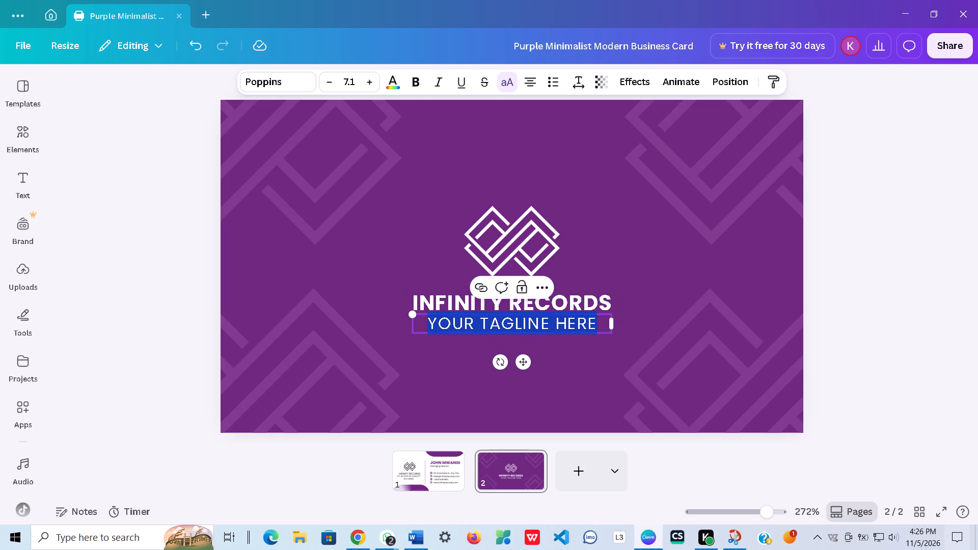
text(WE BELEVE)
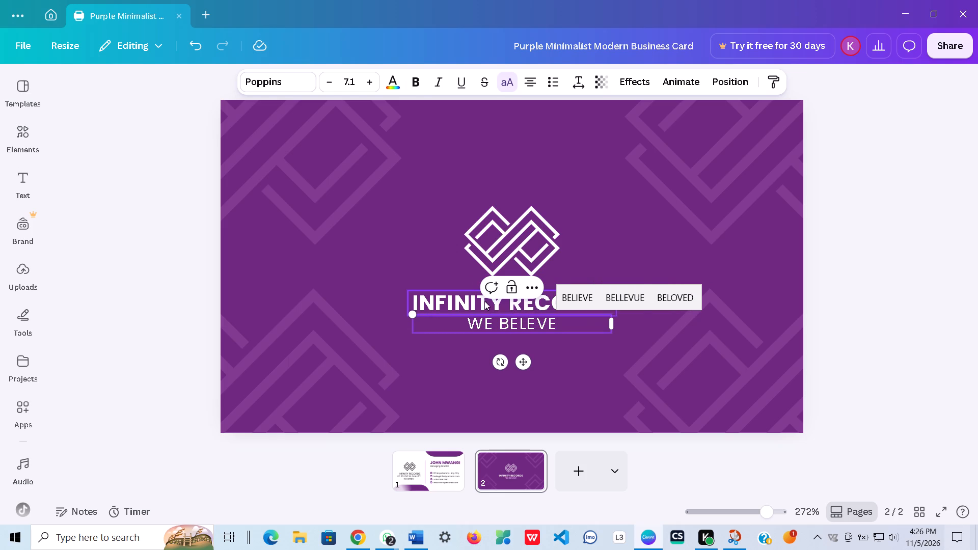
click(572, 294)
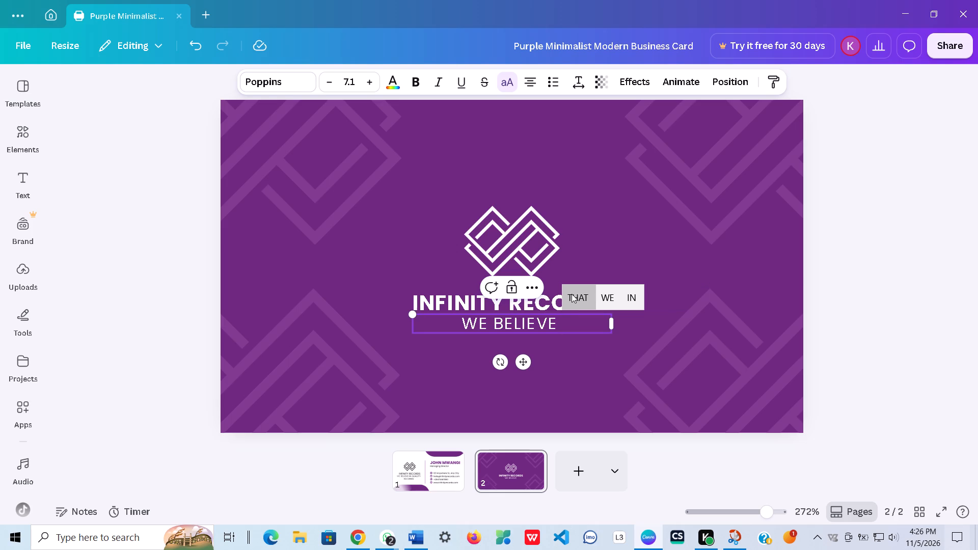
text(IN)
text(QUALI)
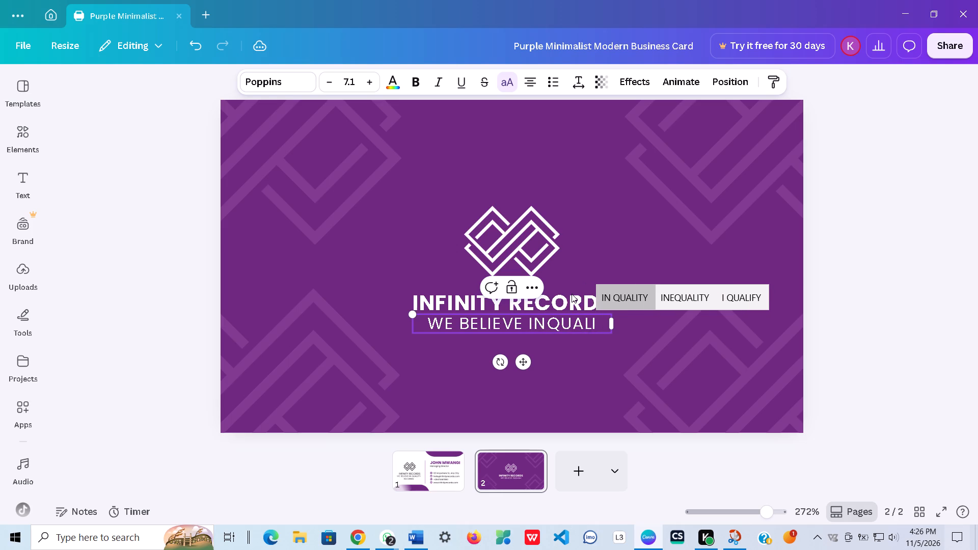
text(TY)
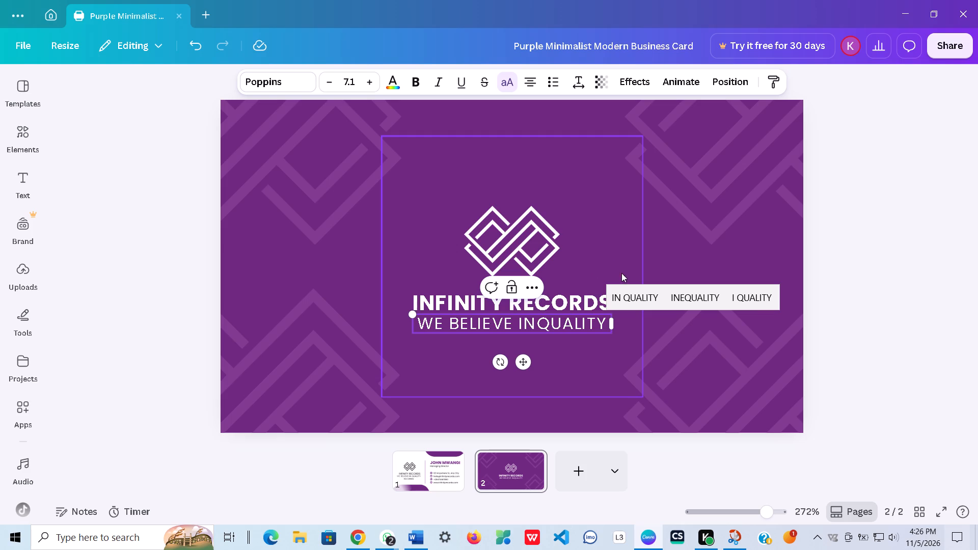
click(624, 295)
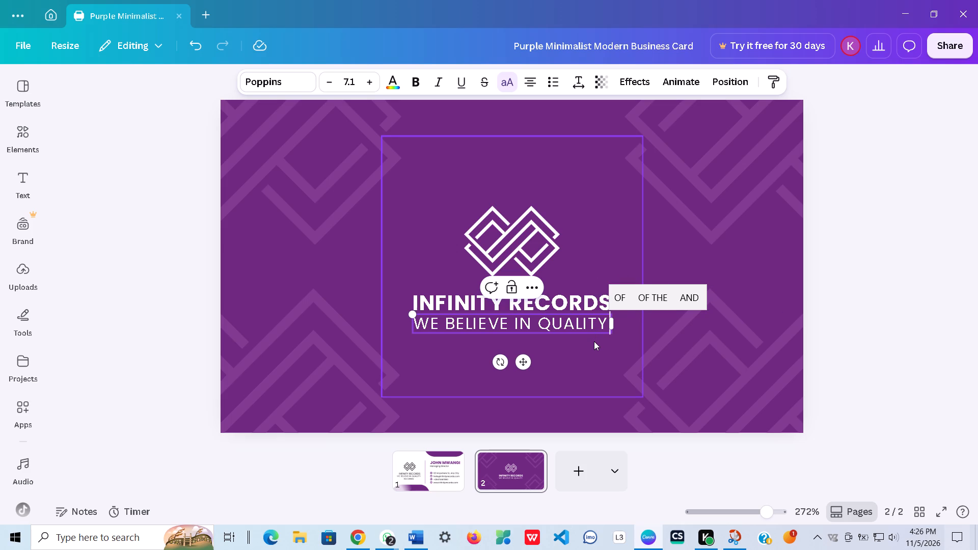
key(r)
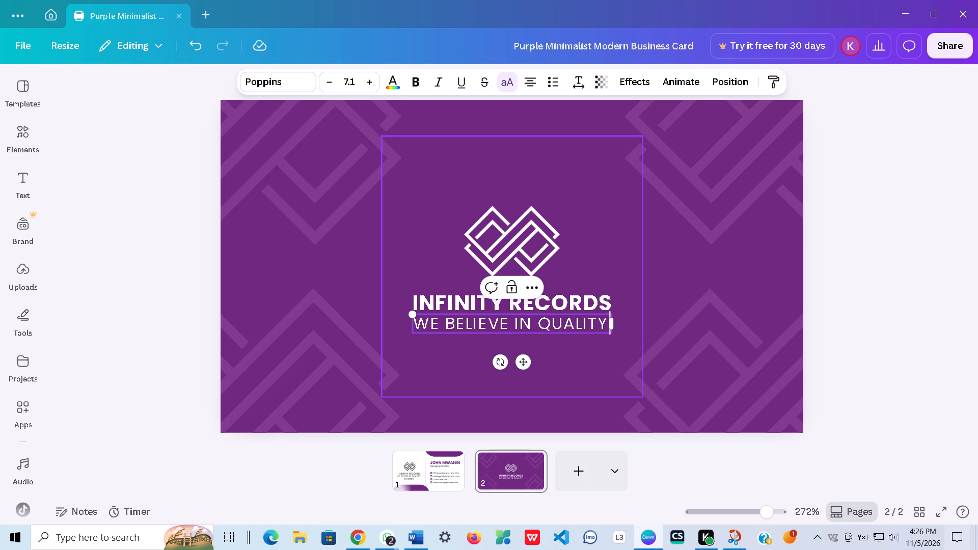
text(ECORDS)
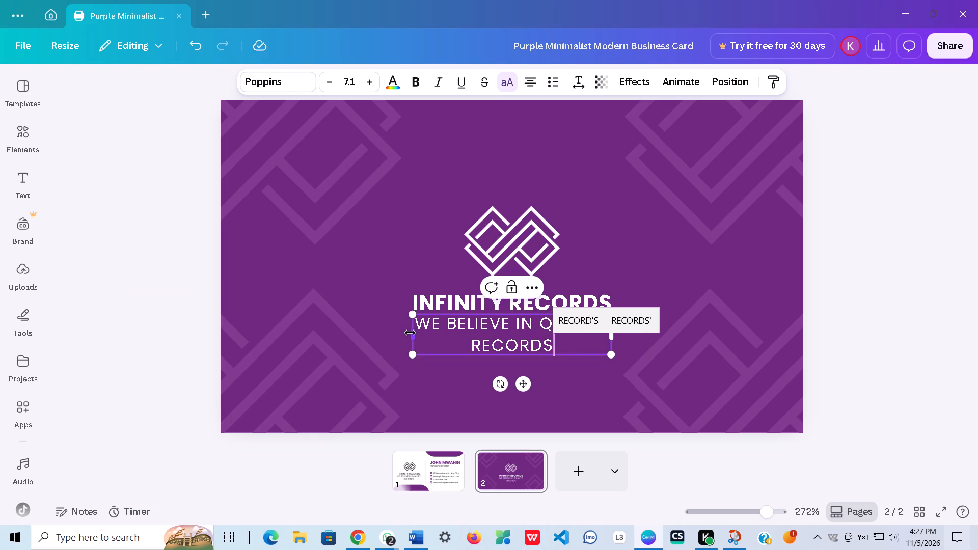
Widen the tagline's text box slightly on the card's back.
drag(410, 333, 404, 333)
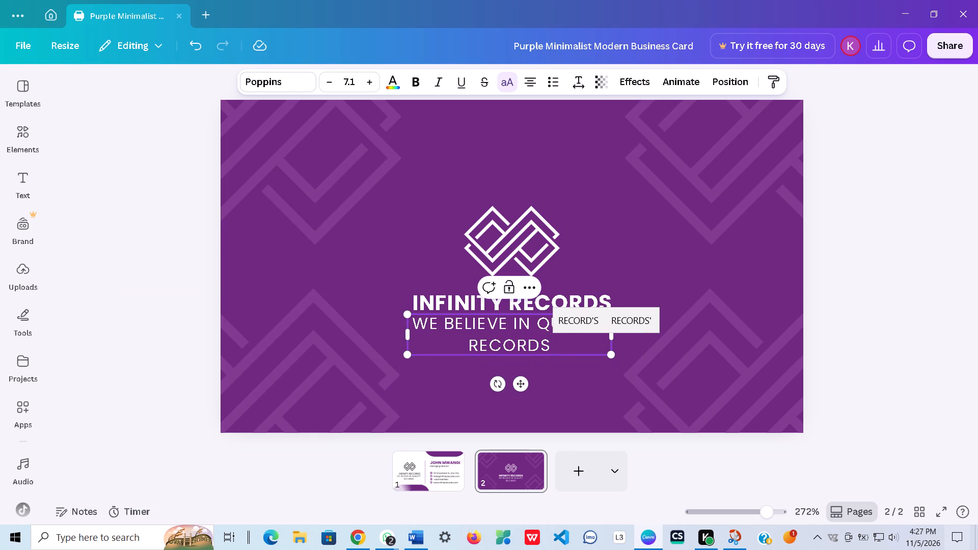
click(557, 340)
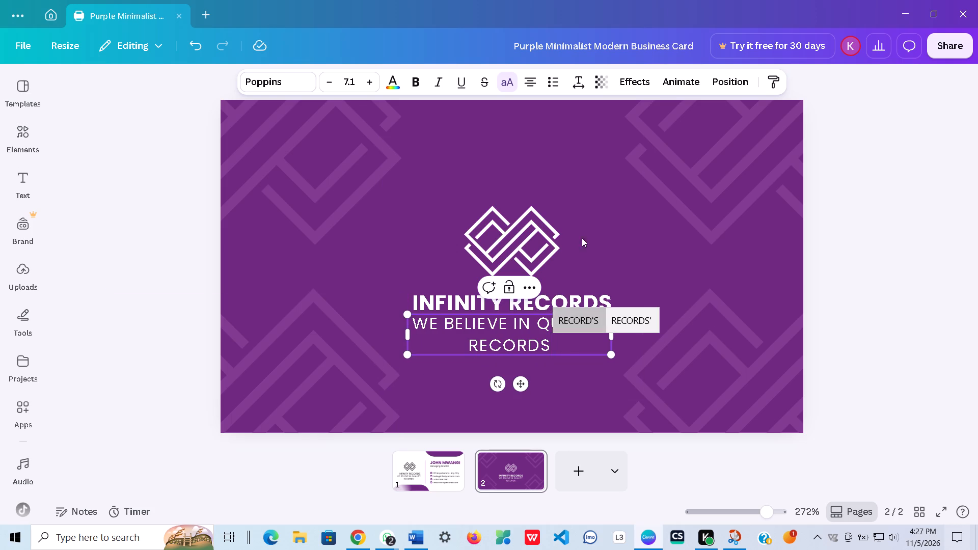
click(608, 162)
click(693, 178)
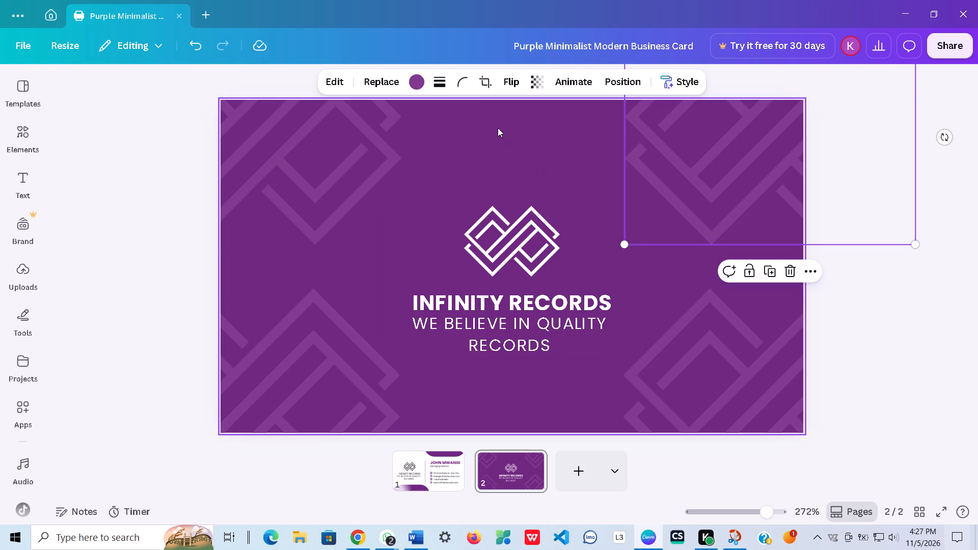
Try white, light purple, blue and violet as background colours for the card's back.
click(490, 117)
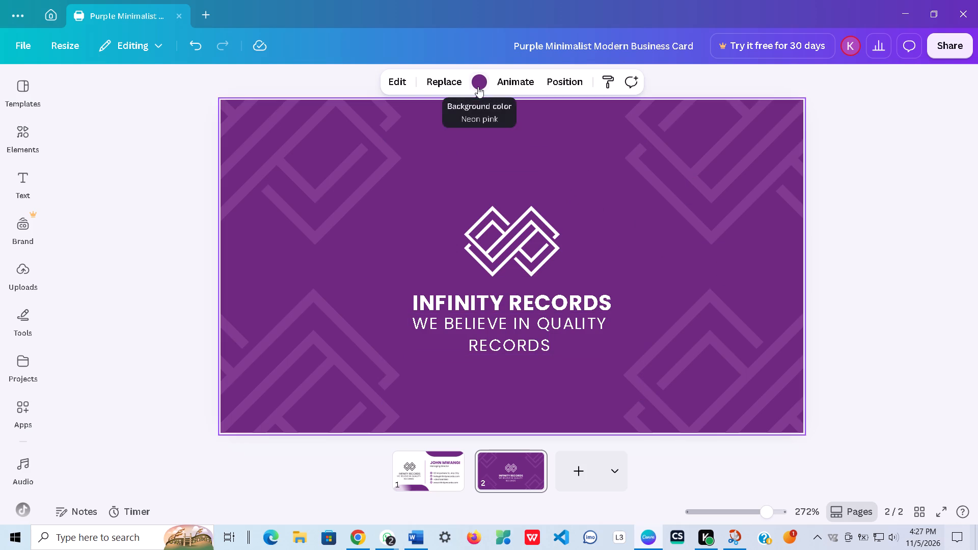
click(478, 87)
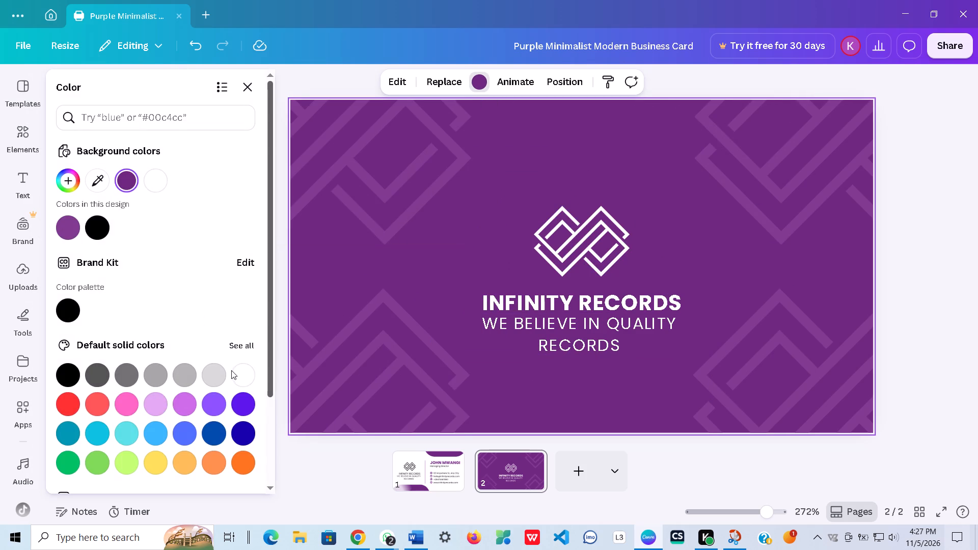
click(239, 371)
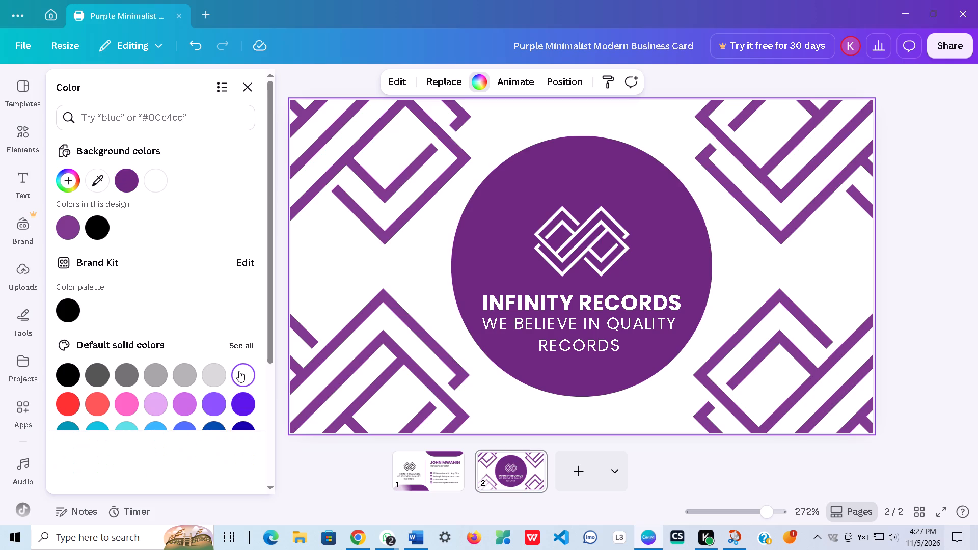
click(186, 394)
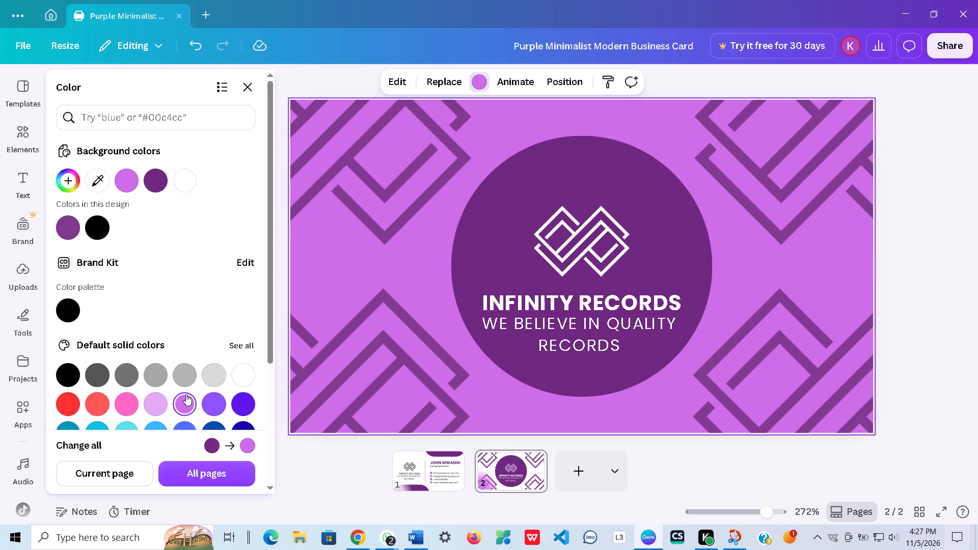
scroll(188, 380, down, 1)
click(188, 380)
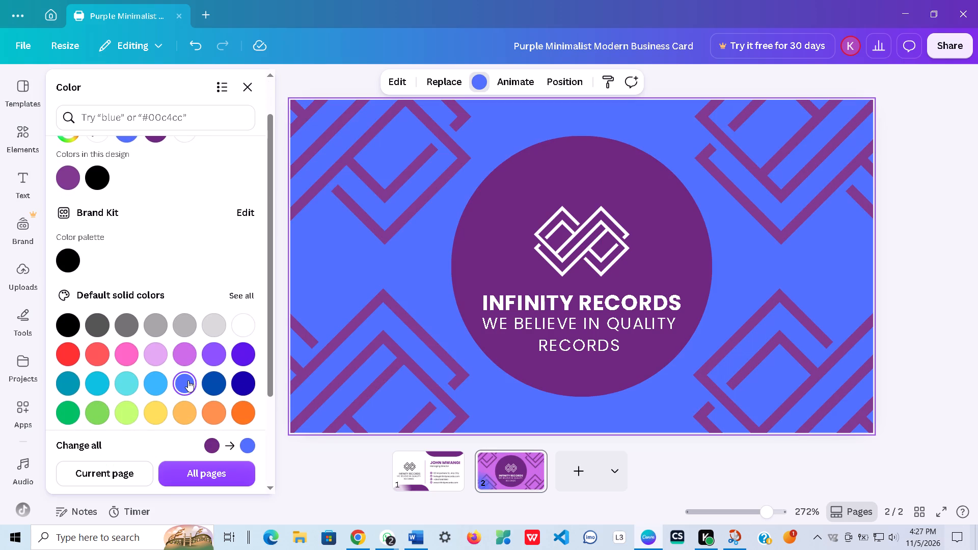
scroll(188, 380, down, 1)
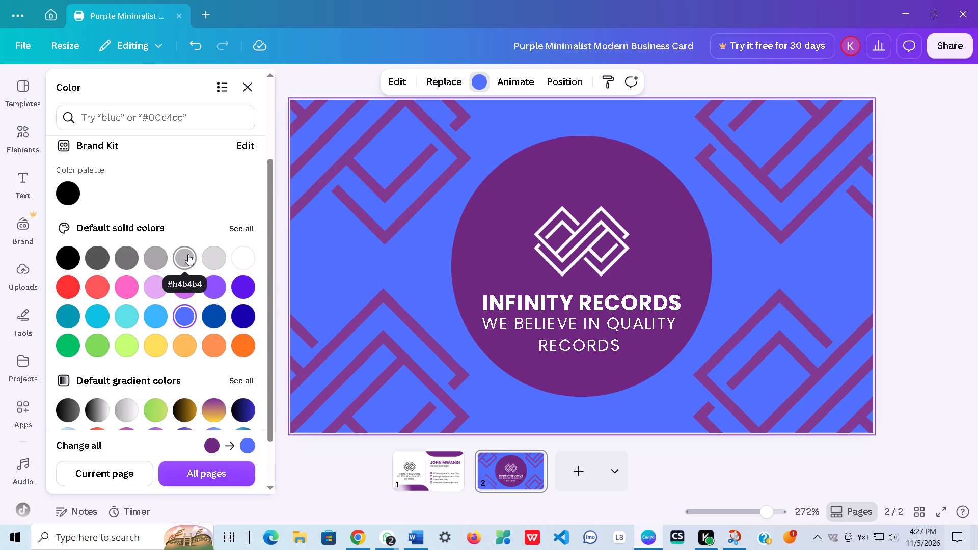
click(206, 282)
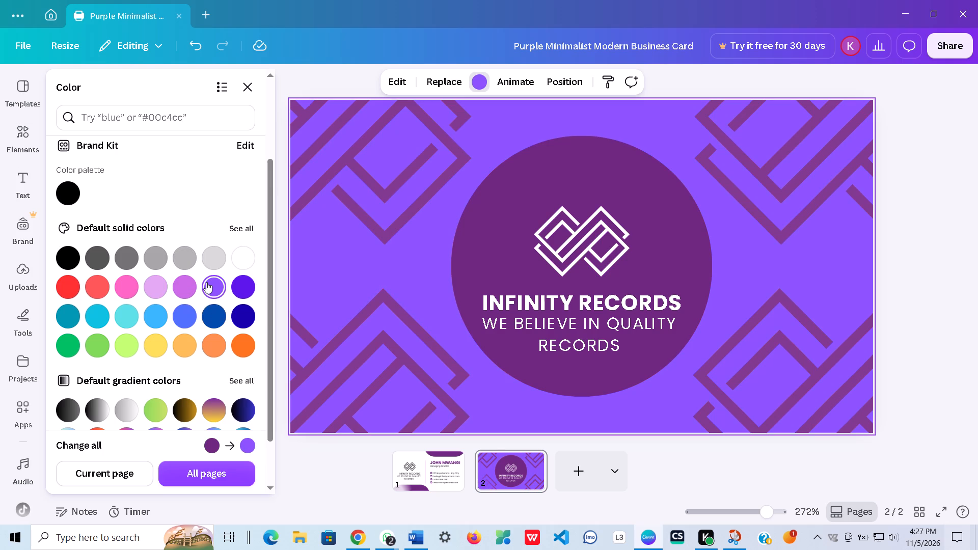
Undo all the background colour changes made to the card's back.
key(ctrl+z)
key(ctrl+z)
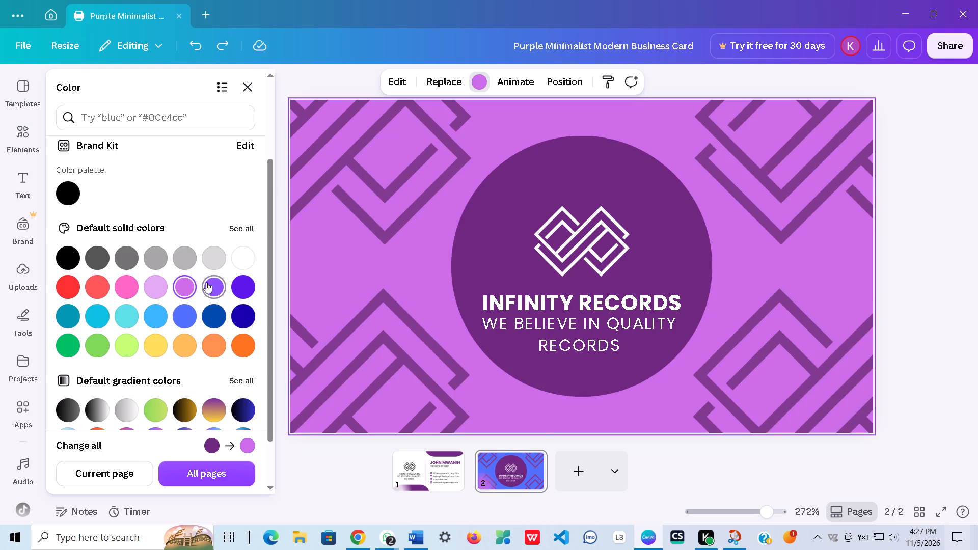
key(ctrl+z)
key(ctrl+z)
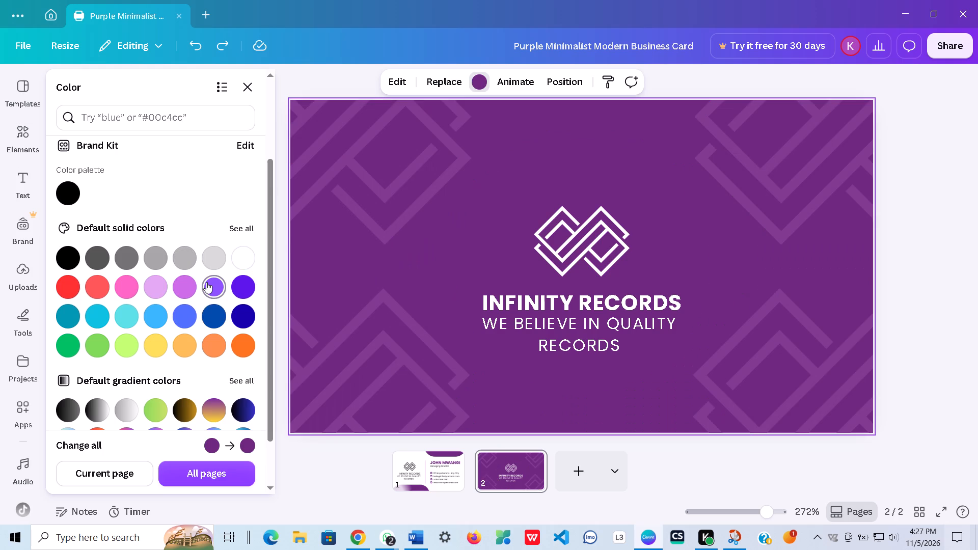
Give the card's front the Fun page animation and apply it to all pages.
scroll(491, 201, up, 1)
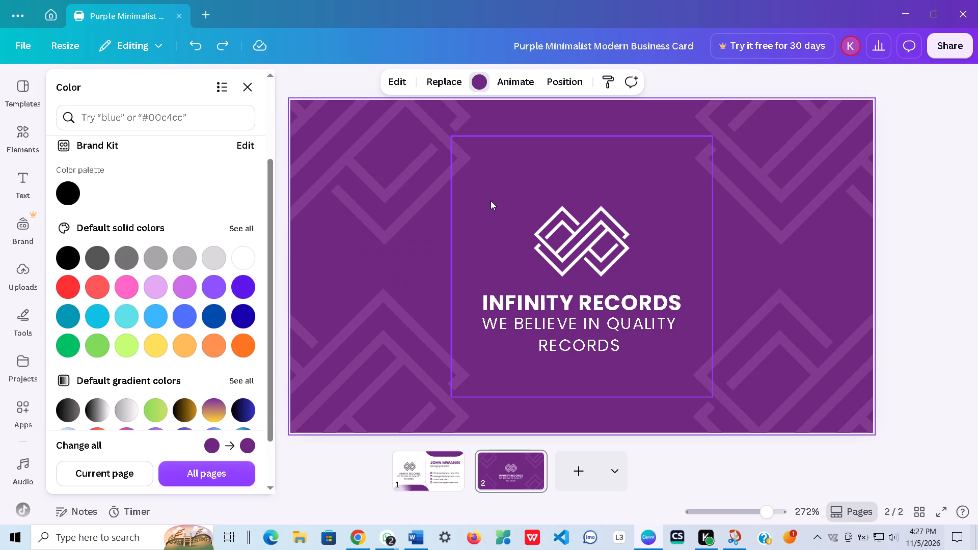
scroll(491, 201, up, 1)
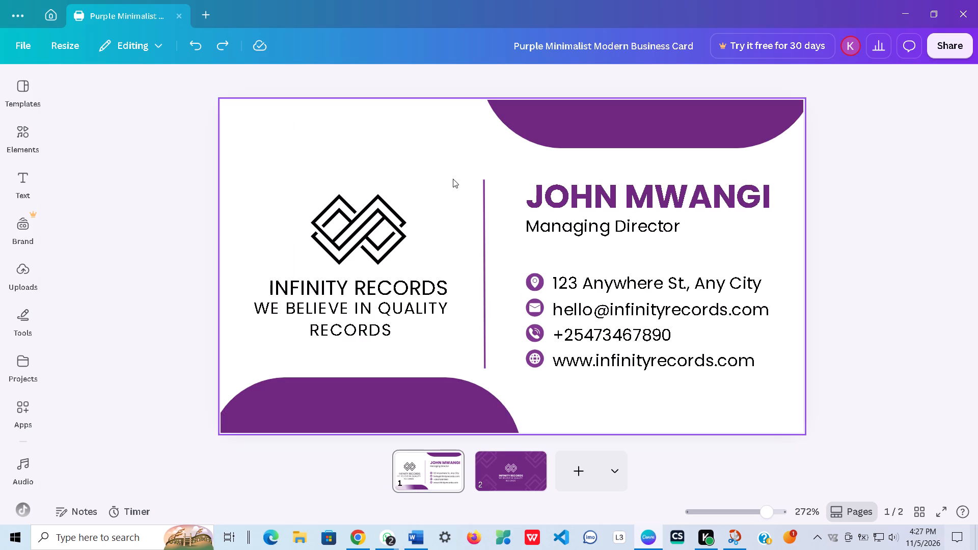
click(465, 155)
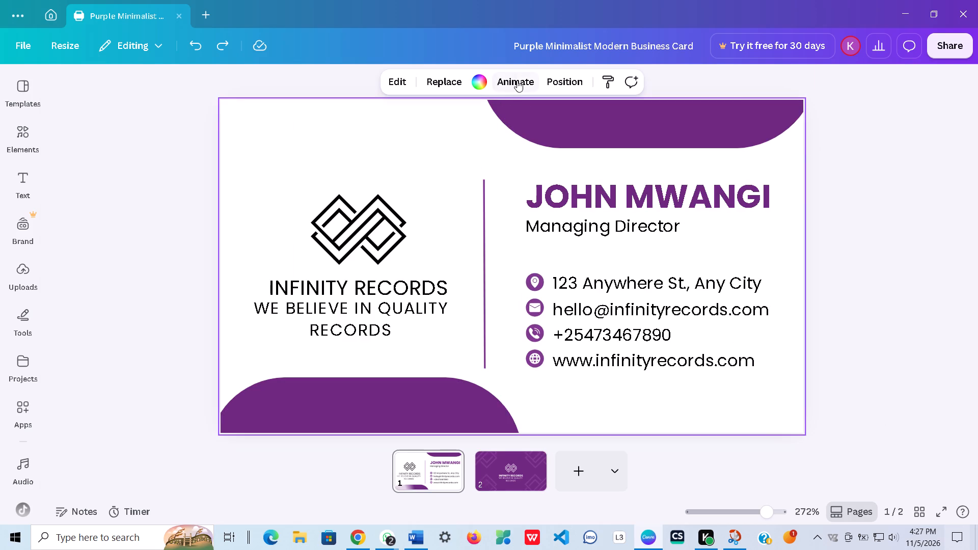
click(521, 76)
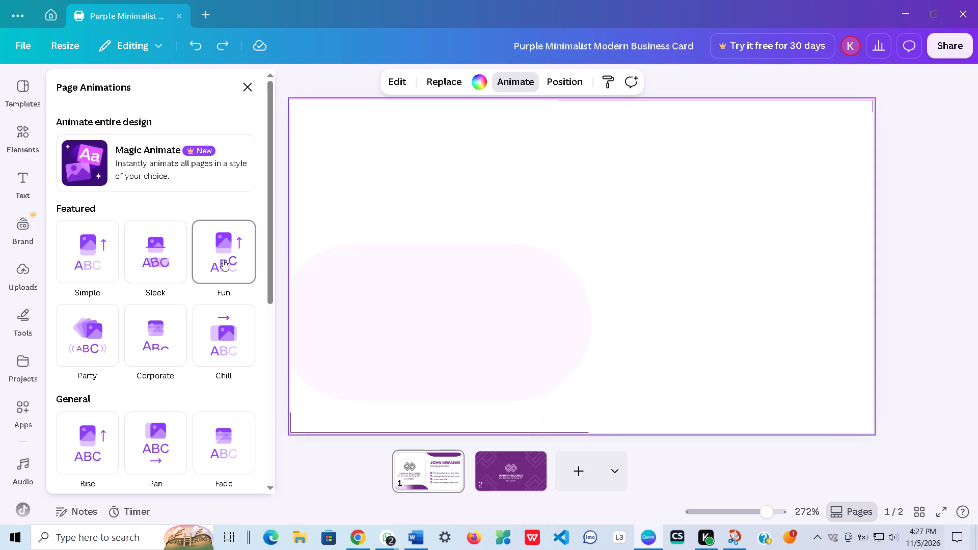
click(223, 260)
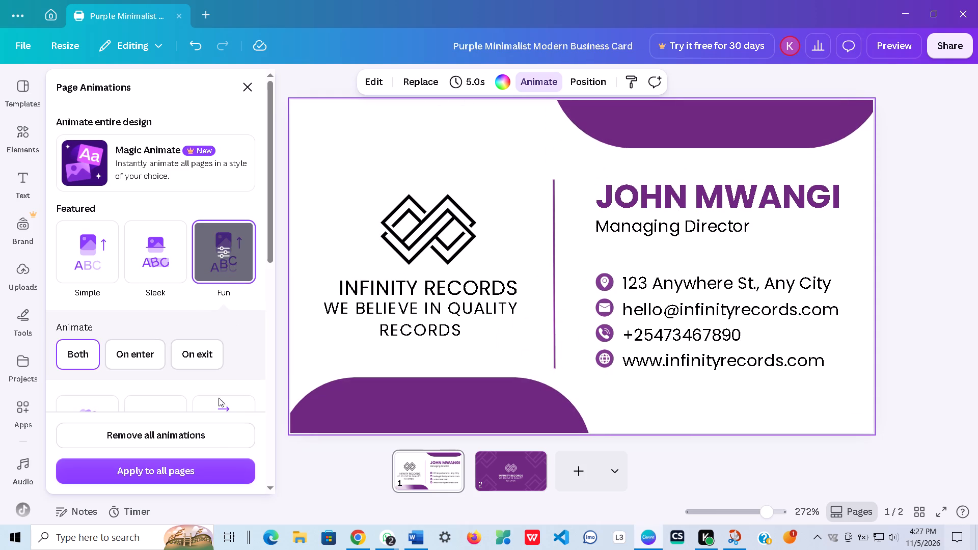
click(202, 476)
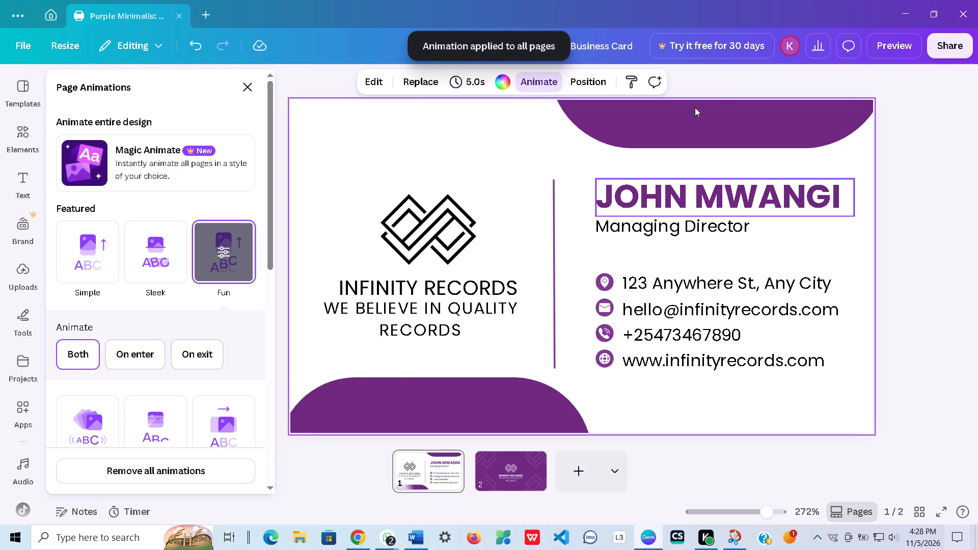
Preview the animated business card design and close the preview.
click(895, 40)
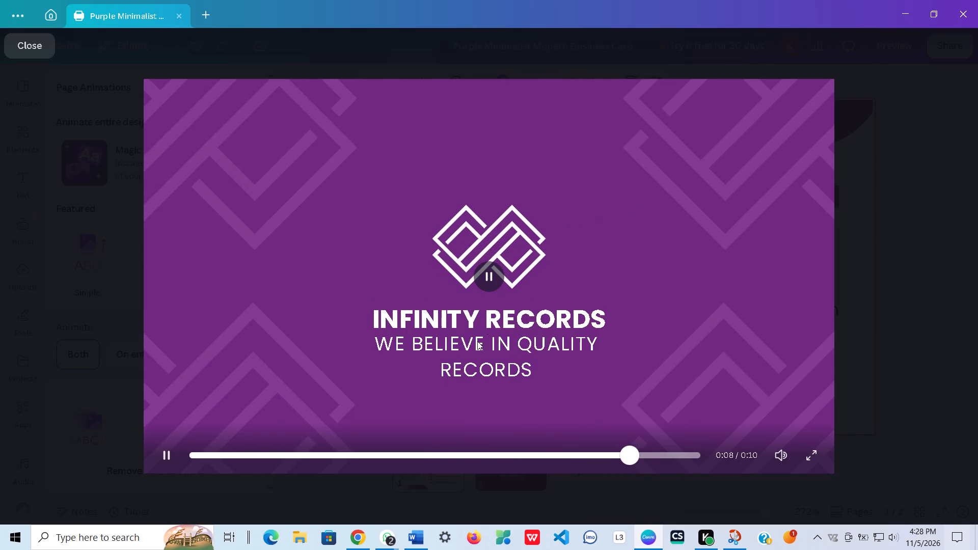
click(38, 46)
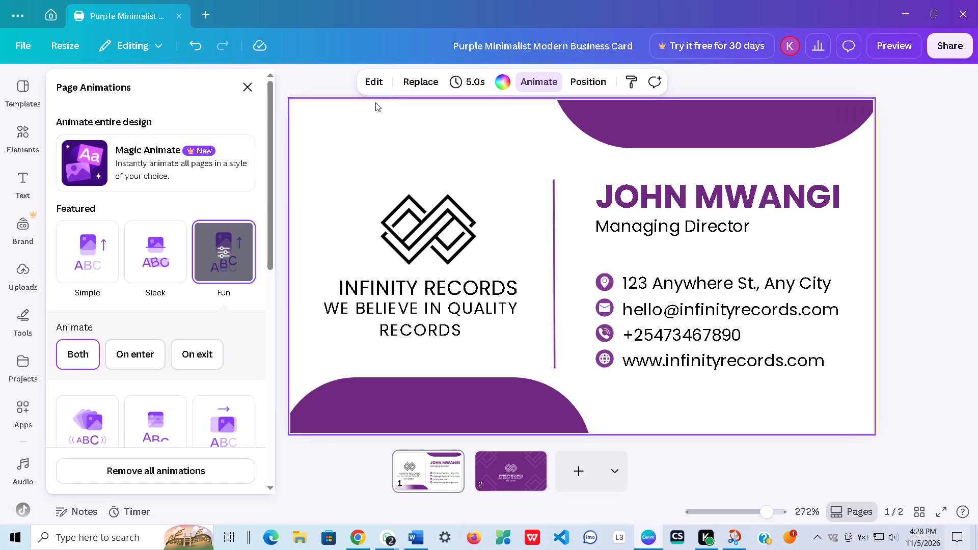
Add the Upbeat Undergroove audio track from the Upbeat collection to the business card design.
click(249, 82)
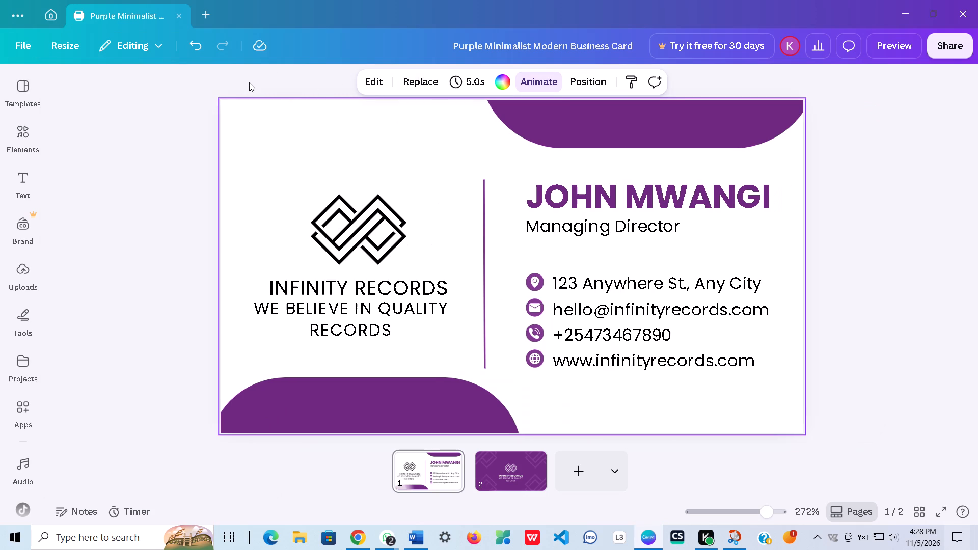
click(22, 453)
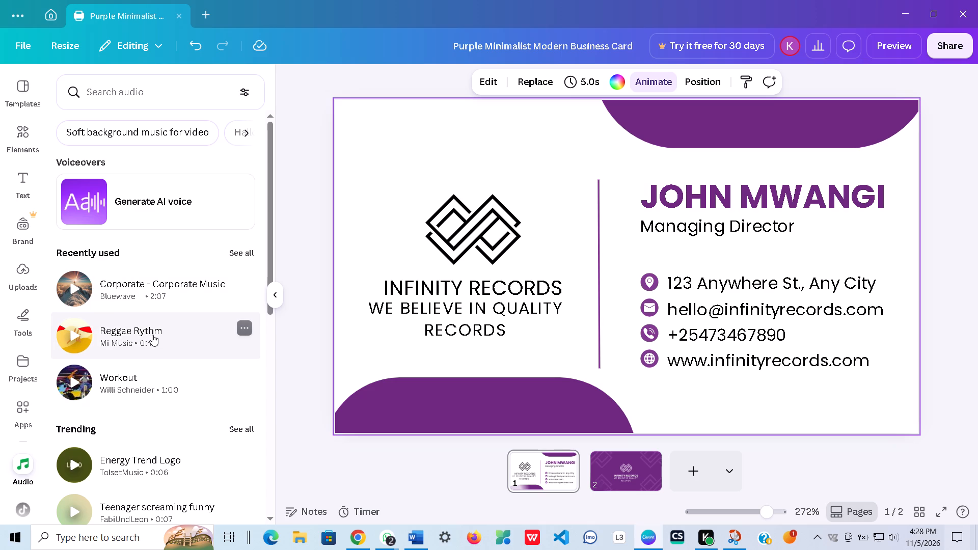
scroll(141, 383, down, 1)
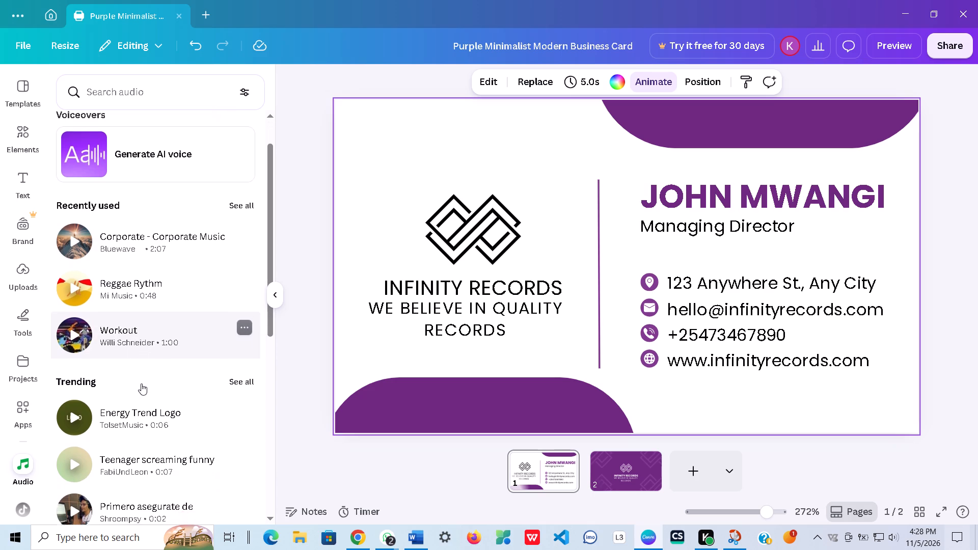
scroll(141, 383, down, 1)
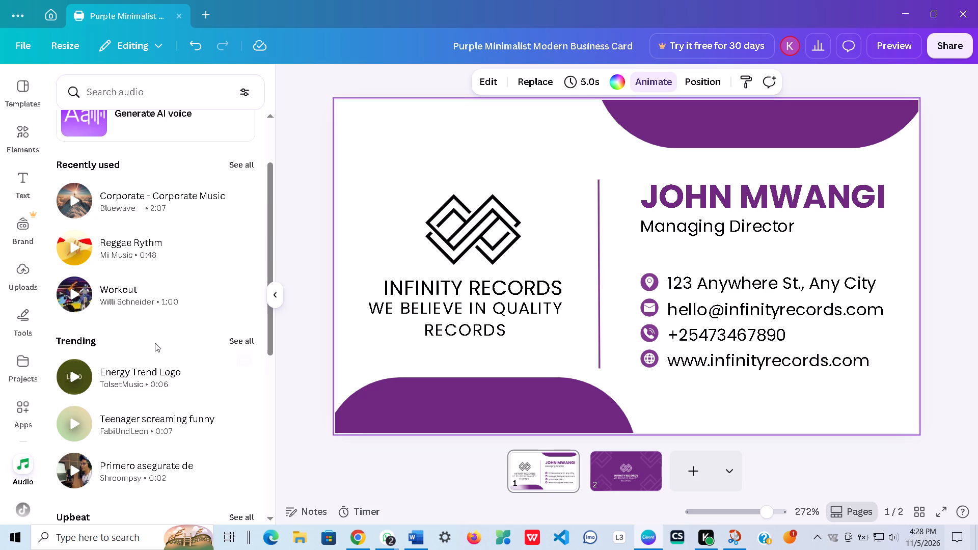
scroll(155, 343, down, 4)
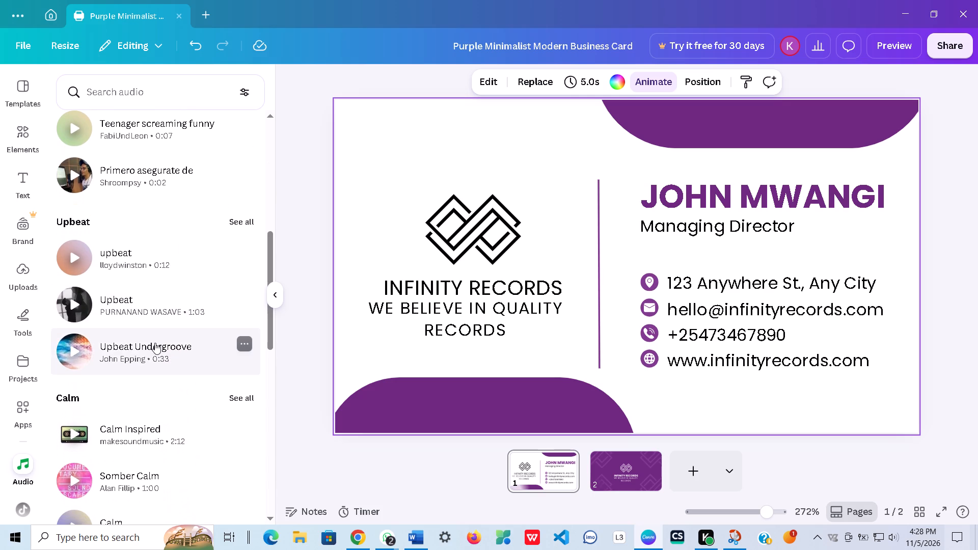
click(155, 343)
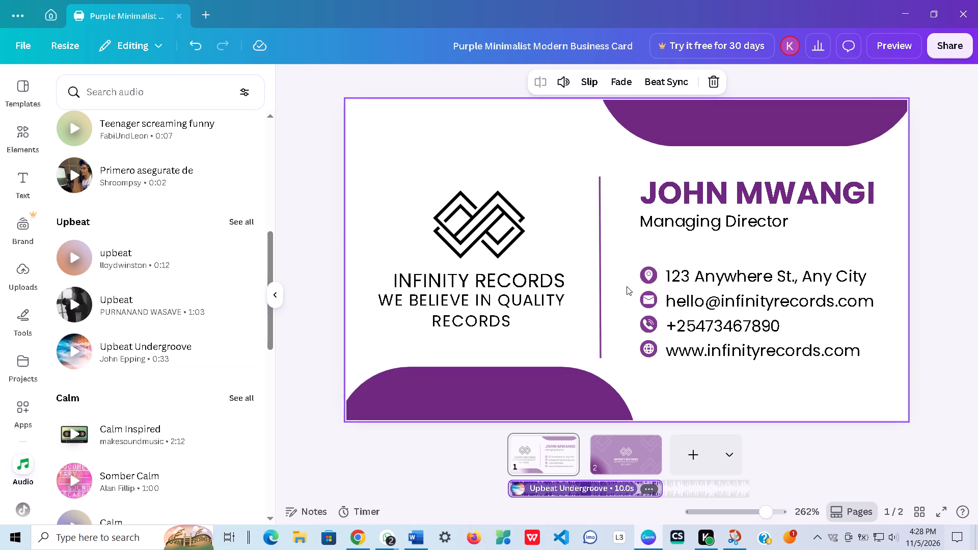
Preview the animated business card with its audio track and close the preview.
click(890, 37)
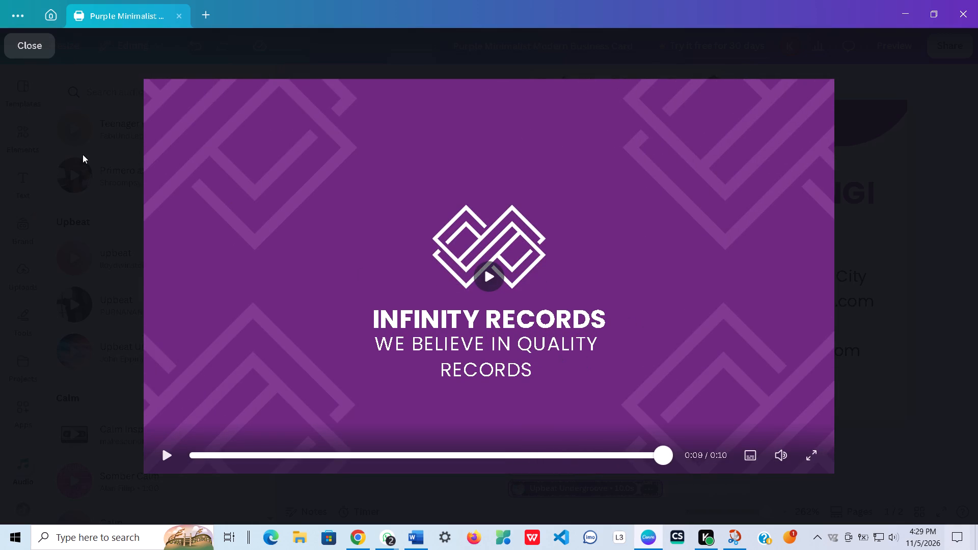
click(44, 42)
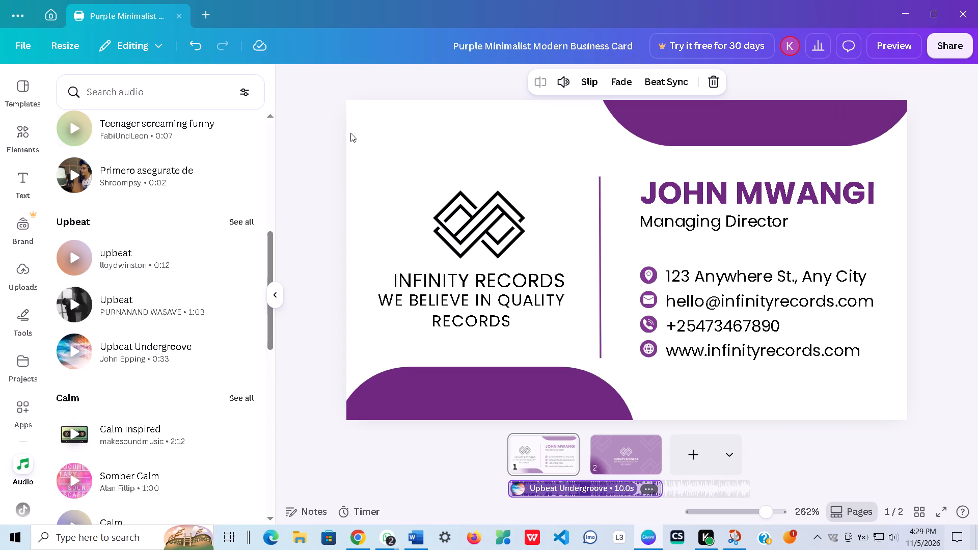
Move the Purple Minimalist Modern Business Card design to the My Amazing Projects folder and dismiss the notification.
click(941, 48)
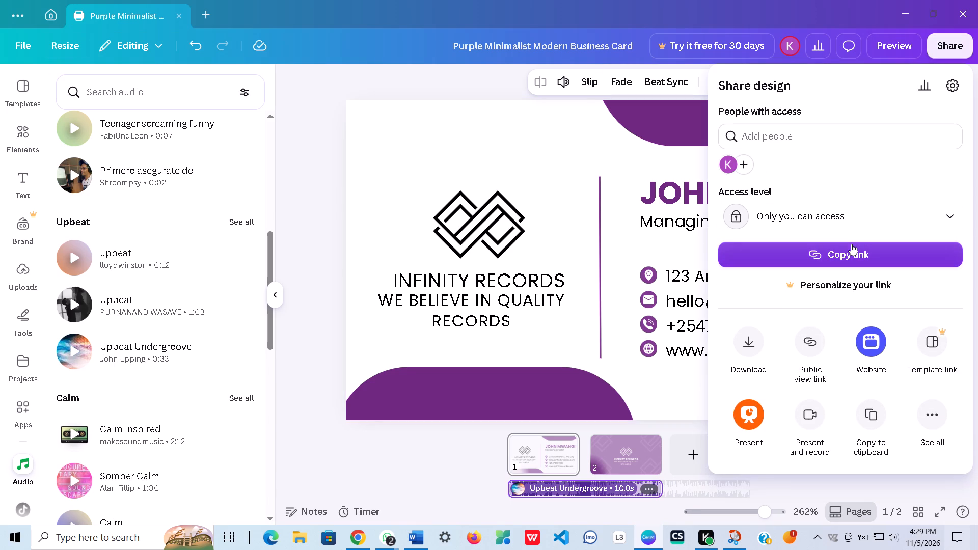
scroll(851, 244, down, 4)
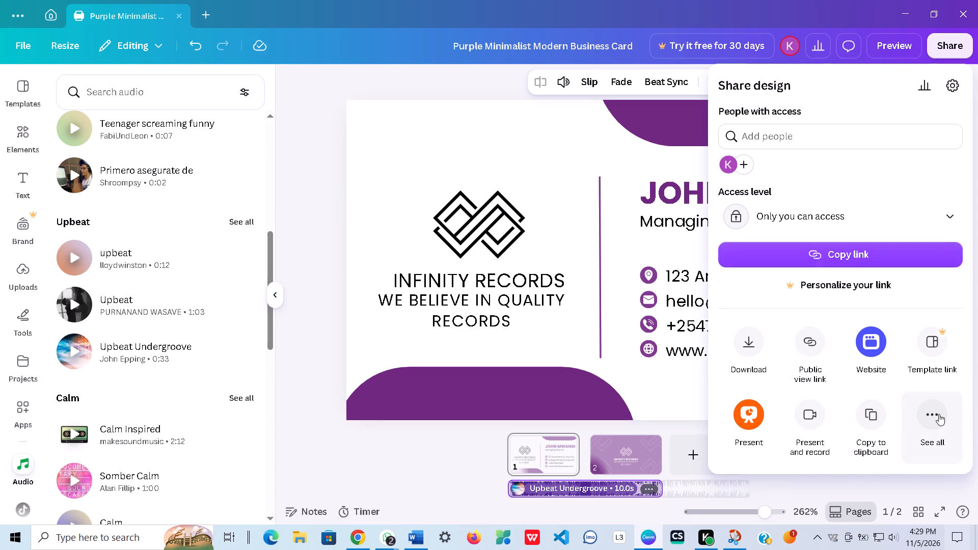
click(939, 414)
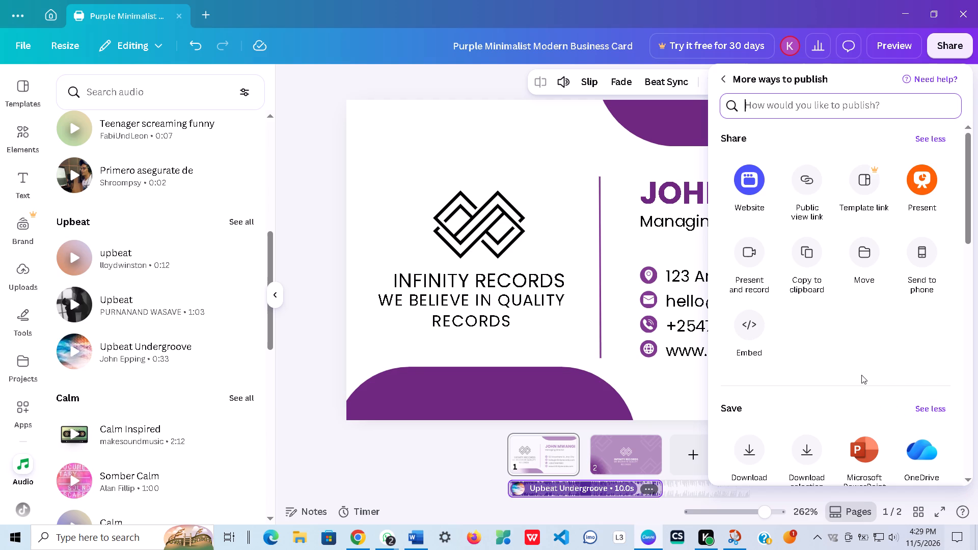
scroll(861, 375, down, 3)
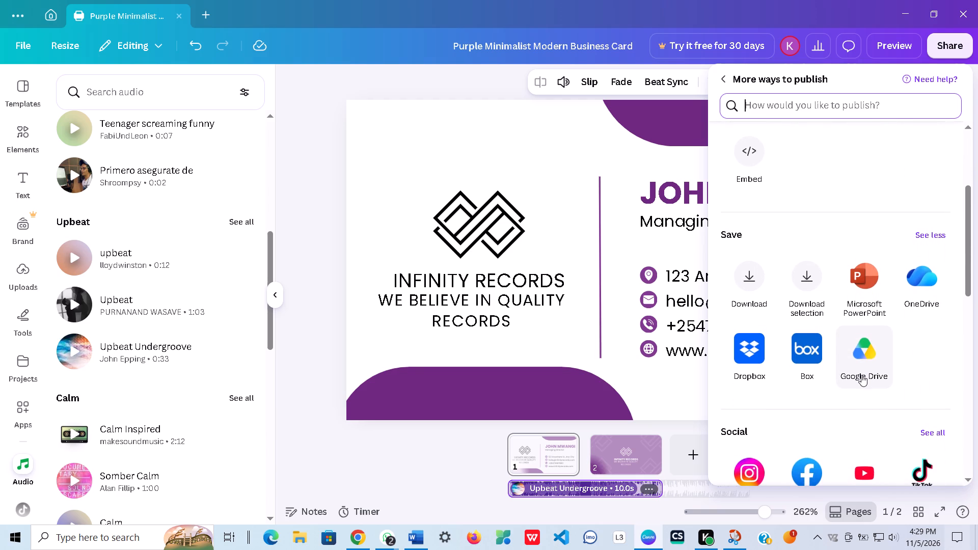
scroll(819, 158, up, 2)
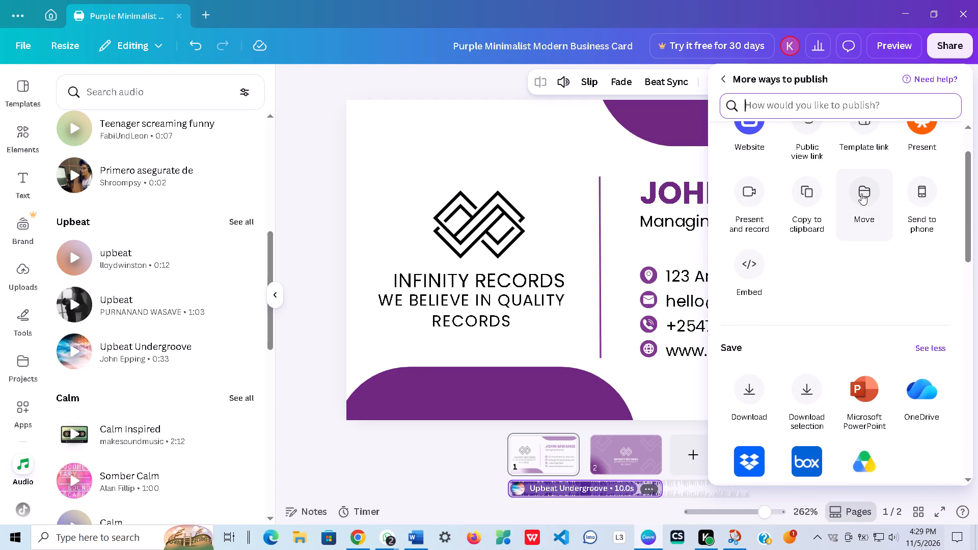
click(861, 194)
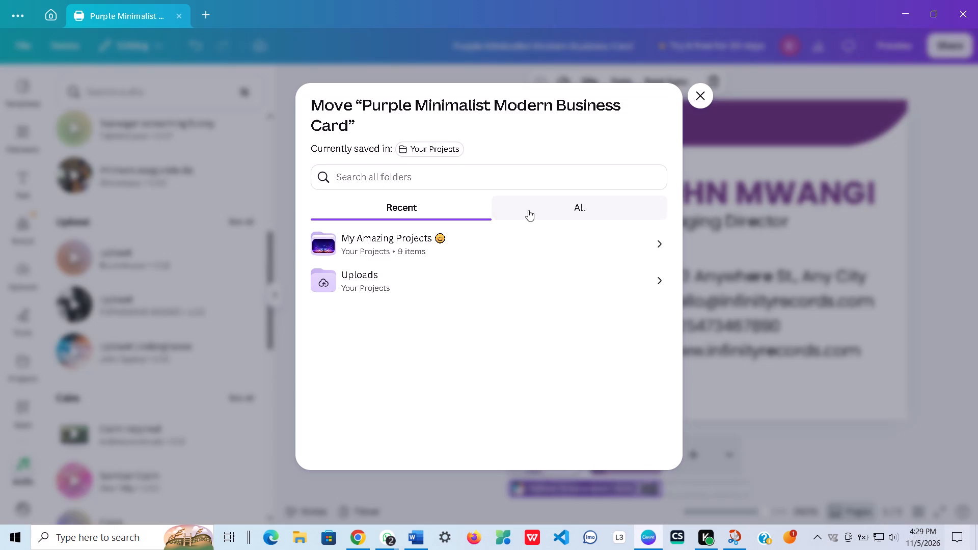
click(515, 238)
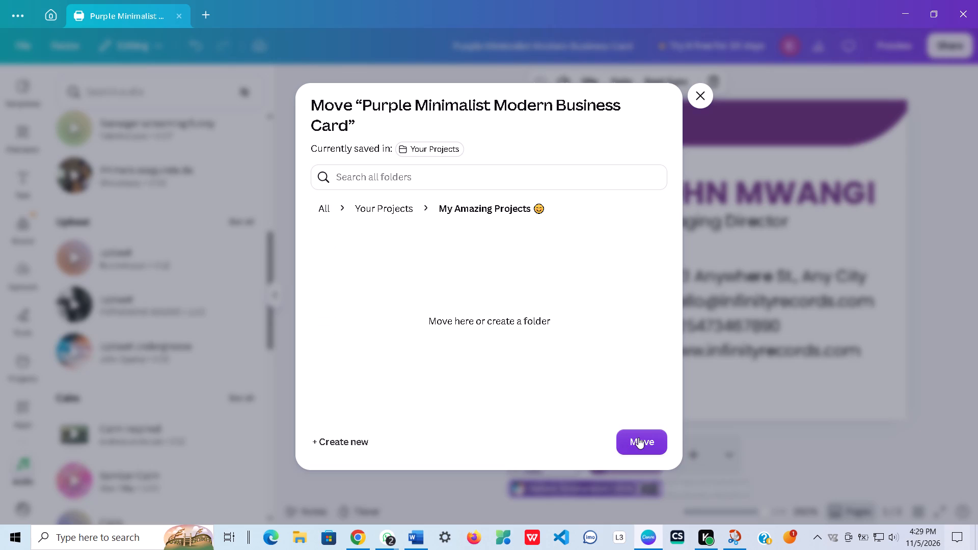
click(638, 437)
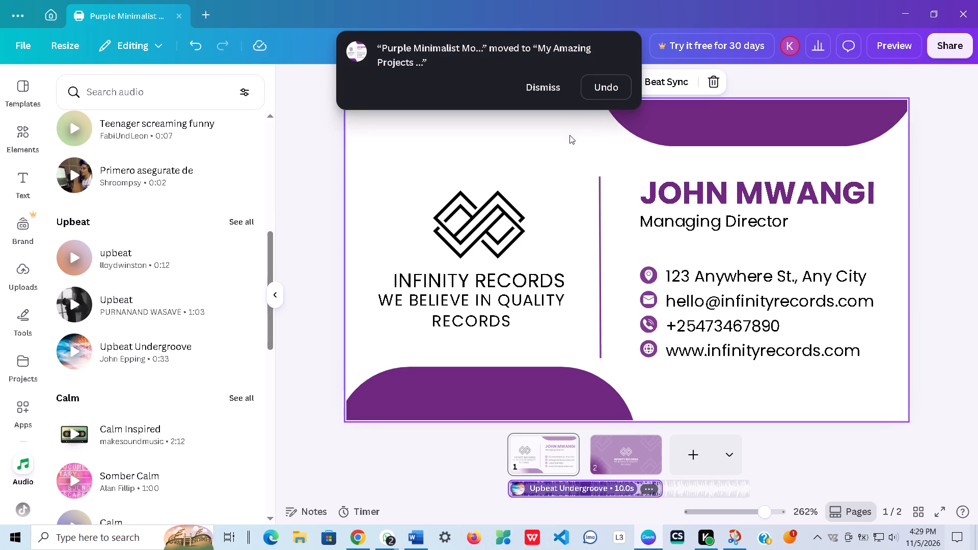
click(555, 84)
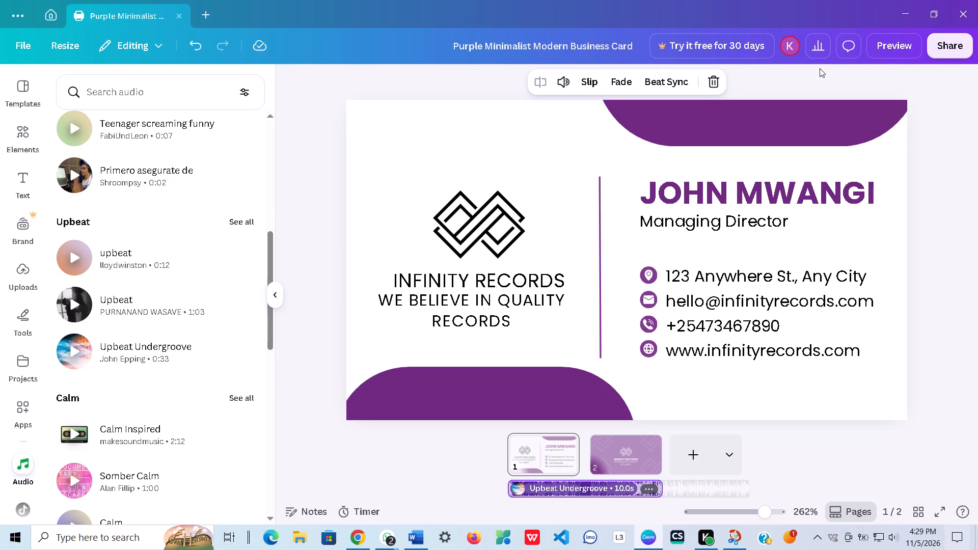
Return to the template page, find the Purple Modern Manager Business Card among similar templates, and open it for customizing.
scroll(910, 117, down, 5)
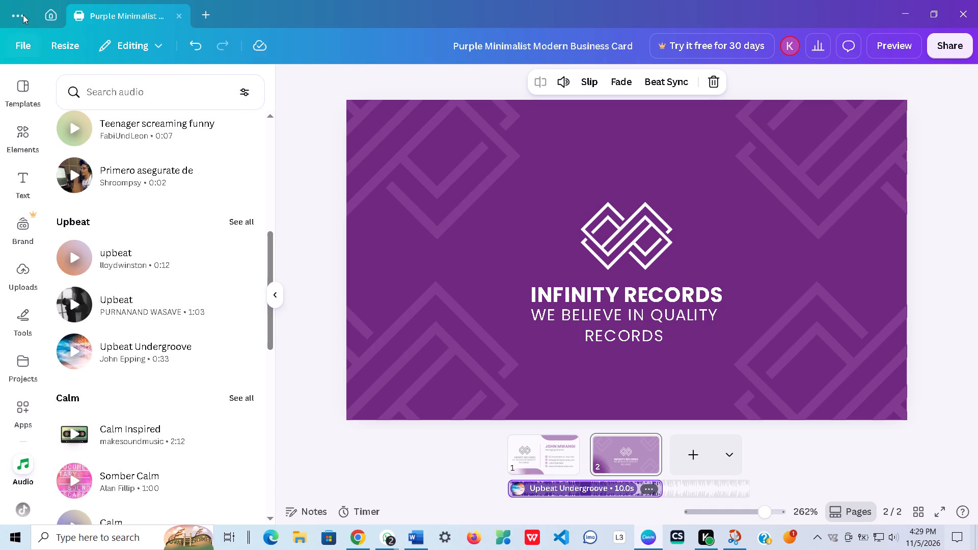
click(46, 12)
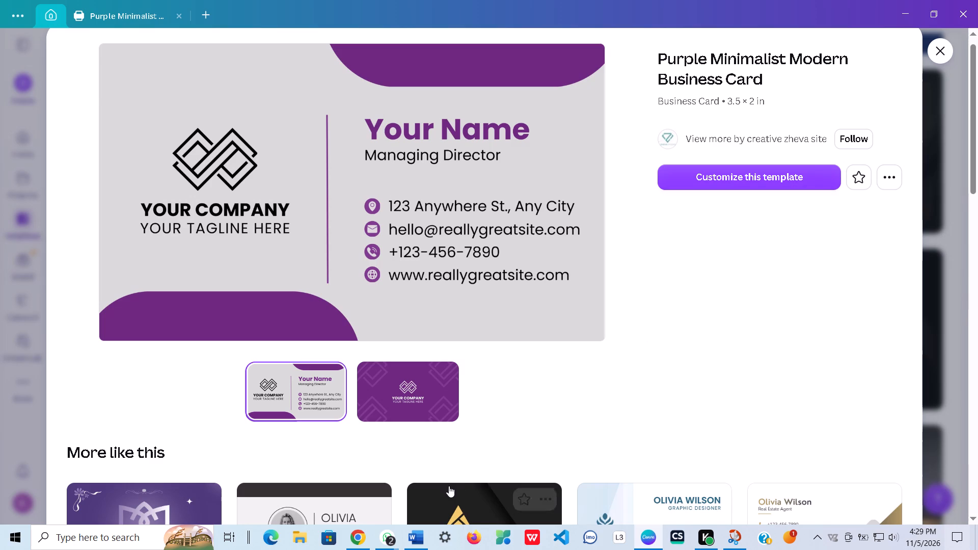
scroll(449, 486, down, 9)
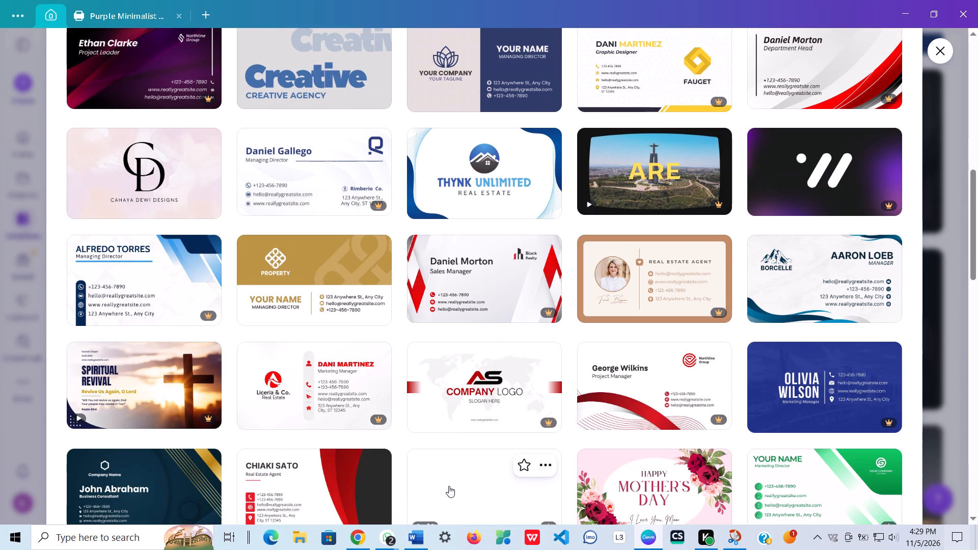
scroll(449, 486, down, 3)
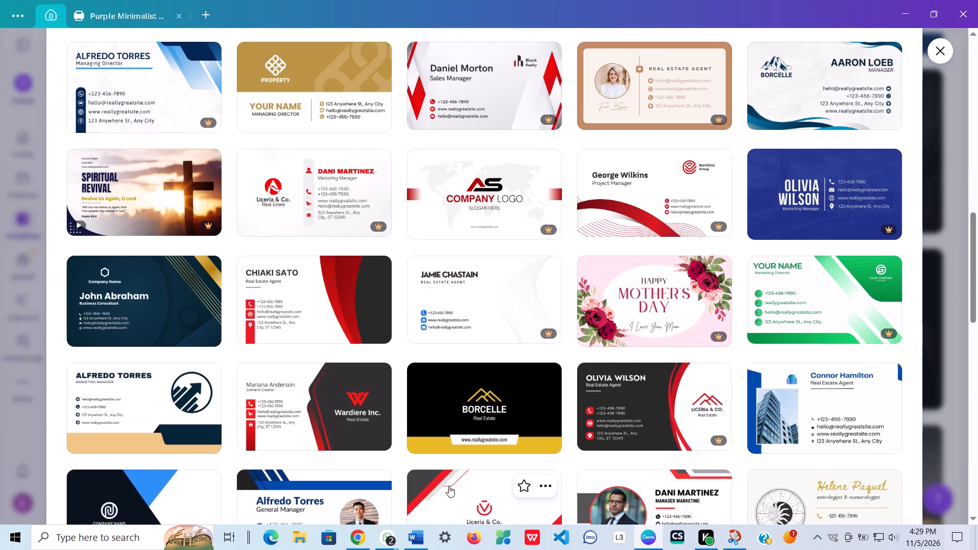
scroll(449, 486, down, 6)
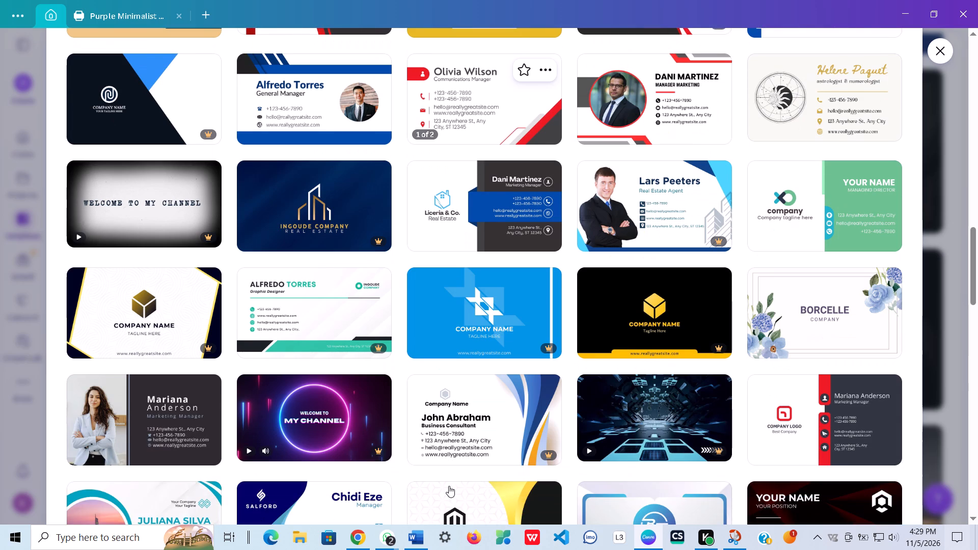
scroll(449, 486, down, 4)
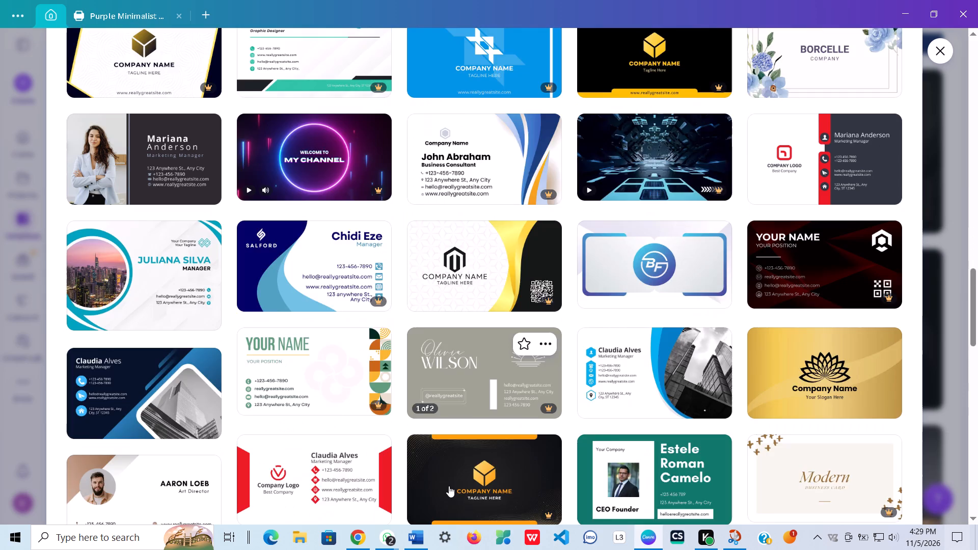
scroll(449, 486, down, 6)
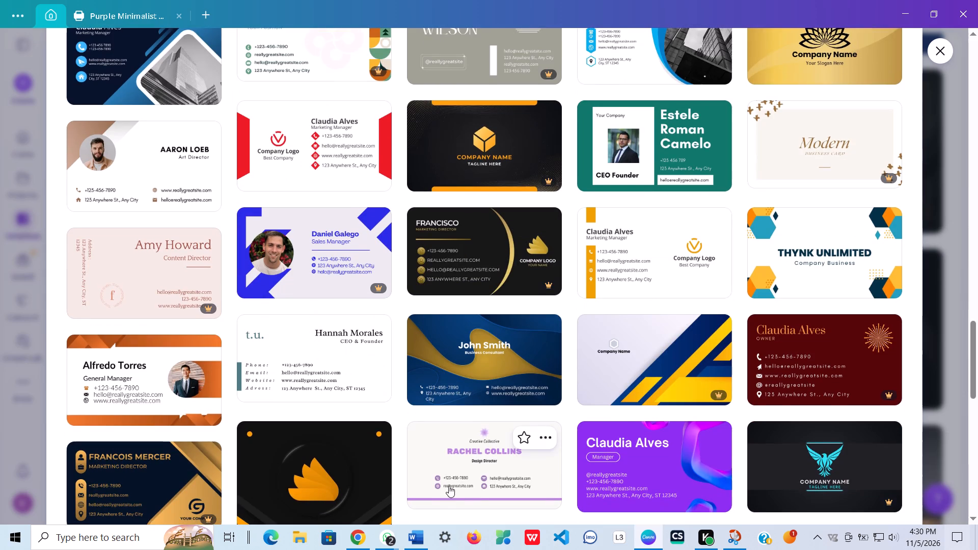
scroll(449, 483, down, 2)
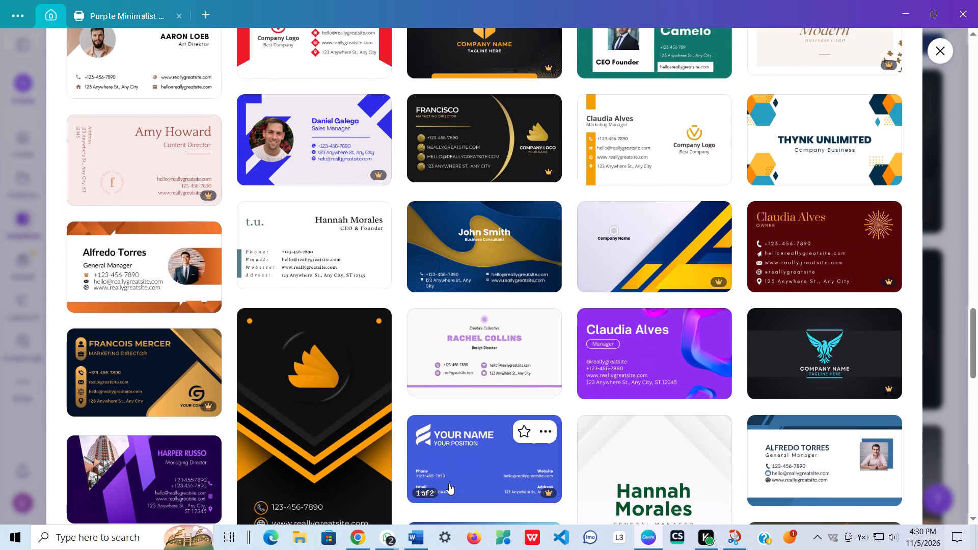
click(632, 351)
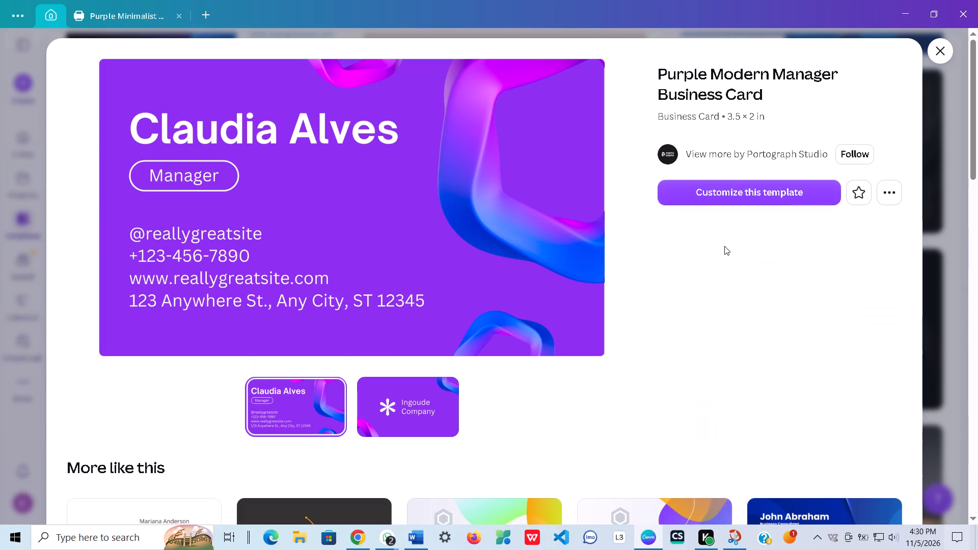
click(721, 194)
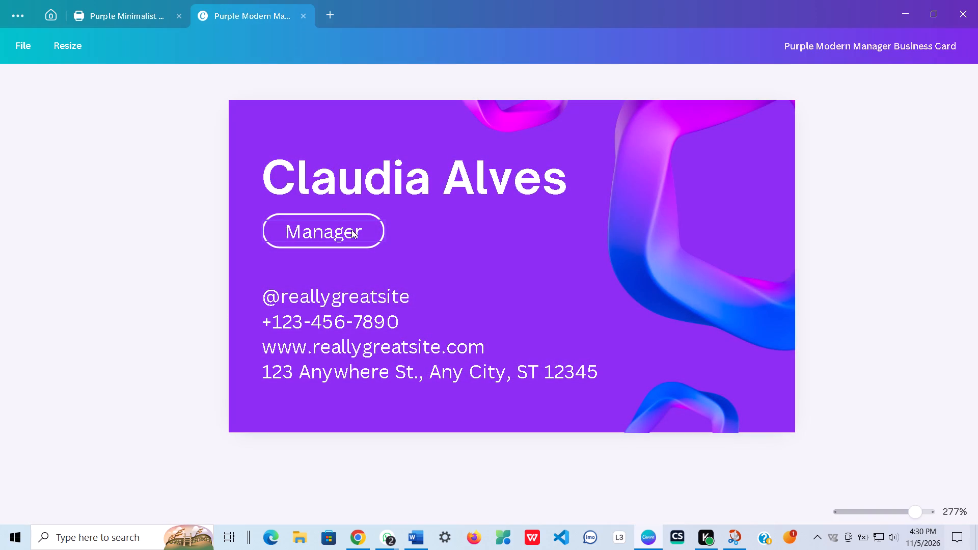
Look over the new card design and browse the suggested business card templates.
scroll(371, 270, down, 1)
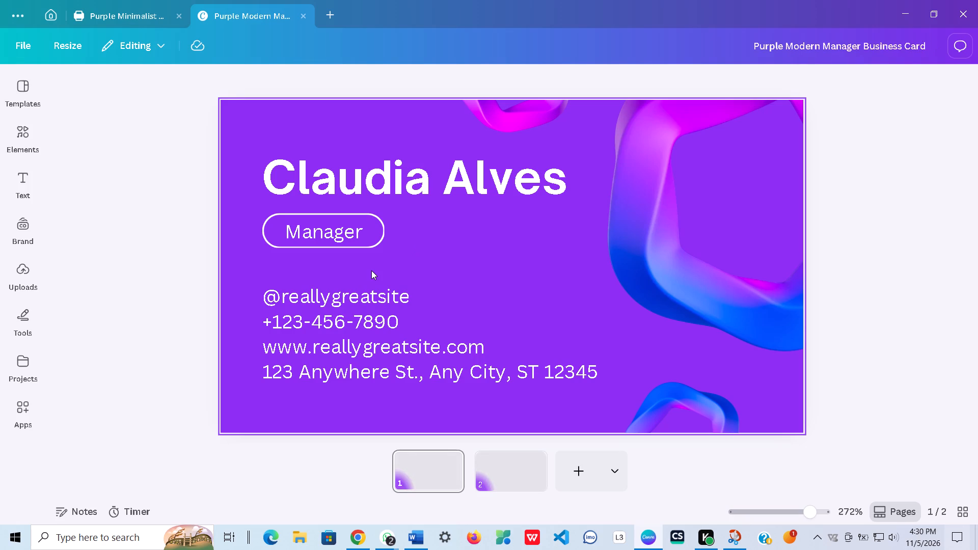
scroll(371, 270, down, 1)
scroll(371, 270, up, 1)
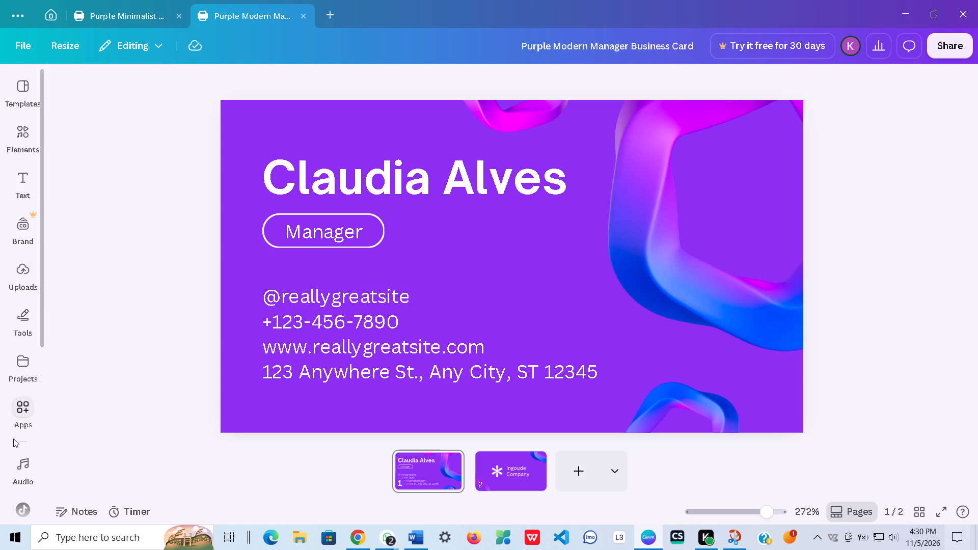
click(28, 85)
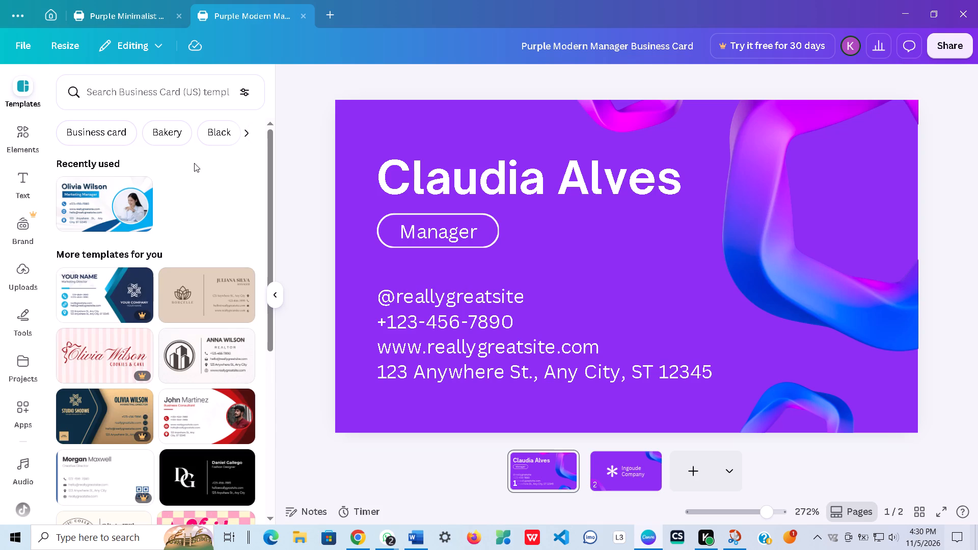
scroll(163, 262, down, 6)
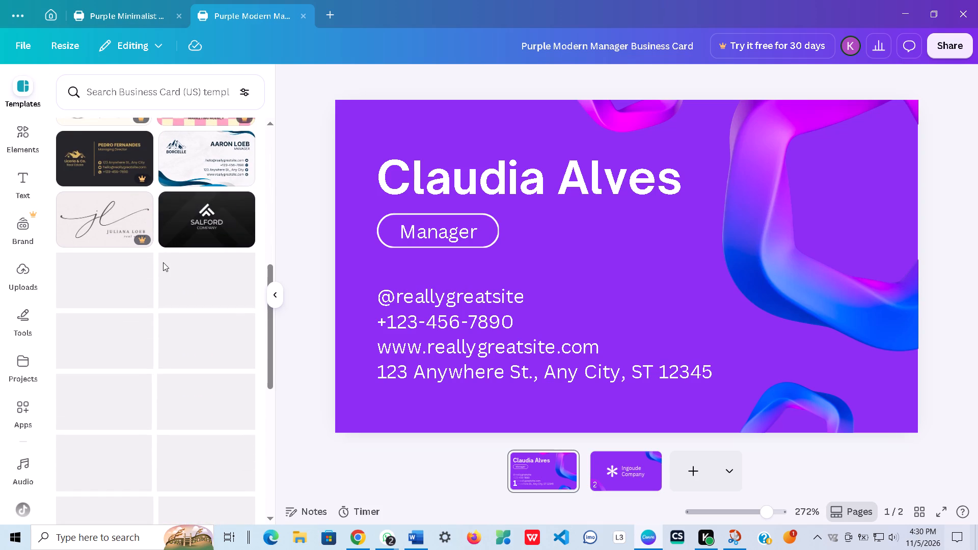
scroll(163, 262, down, 5)
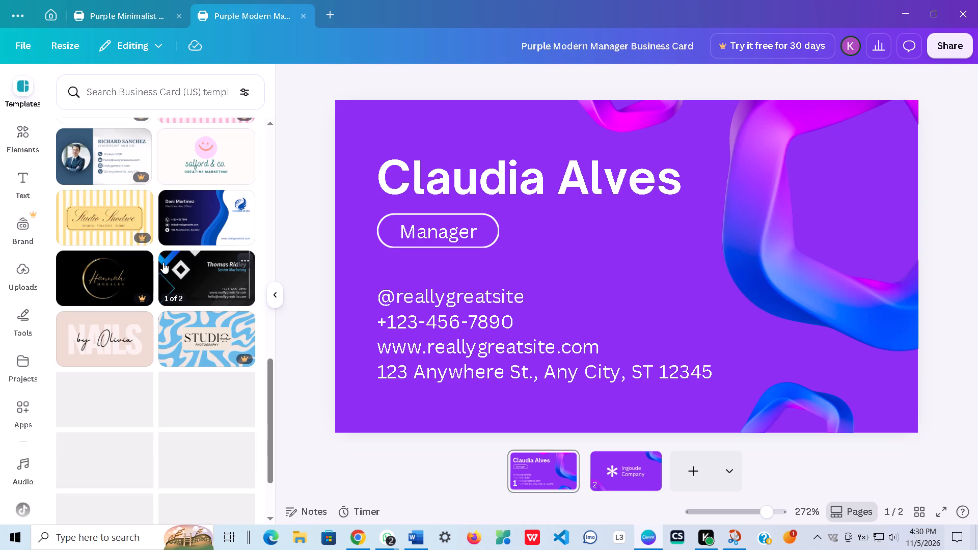
scroll(163, 262, down, 5)
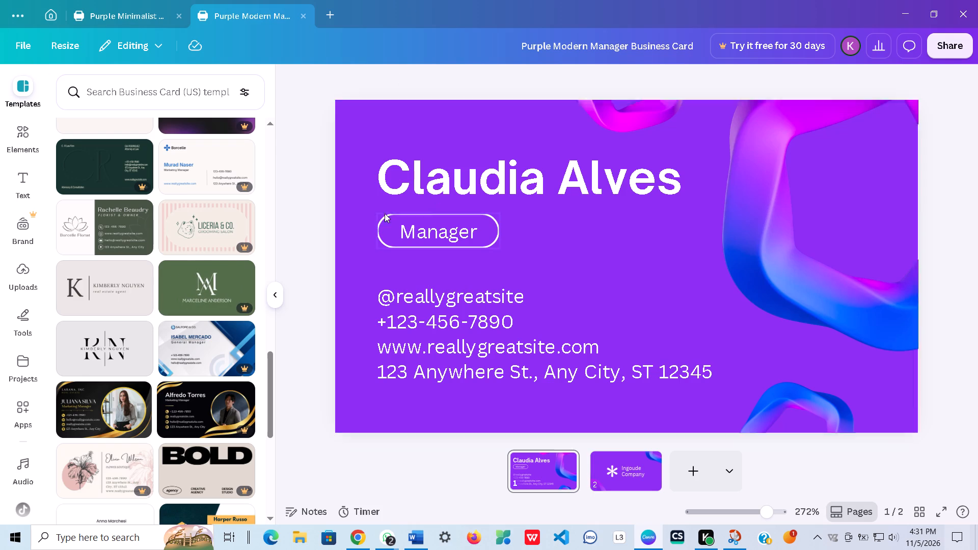
scroll(124, 196, down, 3)
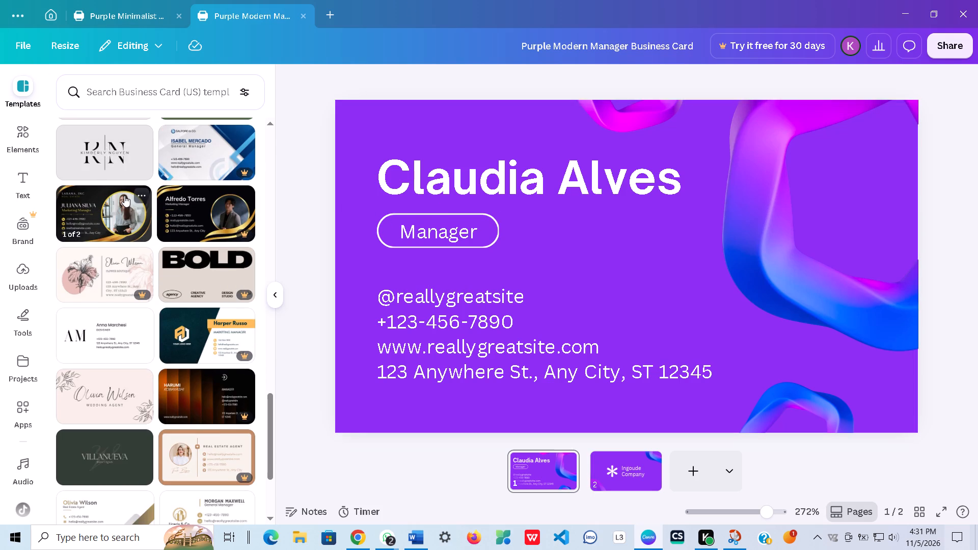
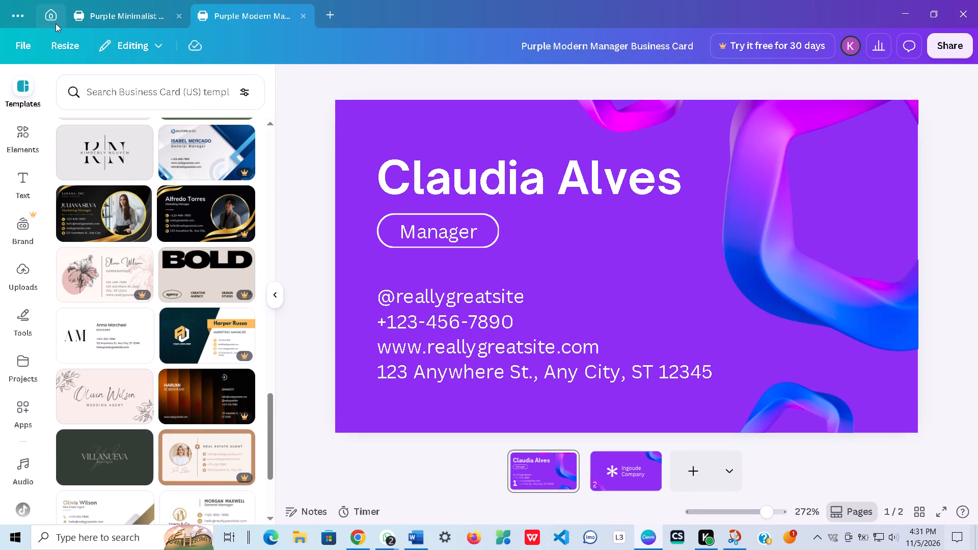
Browse further through the suggested business card templates.
click(14, 22)
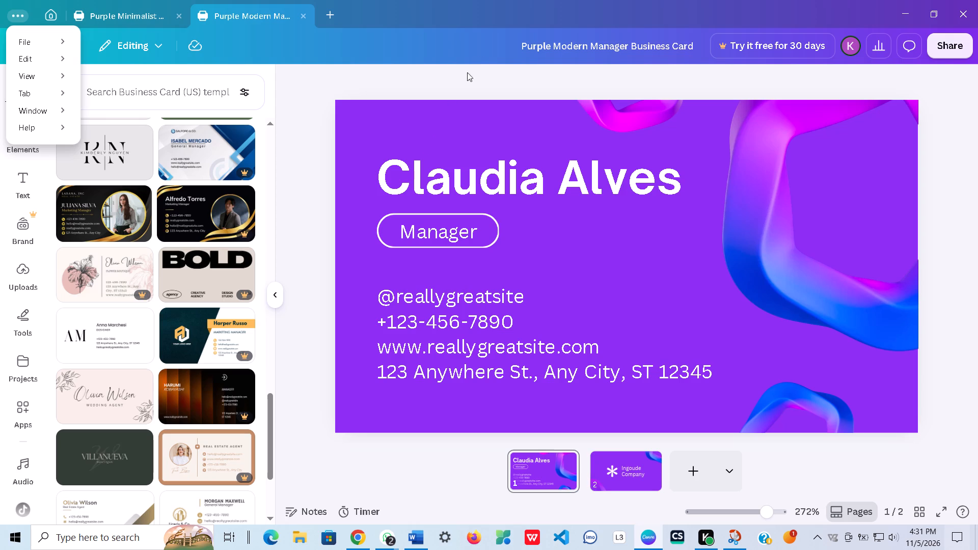
scroll(148, 273, down, 3)
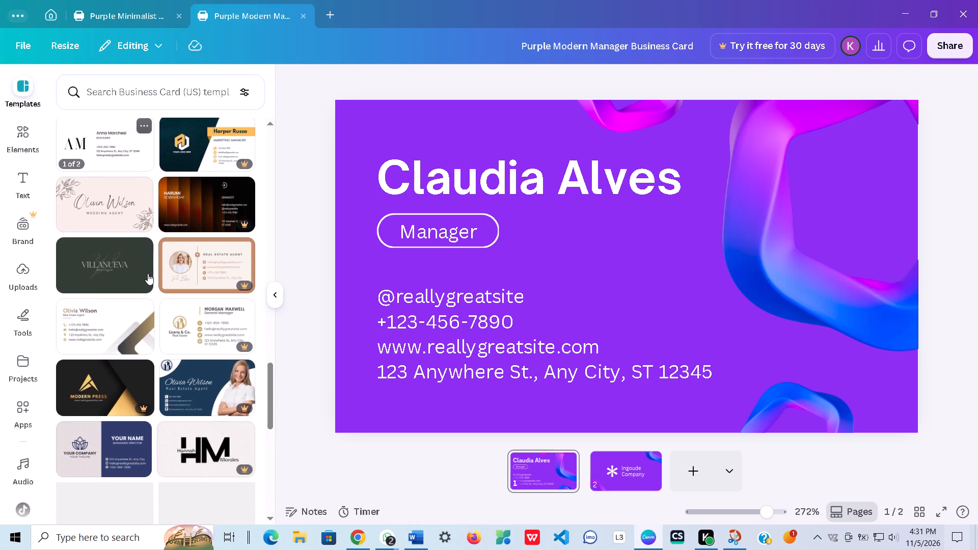
scroll(148, 273, down, 5)
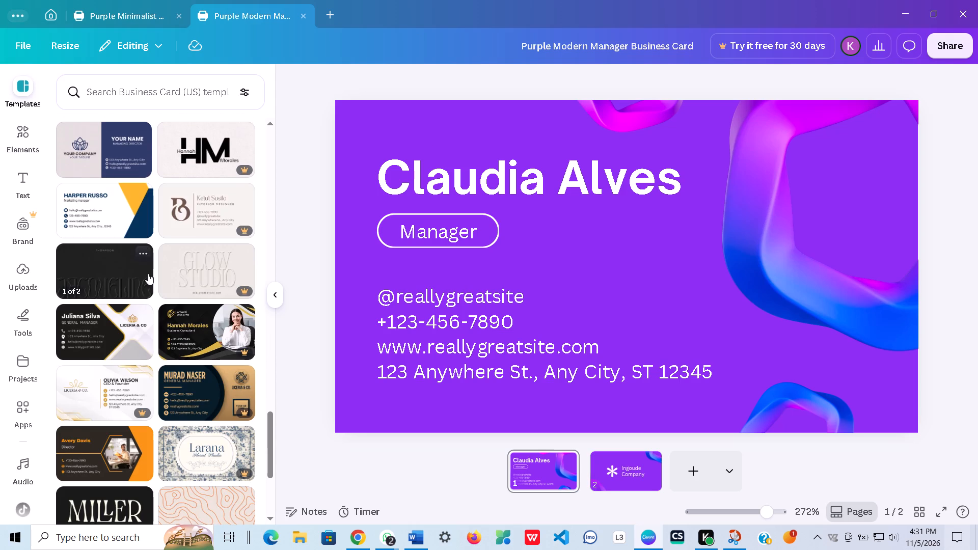
scroll(148, 273, down, 4)
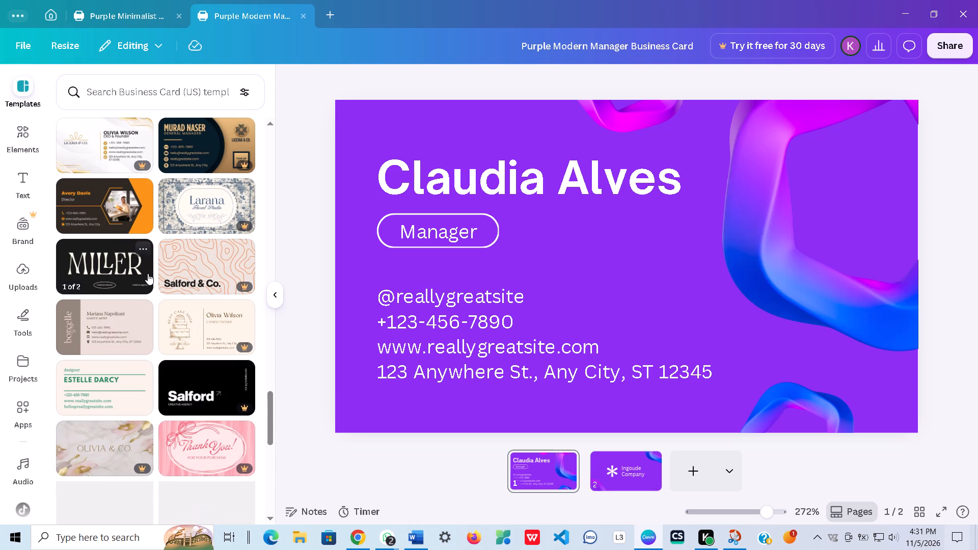
scroll(148, 273, down, 2)
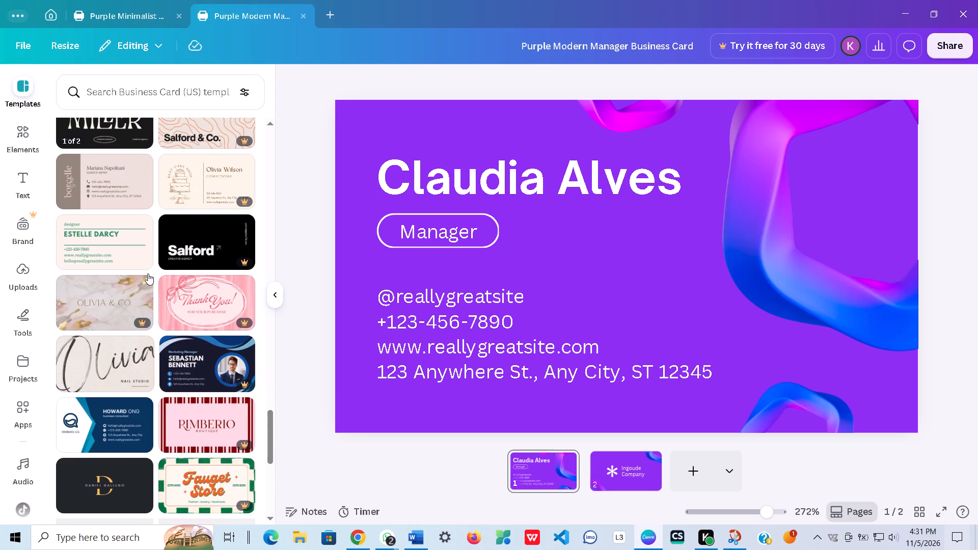
scroll(148, 273, down, 1)
Add the 3D gold two-star sparkle from the Icons & Stickers collection to the card's front and shrink it to about 0.6 by 0.6.
click(669, 207)
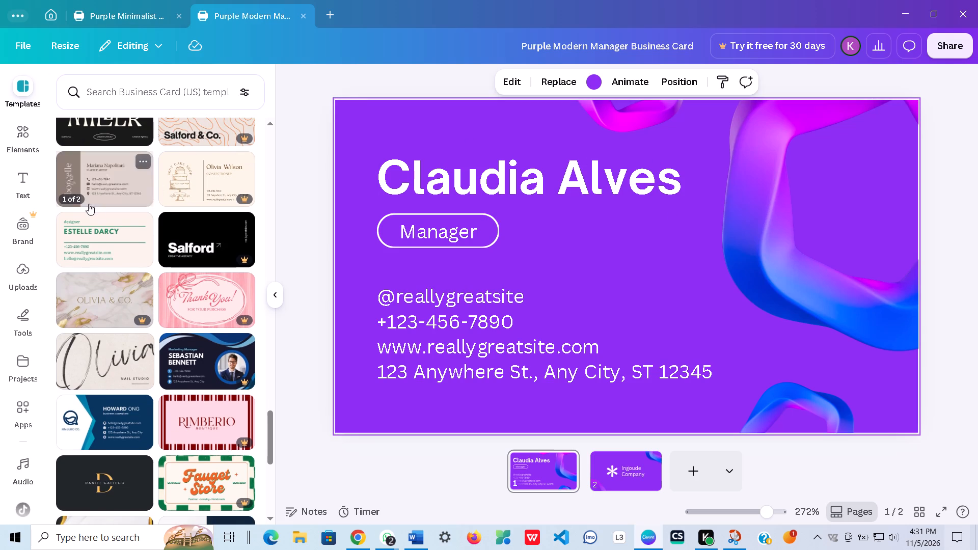
click(21, 139)
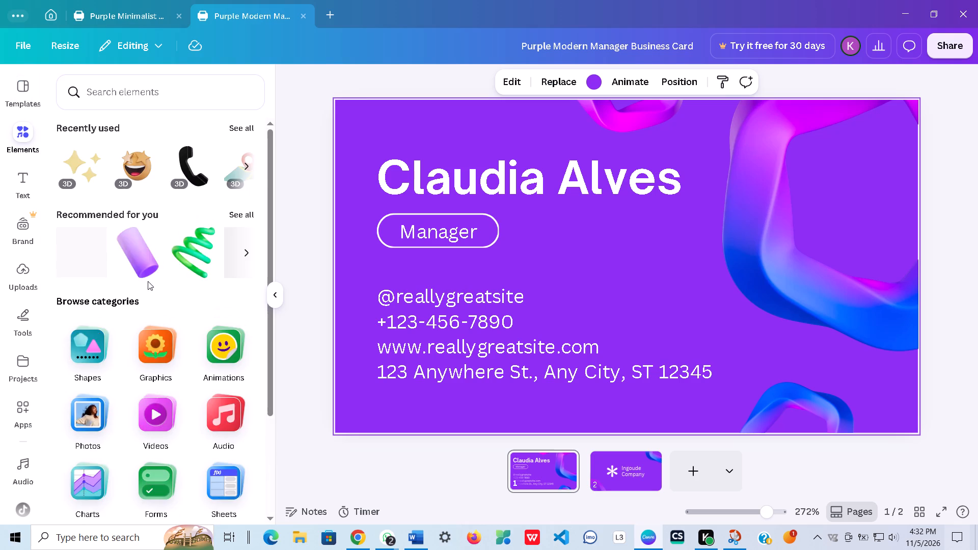
scroll(148, 281, down, 3)
click(169, 460)
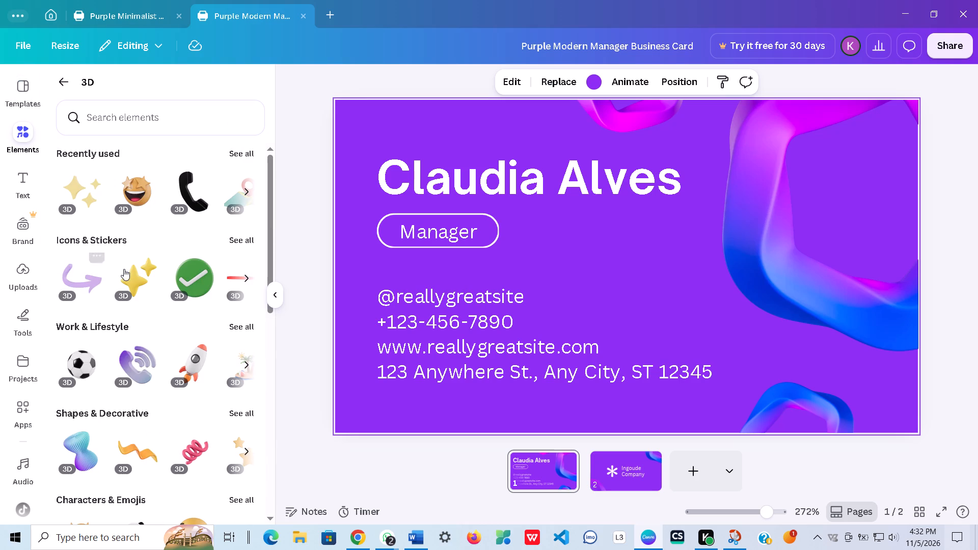
click(140, 271)
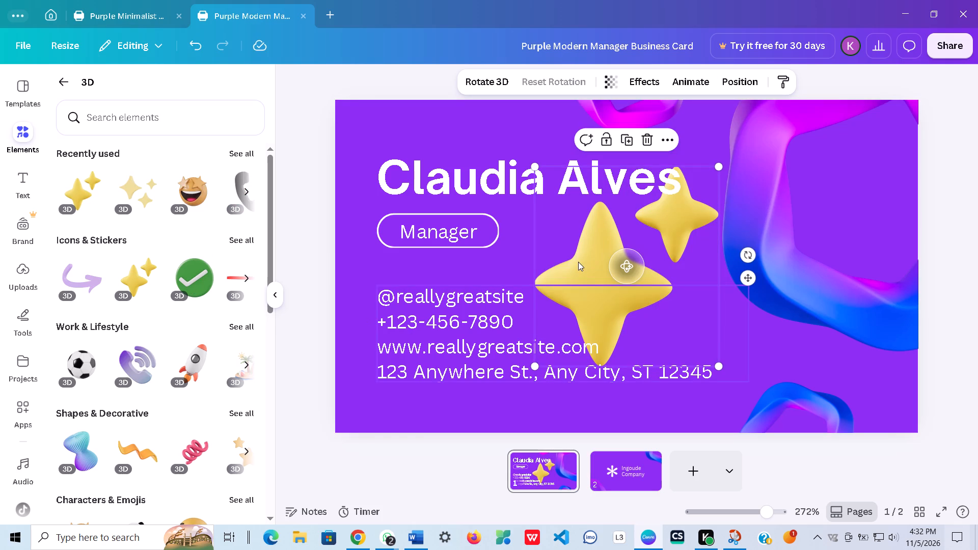
drag(536, 364, 608, 249)
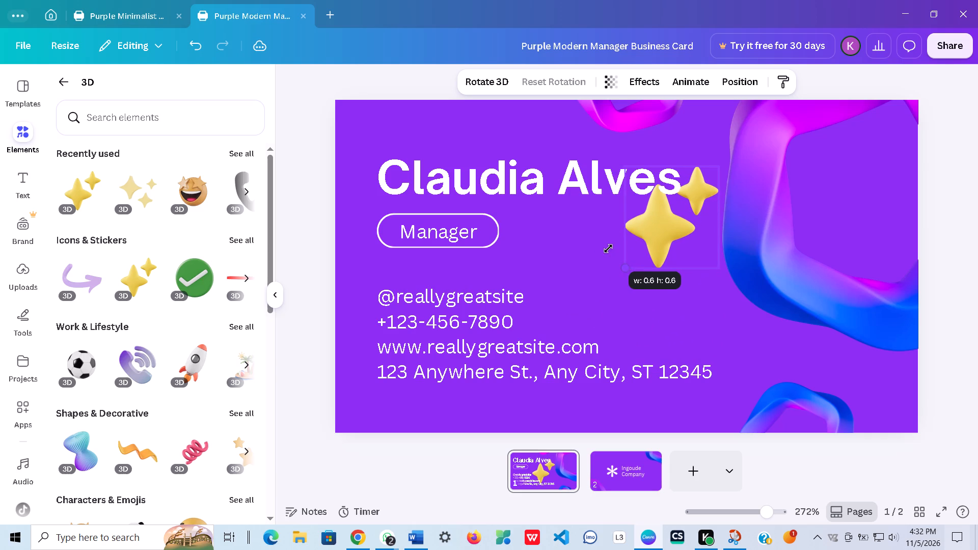
drag(608, 249, 611, 247)
Move the gold stars to the card's upper-left corner and shrink them further so they sit above the start of the name.
drag(655, 228, 646, 225)
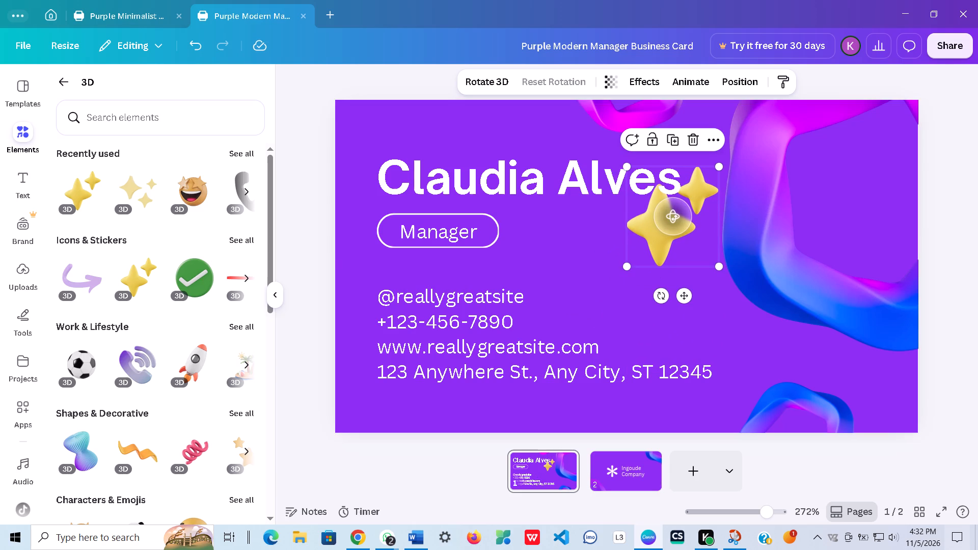
drag(646, 225, 629, 215)
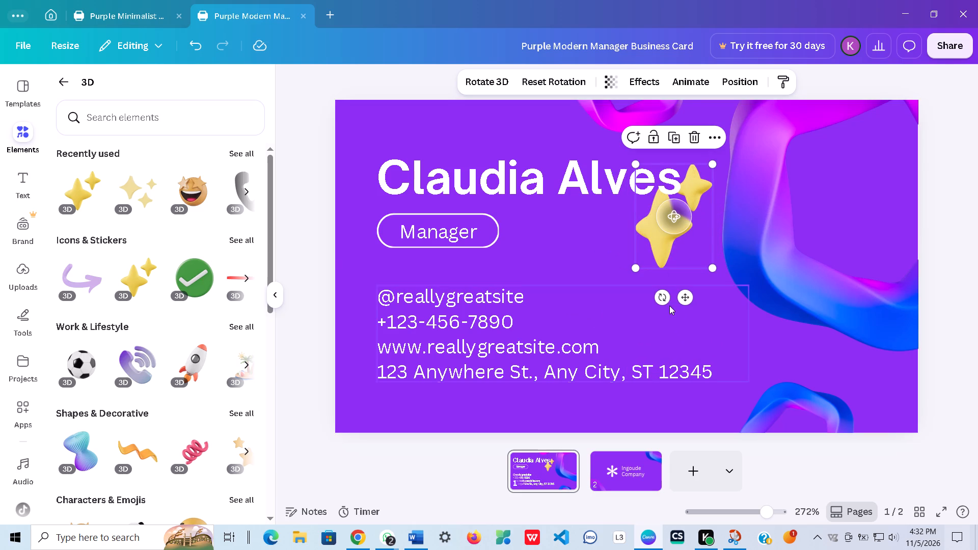
drag(685, 294, 623, 255)
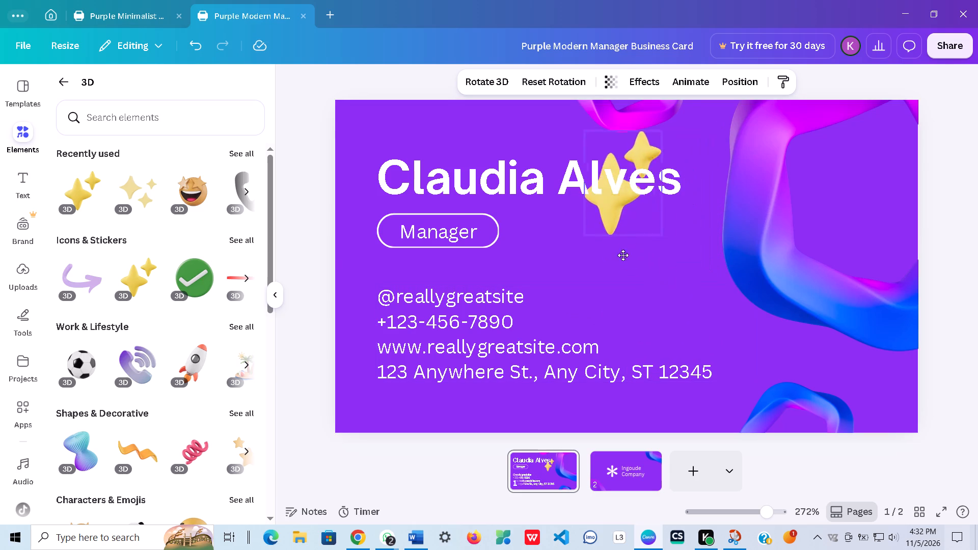
drag(623, 255, 474, 203)
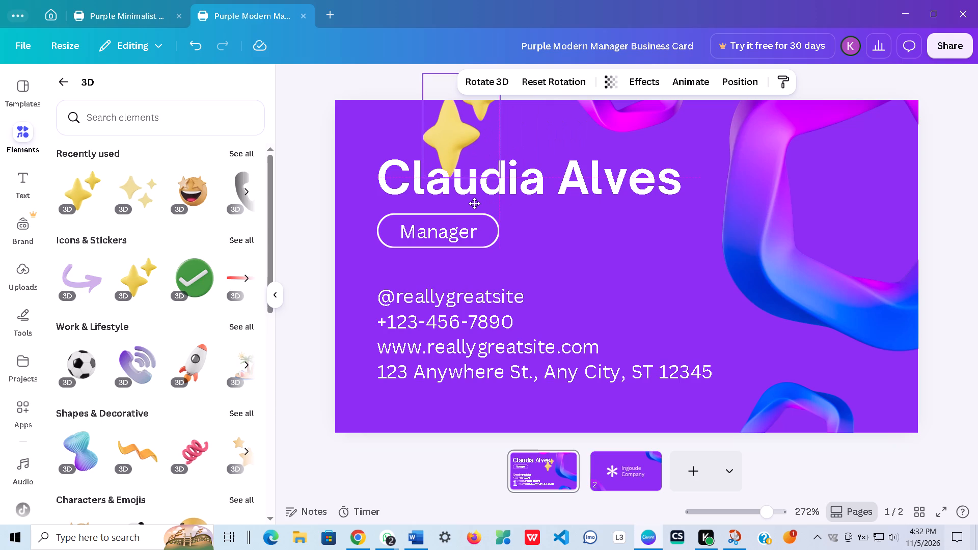
drag(474, 203, 460, 211)
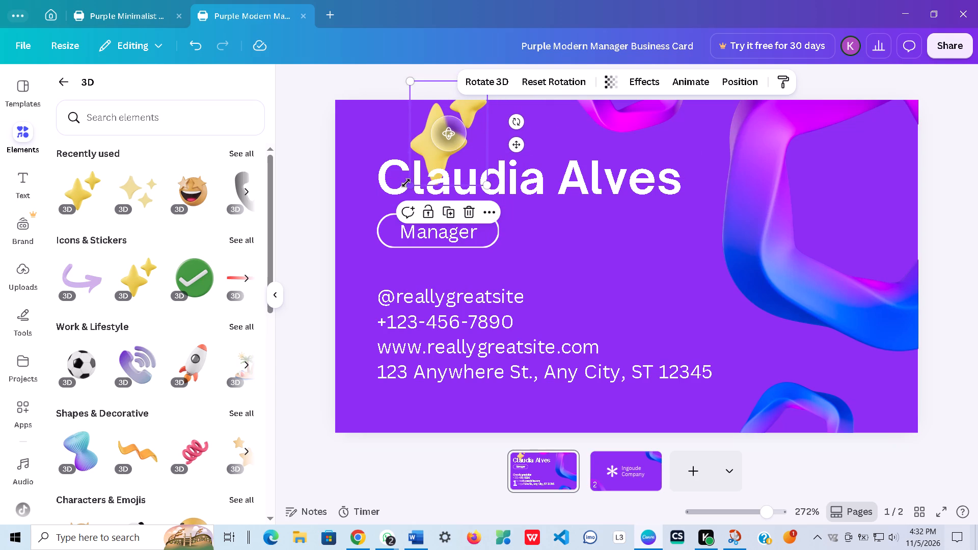
drag(406, 184, 430, 161)
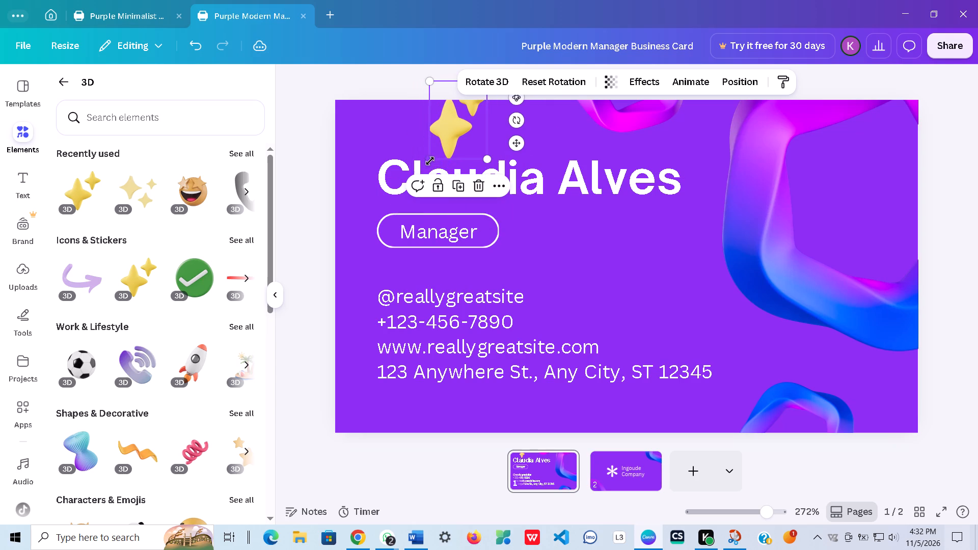
drag(455, 129, 407, 143)
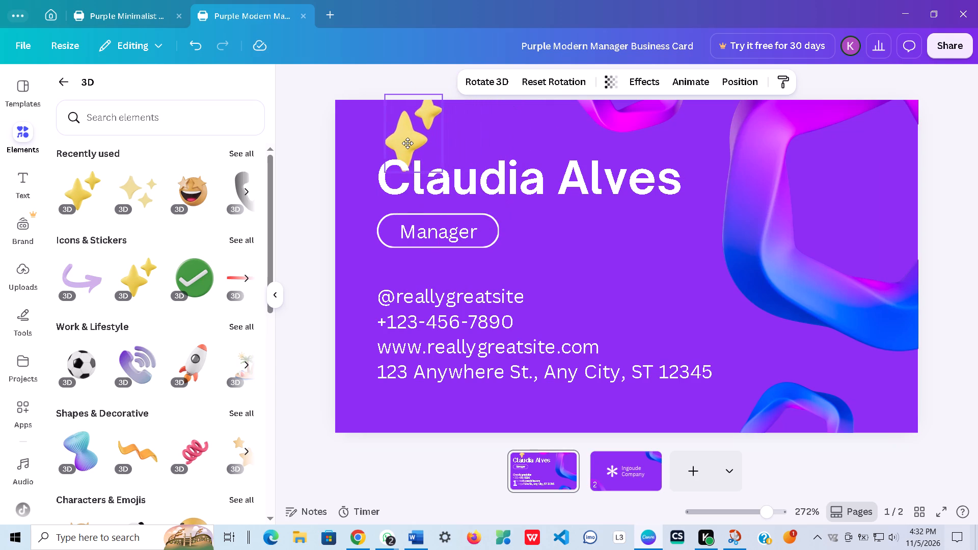
drag(407, 143, 373, 150)
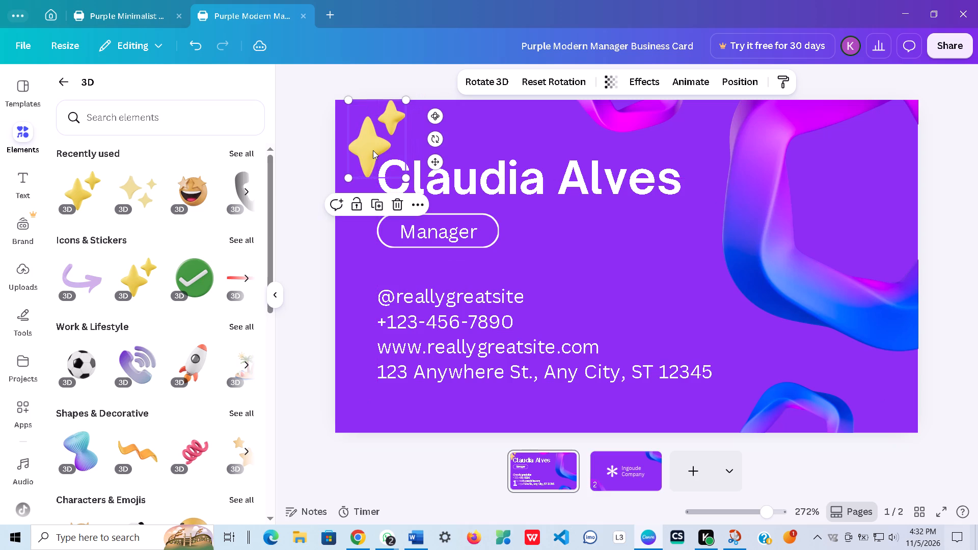
drag(348, 175, 348, 174)
drag(348, 174, 360, 165)
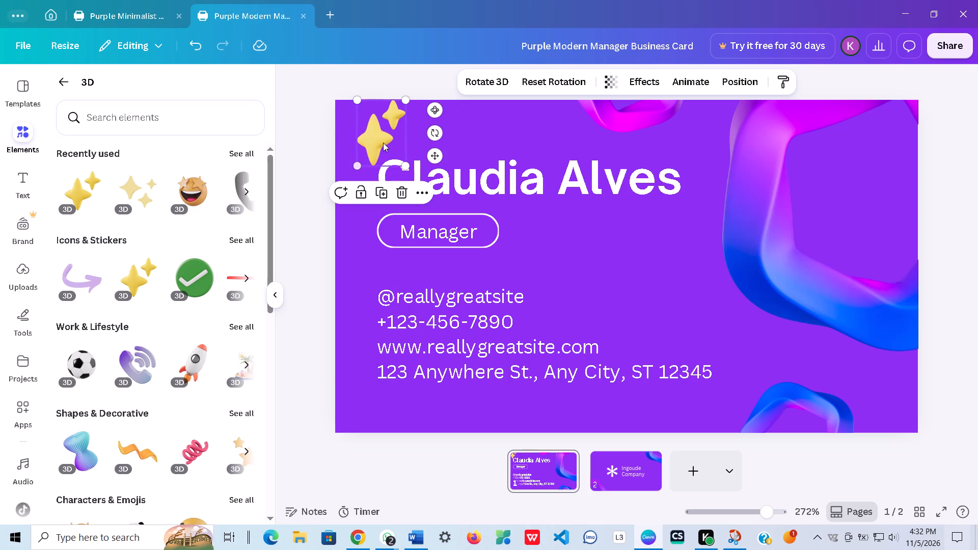
drag(383, 143, 368, 144)
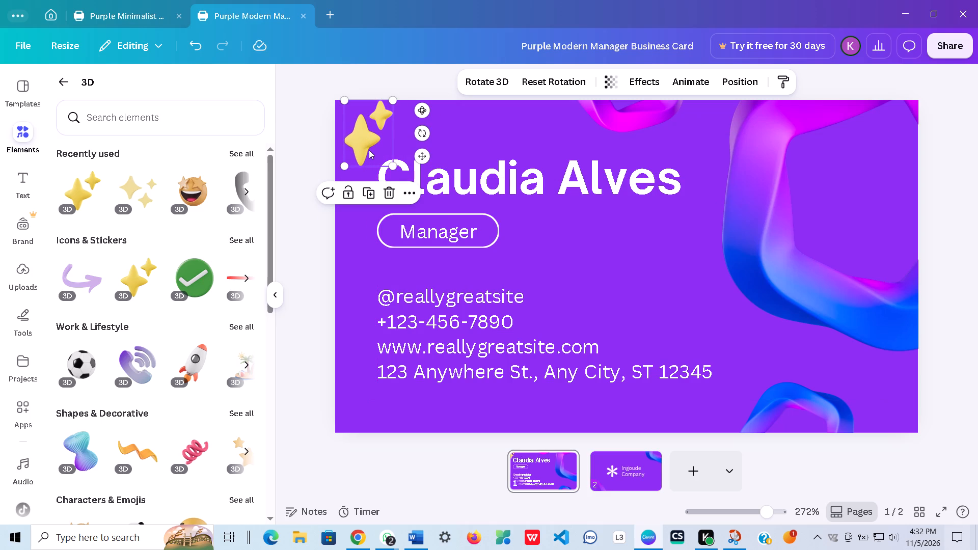
Rotate the gold stars in 3D until they tilt slightly while facing forward, and deselect them.
drag(418, 115, 459, 107)
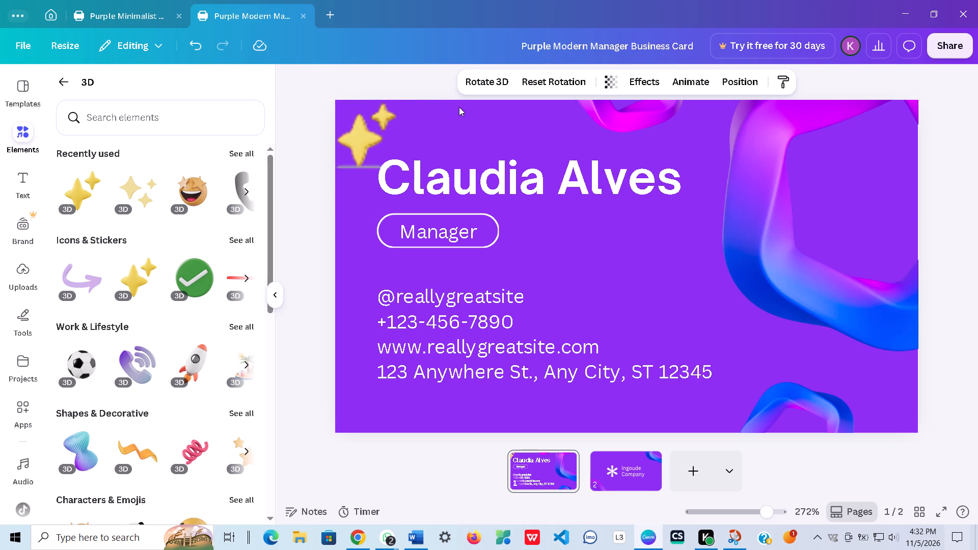
drag(459, 107, 480, 112)
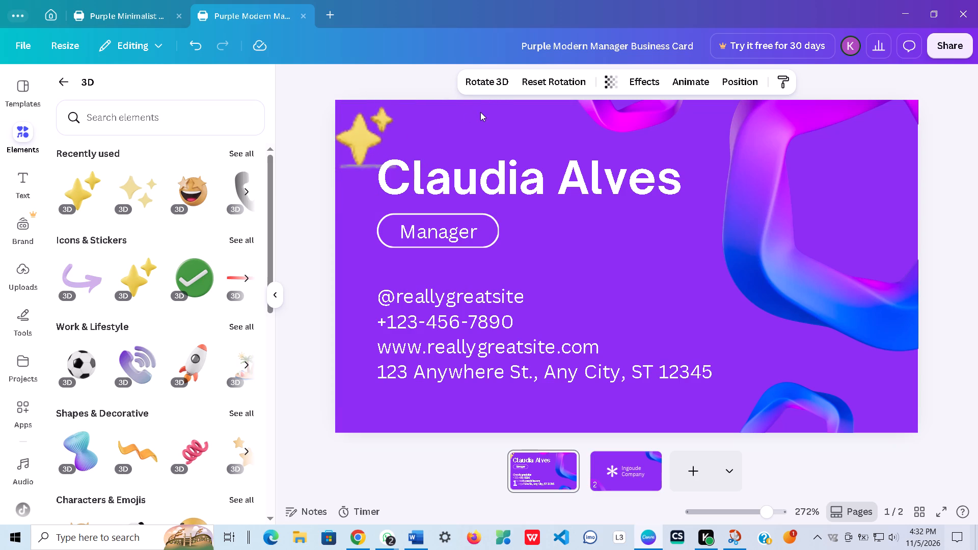
drag(480, 112, 526, 126)
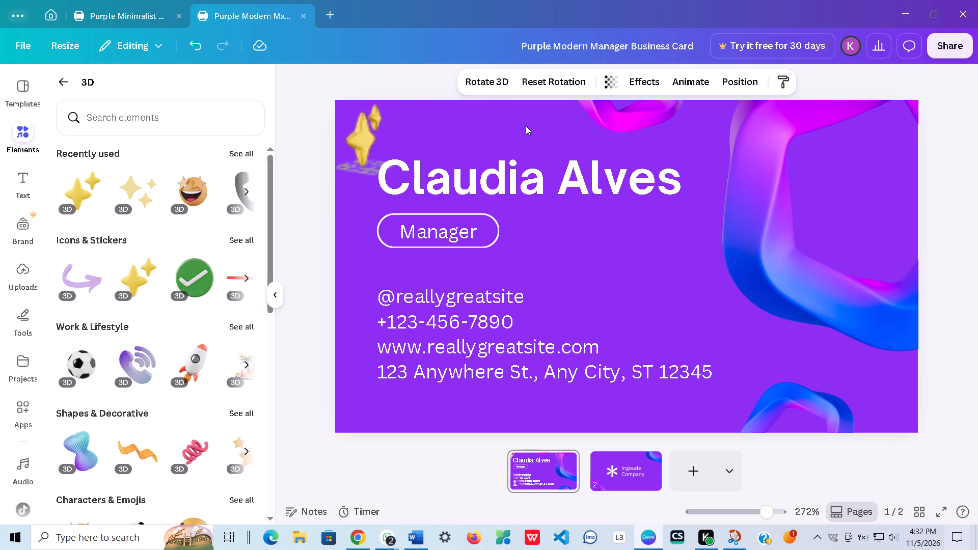
drag(526, 126, 531, 146)
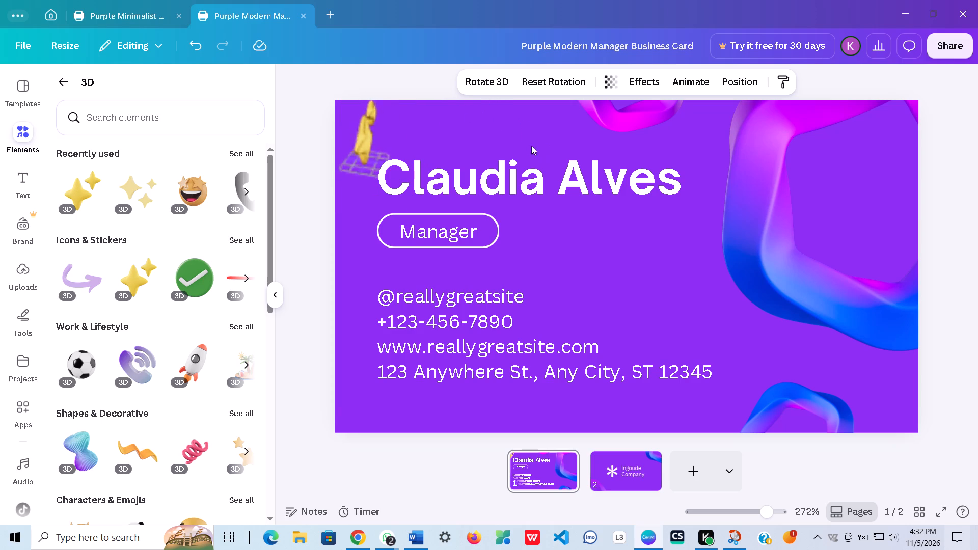
drag(531, 146, 497, 144)
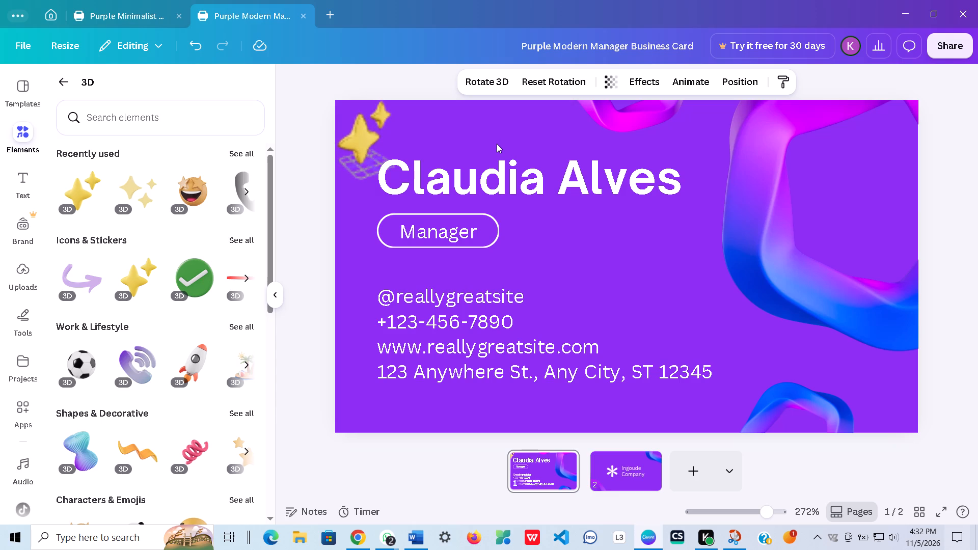
click(496, 115)
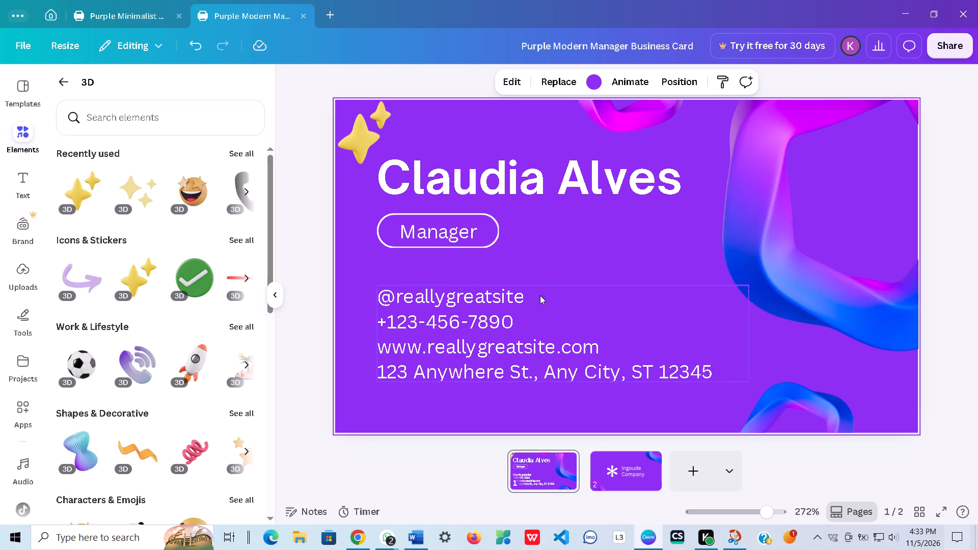
Replace the country code of the phone number in the contact details with 254.
click(483, 328)
click(468, 323)
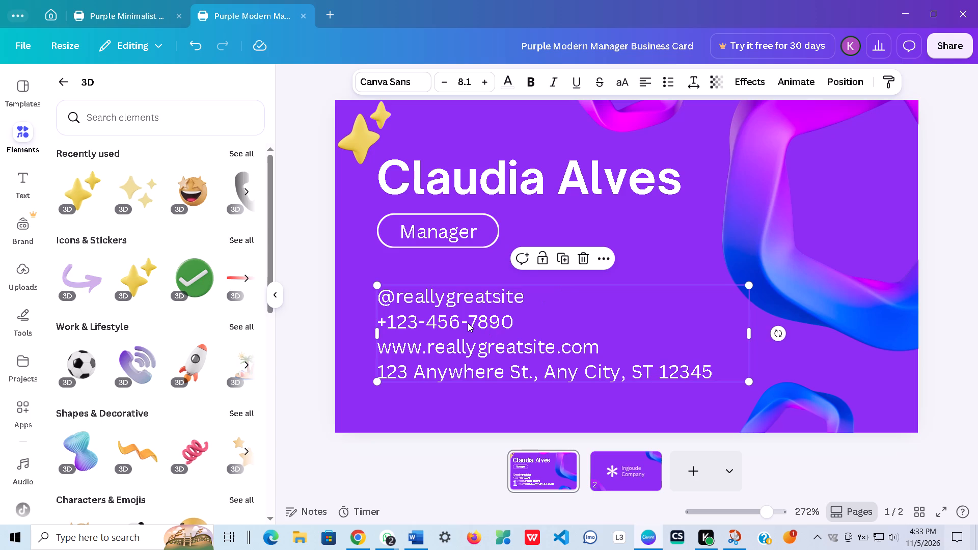
click(535, 316)
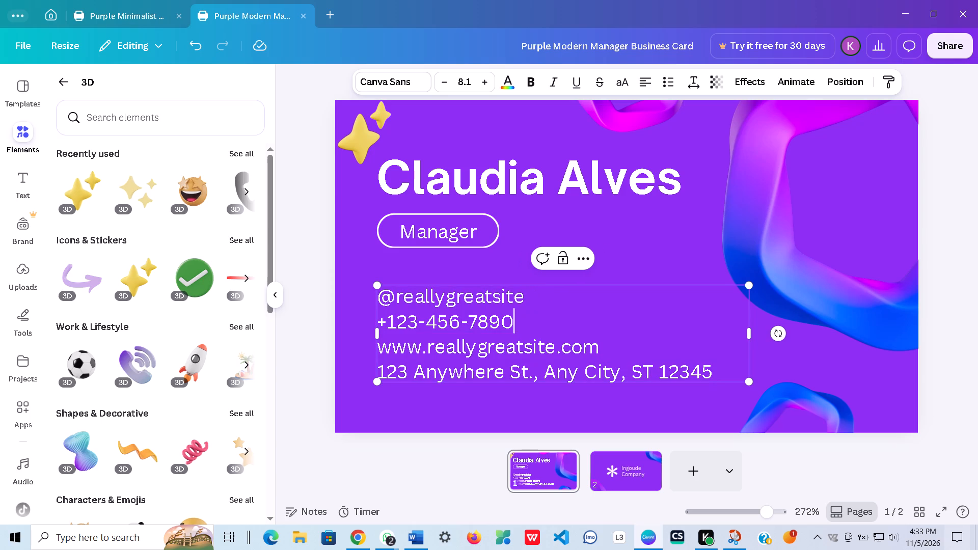
key(Left)
key(Left)
key(Left)
key(Left)
key(Left)
key(Left)
key(Left)
key(Left)
key(Left)
key(BackSpace)
key(BackSpace)
key(BackSpace)
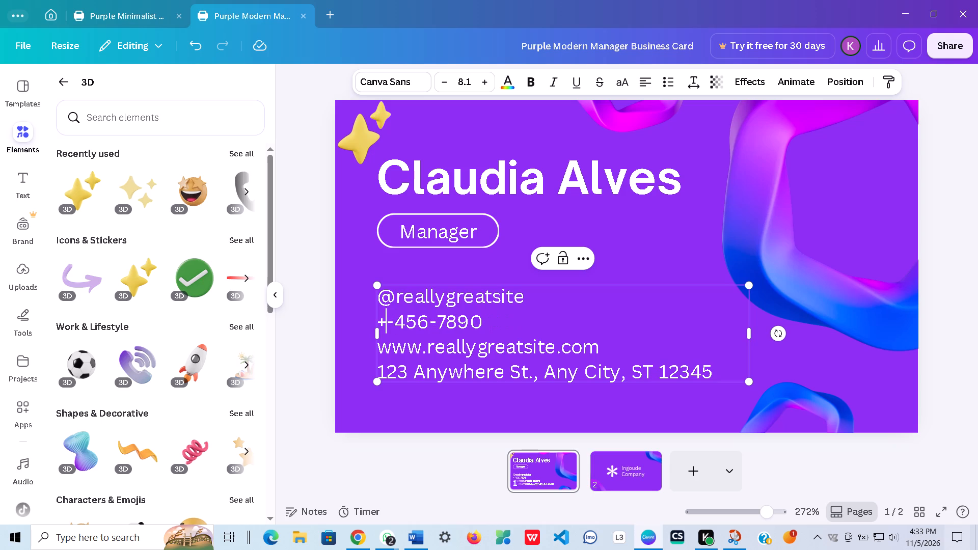
text(254)
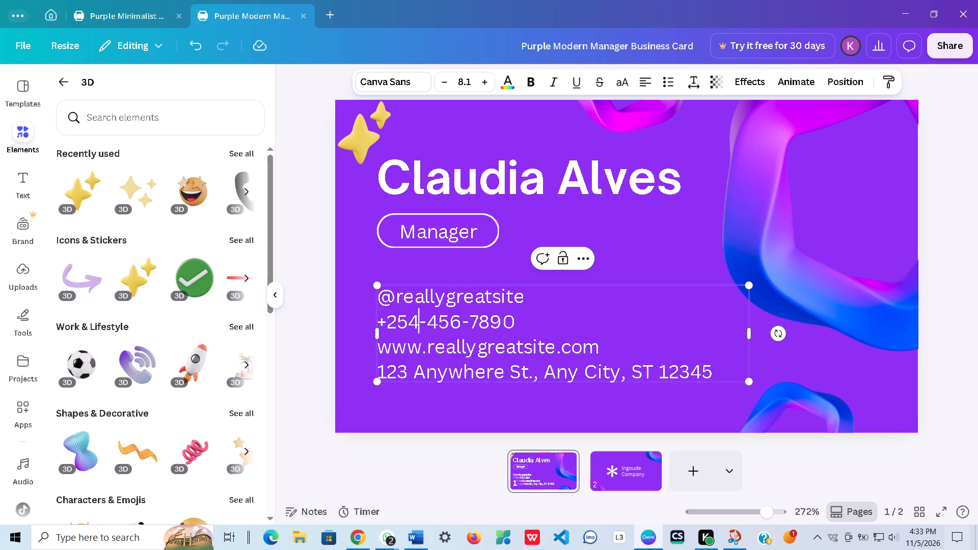
Insert a 7 after the phone number's 254 country code, remove its remaining hyphens, and deselect the text.
key(7)
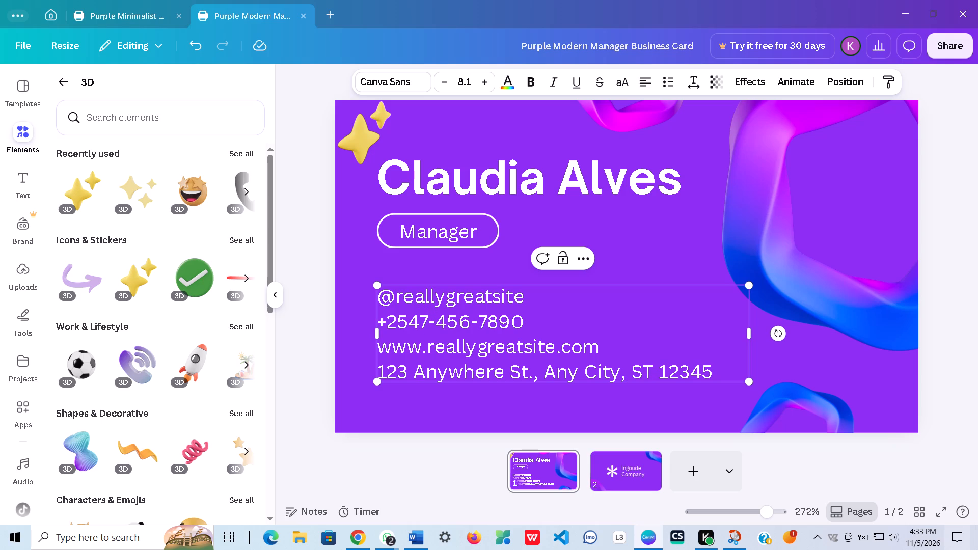
key(Delete)
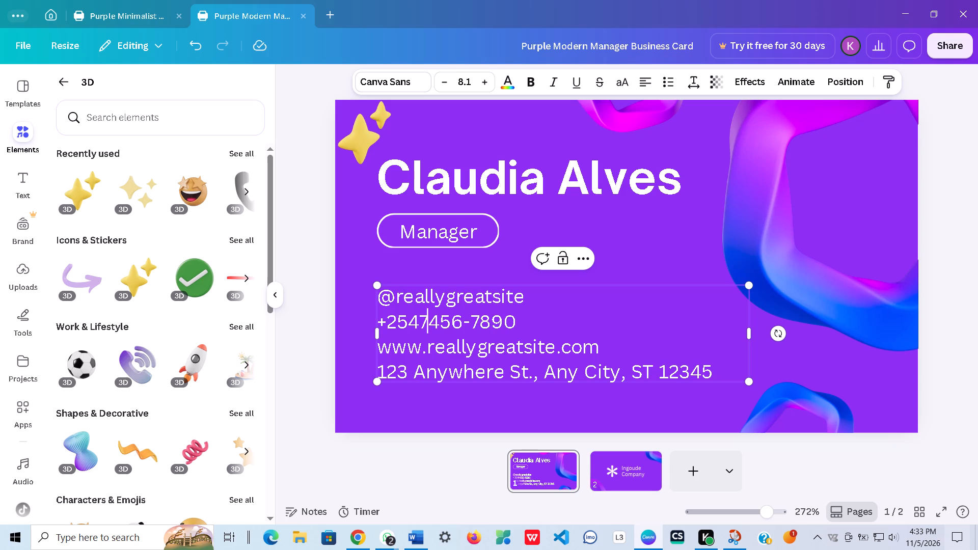
key(Right)
key(Right)
key(Right)
key(Right)
key(BackSpace)
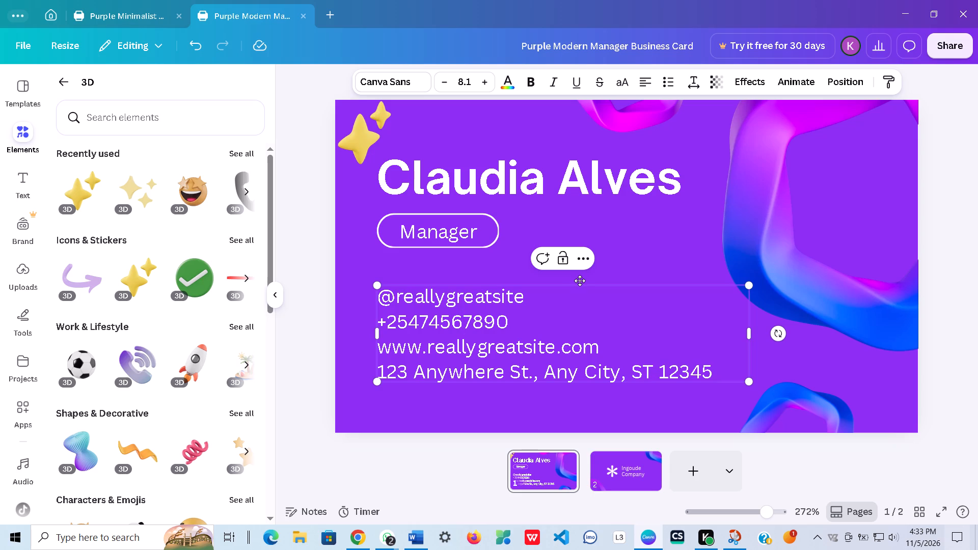
click(632, 234)
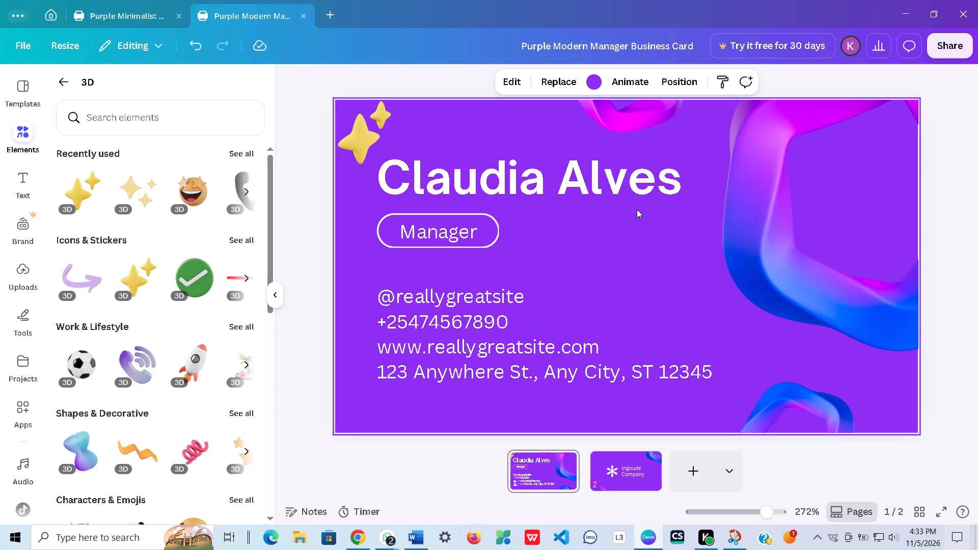
click(635, 213)
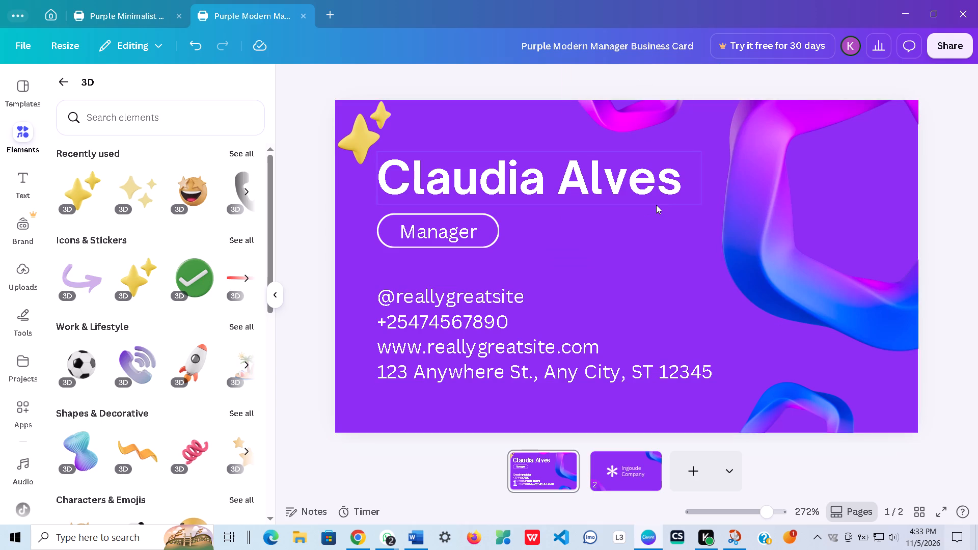
Try the Chill and Corporate page animations on the card, settle on Fun, and apply it to all pages.
click(655, 219)
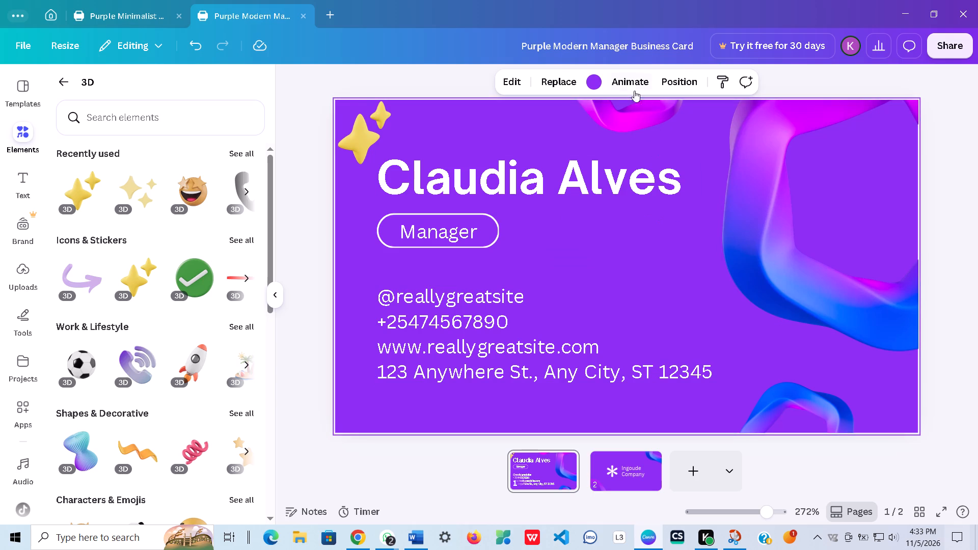
click(632, 79)
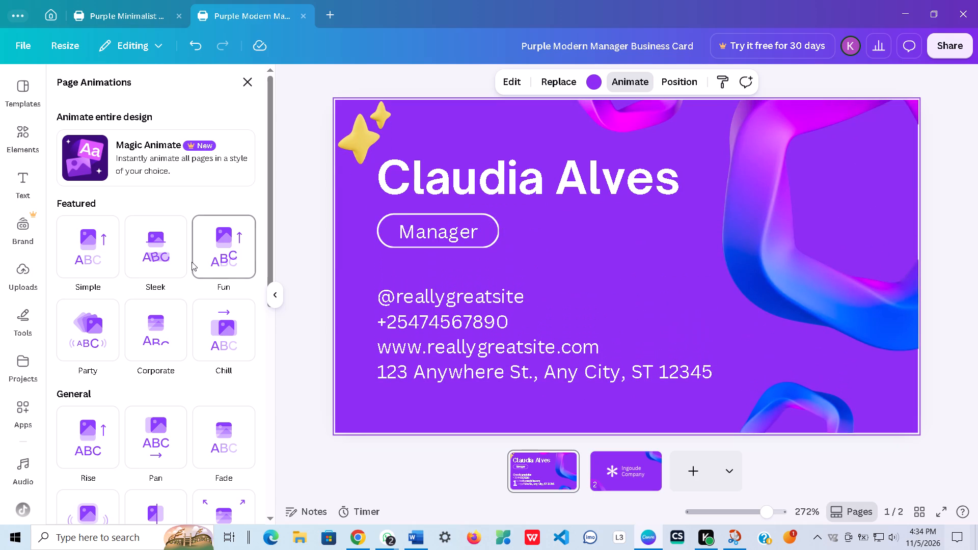
click(211, 324)
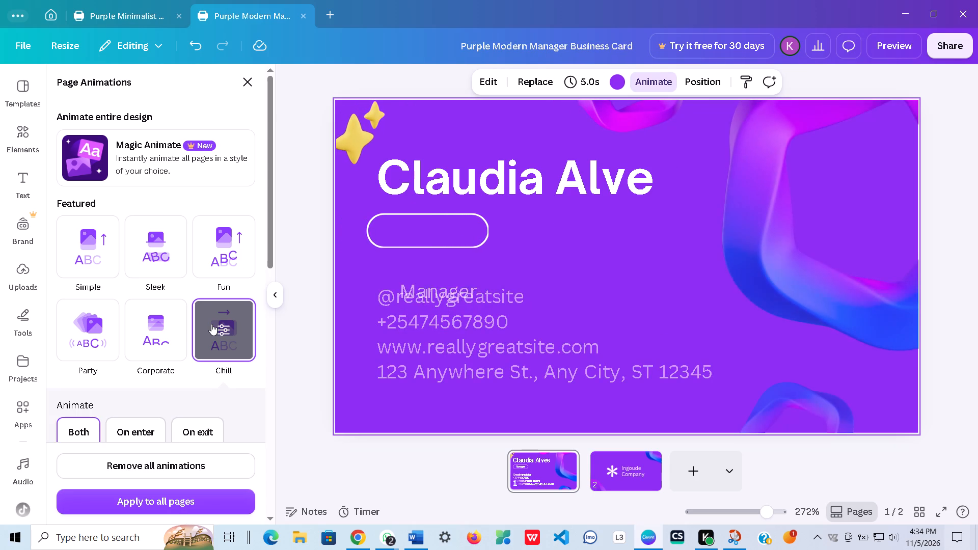
click(153, 333)
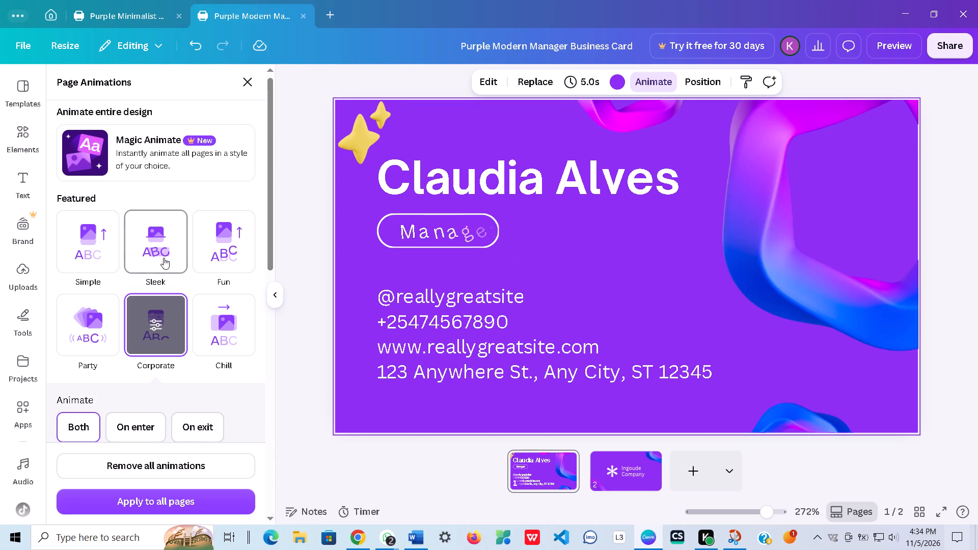
click(213, 238)
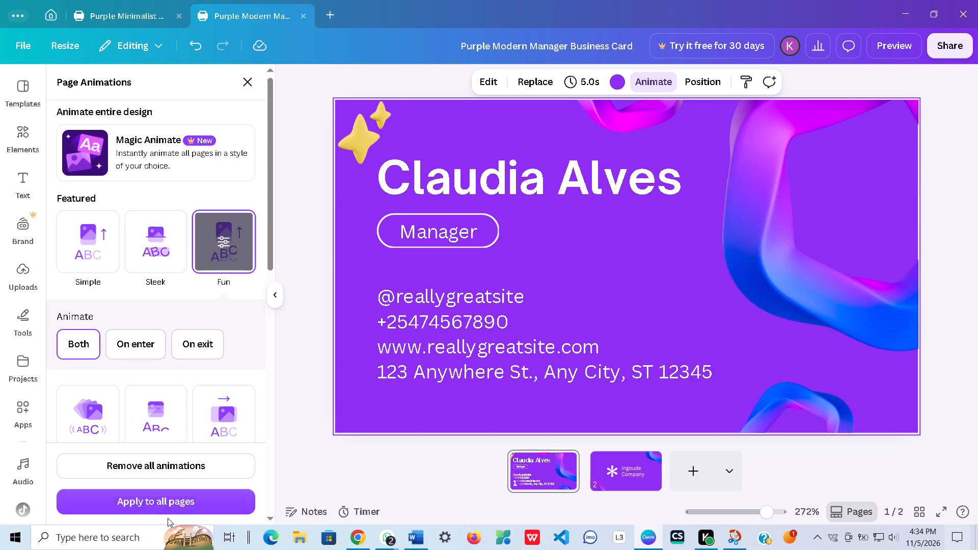
click(172, 503)
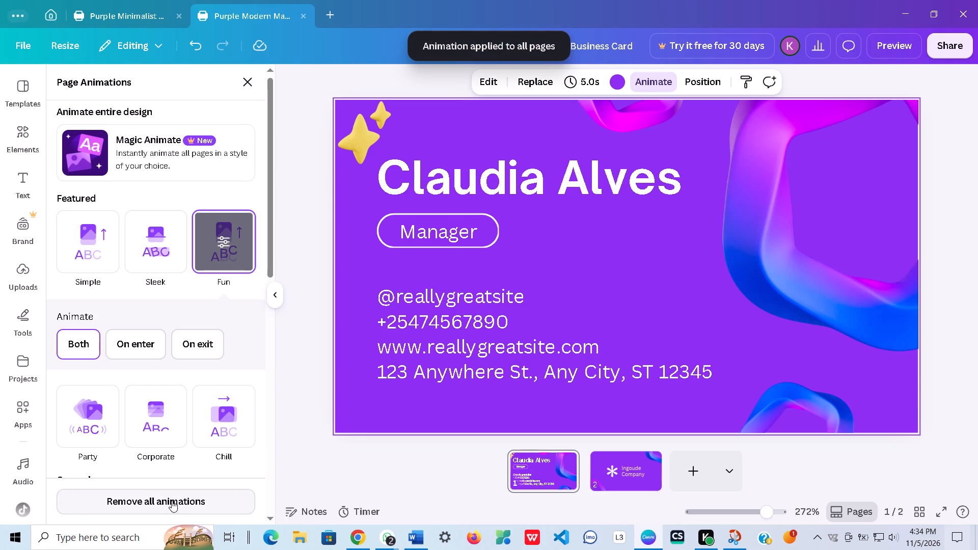
Preview the animated two-page card through to the company page and close the preview.
click(895, 45)
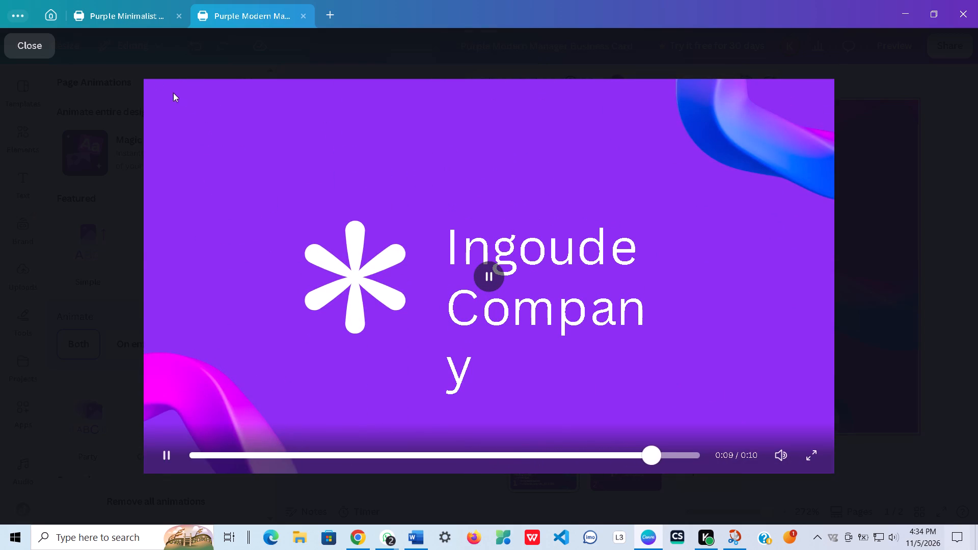
key(Escape)
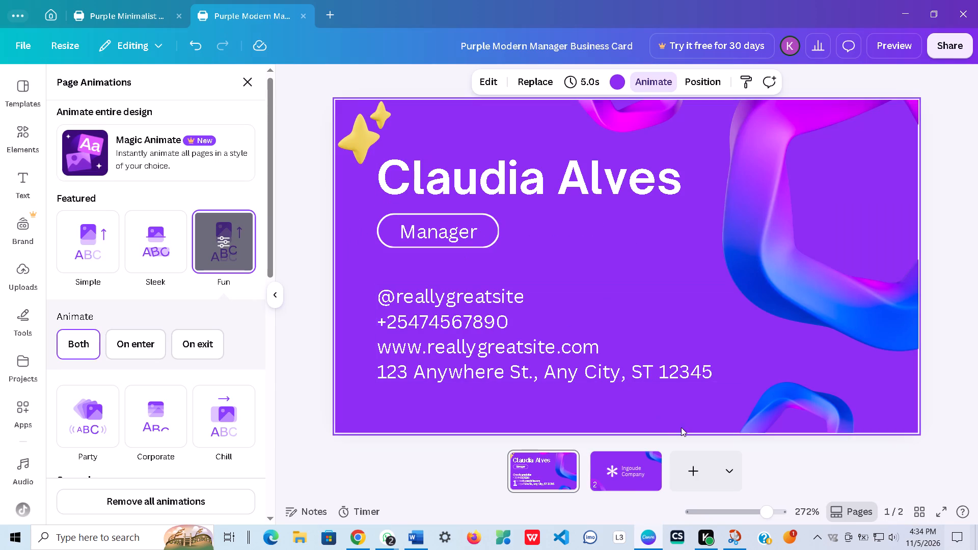
Widen the Ingoude Company text box on page 2 so the company name has room to animate without breaking.
click(637, 468)
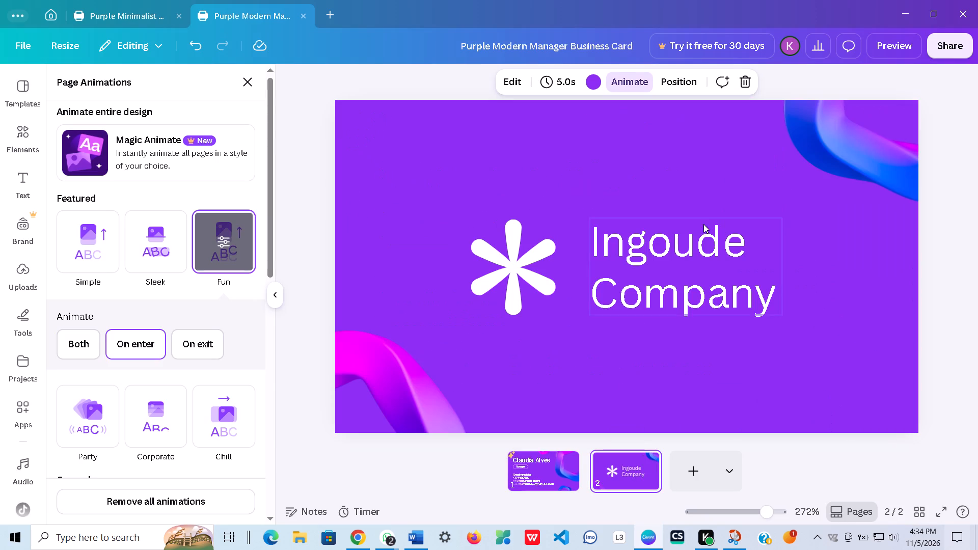
click(700, 271)
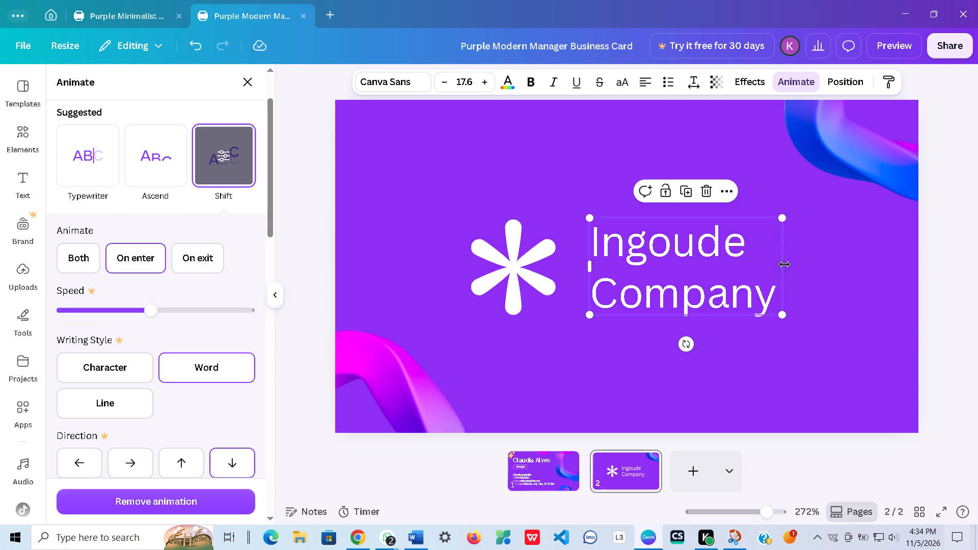
drag(784, 264, 809, 264)
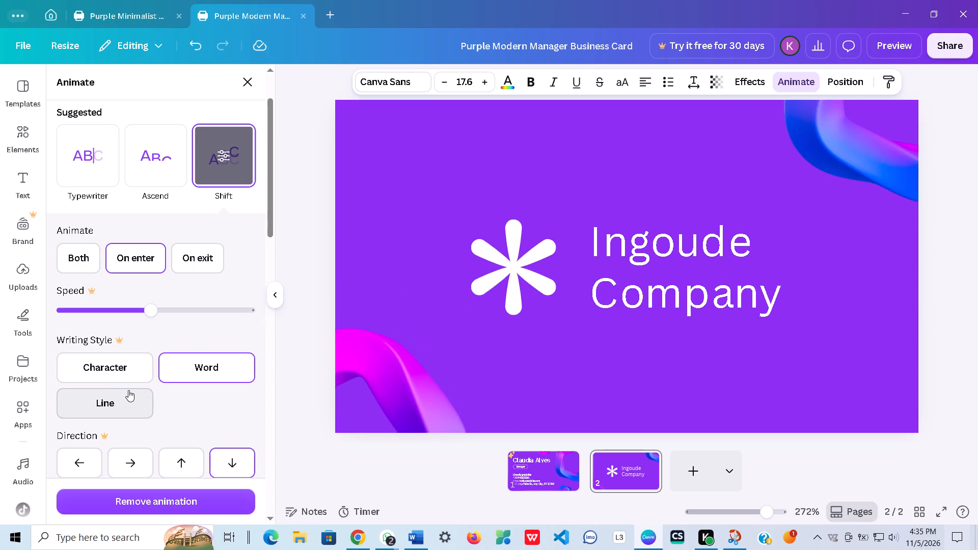
Add the Soft Emotional track by DayNigthMorning from the Trending audio collection to page 2.
click(20, 459)
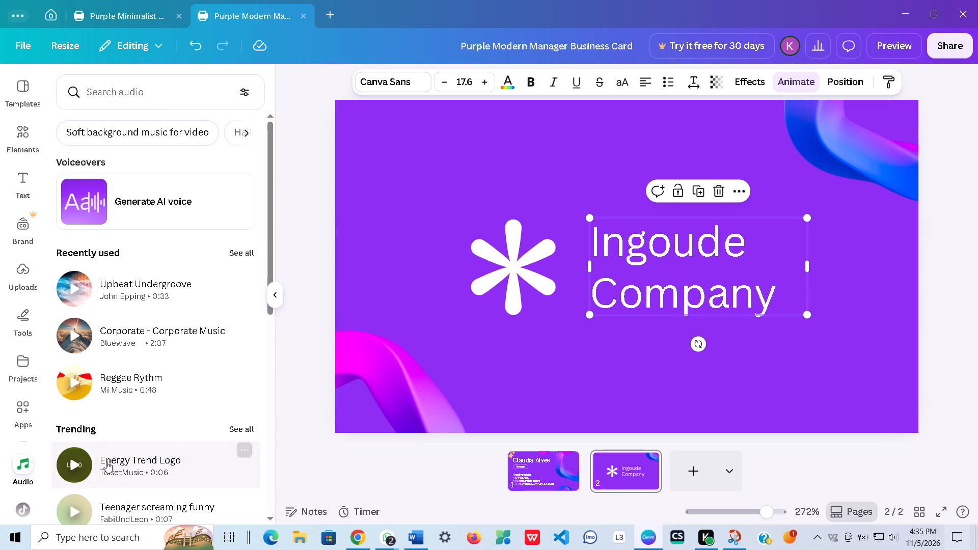
scroll(108, 466, down, 2)
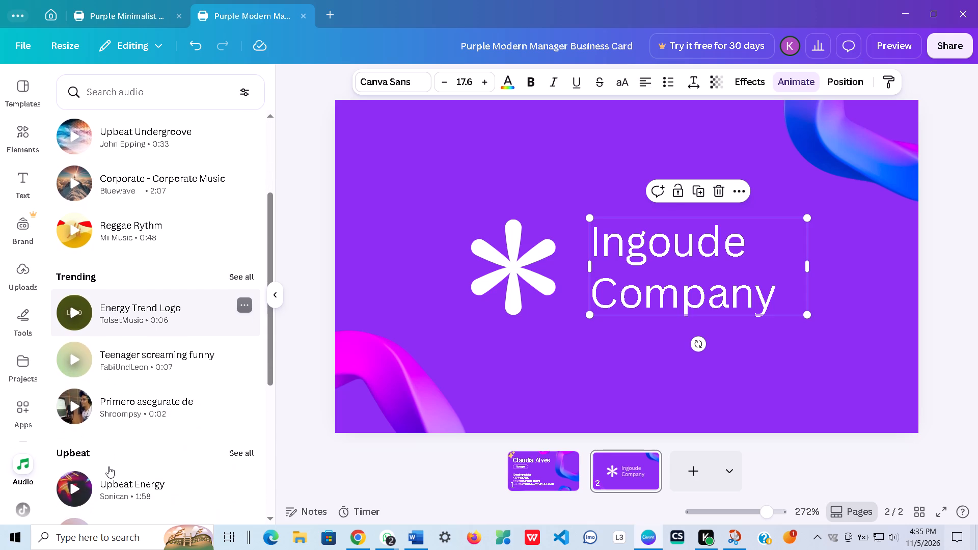
click(242, 273)
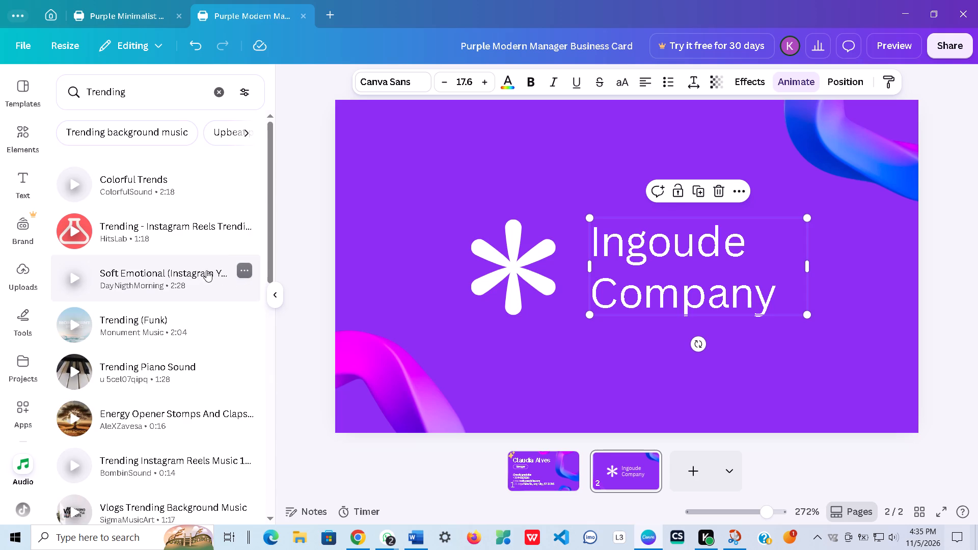
click(150, 272)
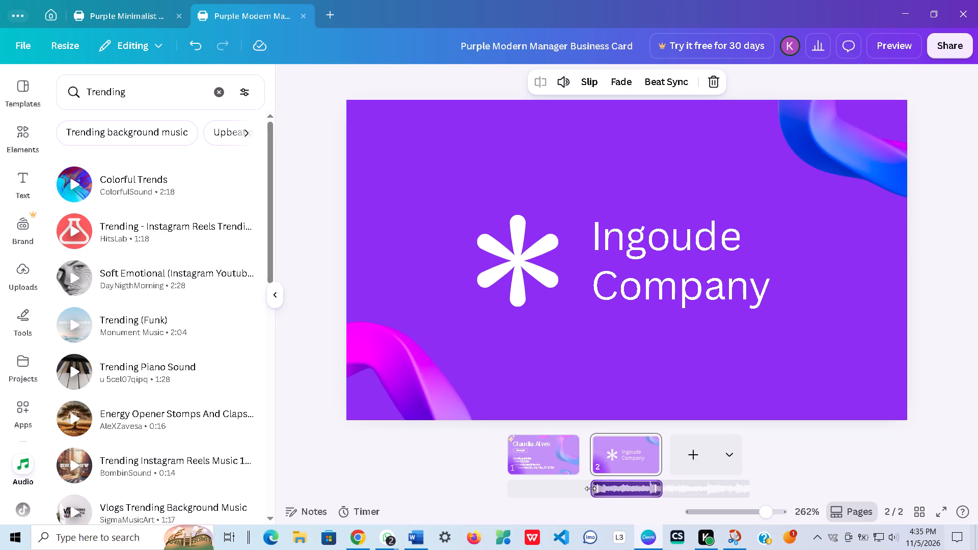
Extend the start of the audio track back to the beginning of page 1 so it lasts 10.0 s across both pages.
drag(590, 488, 558, 488)
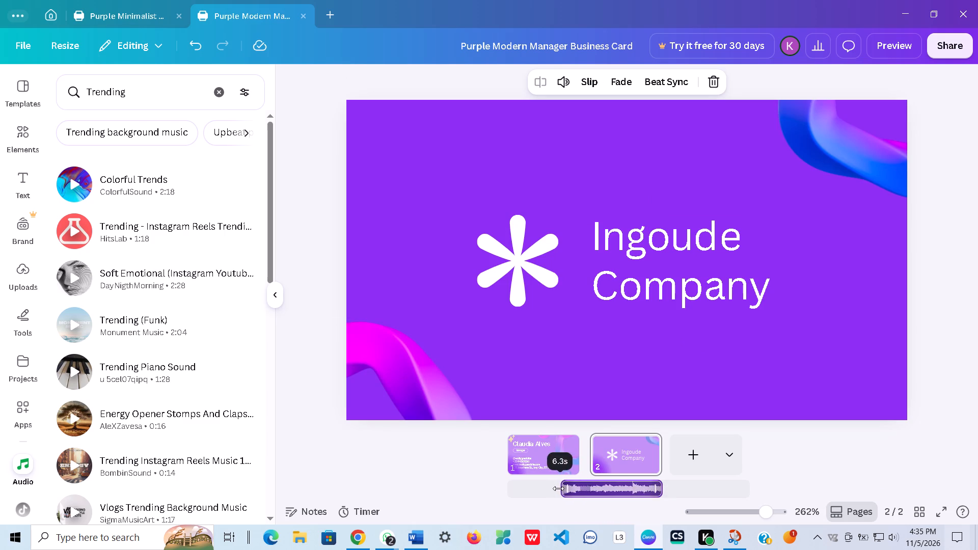
drag(558, 488, 513, 490)
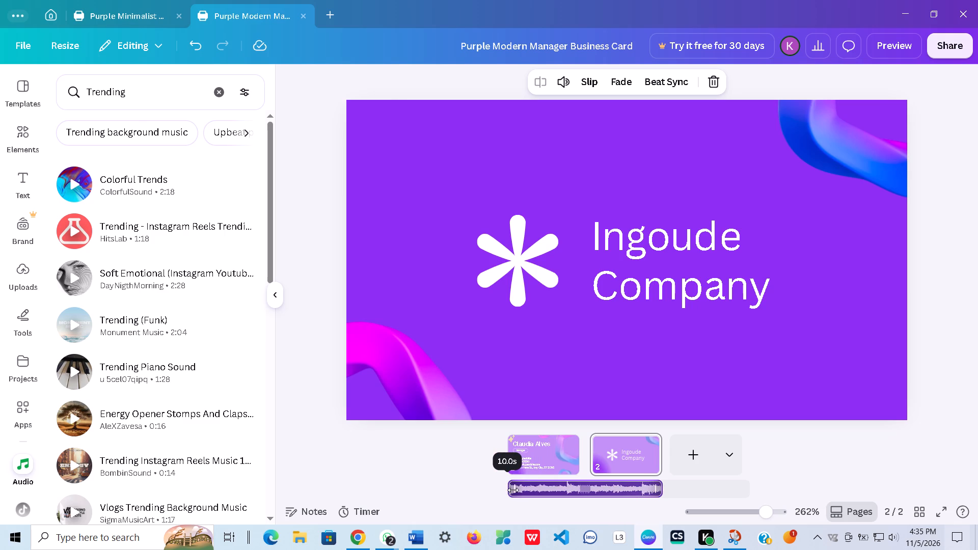
drag(513, 490, 512, 490)
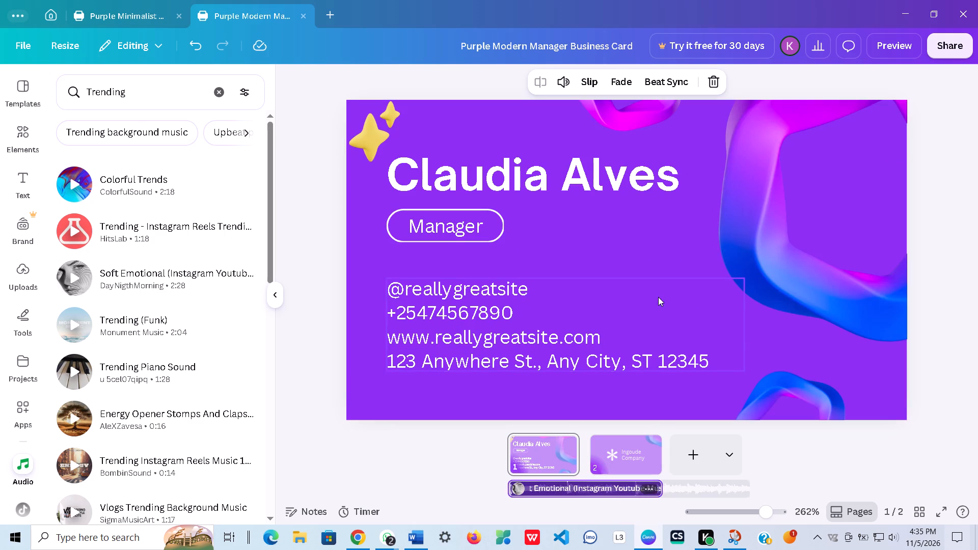
click(658, 297)
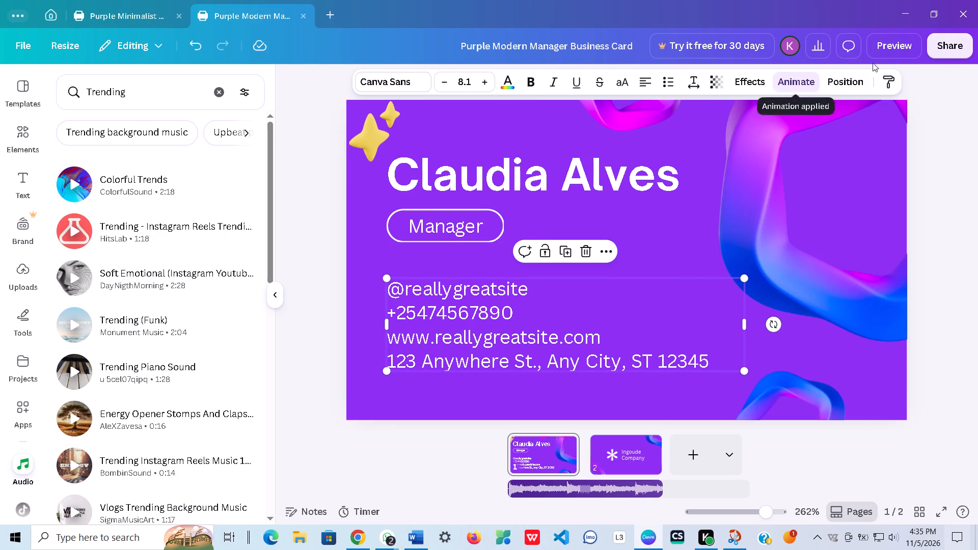
Preview the card with its animation and music, and close the preview.
click(894, 54)
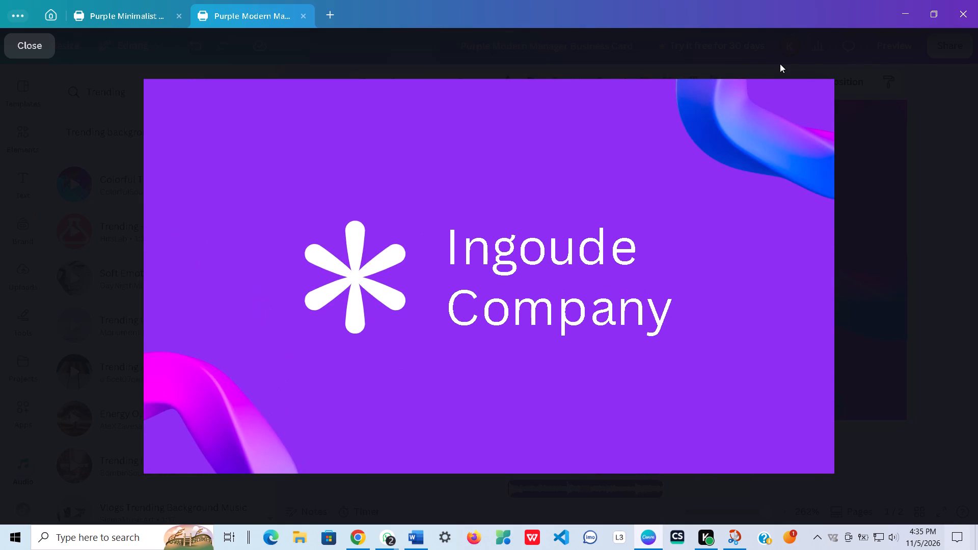
key(Escape)
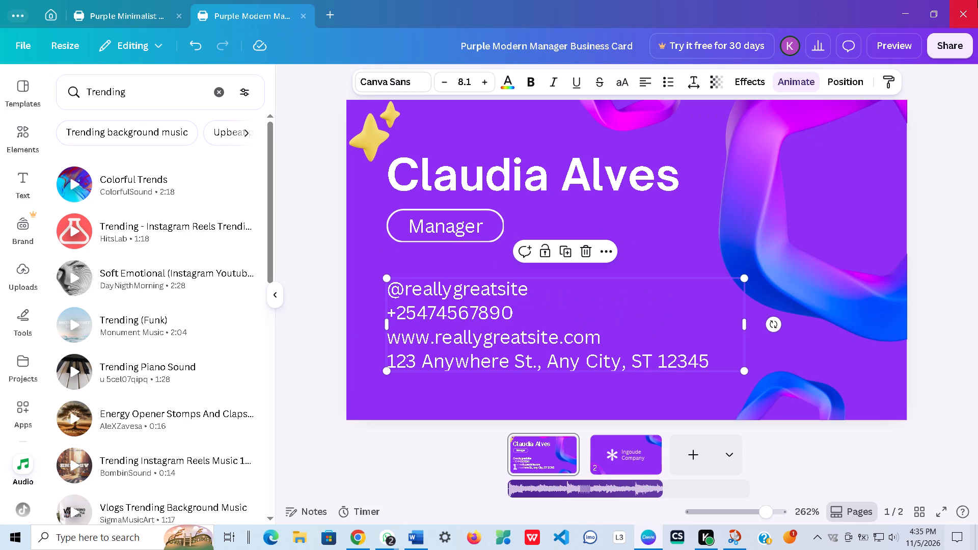
Move the business card design into the My Amazing Projects folder and deselect the contact details.
click(937, 40)
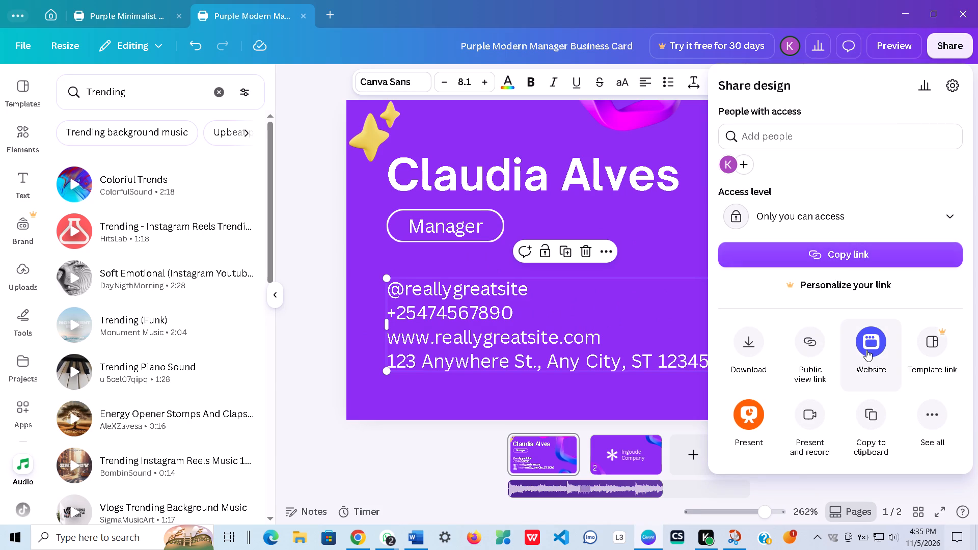
scroll(821, 413, down, 2)
click(934, 423)
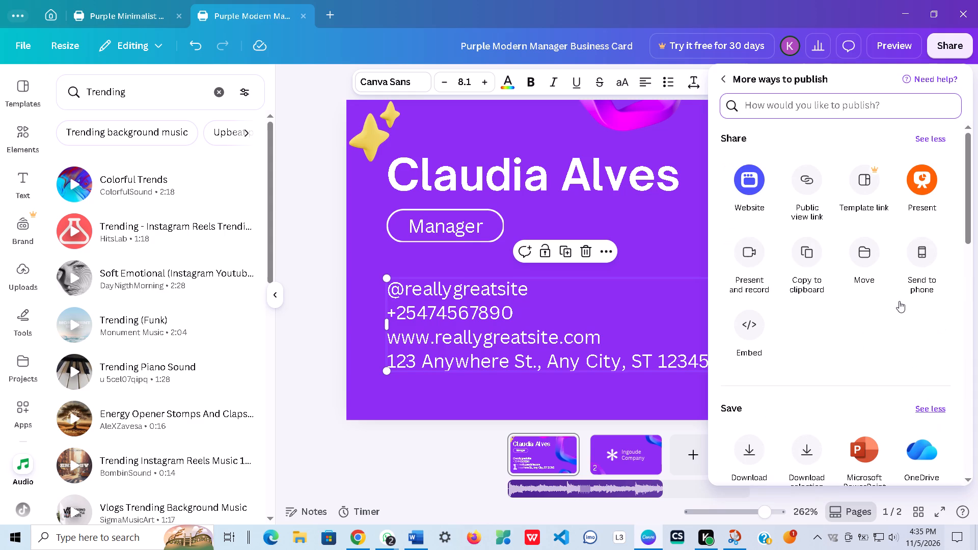
click(863, 269)
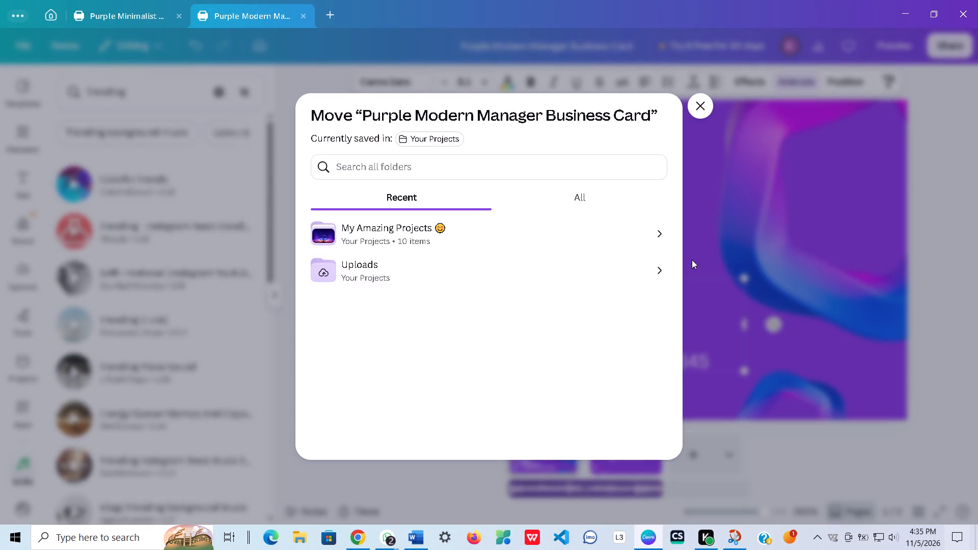
click(625, 248)
click(601, 241)
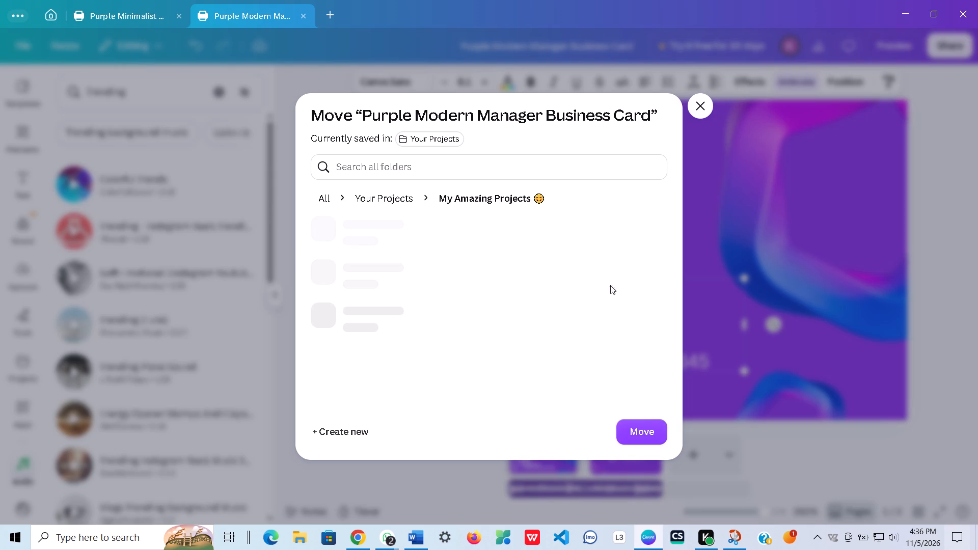
click(646, 425)
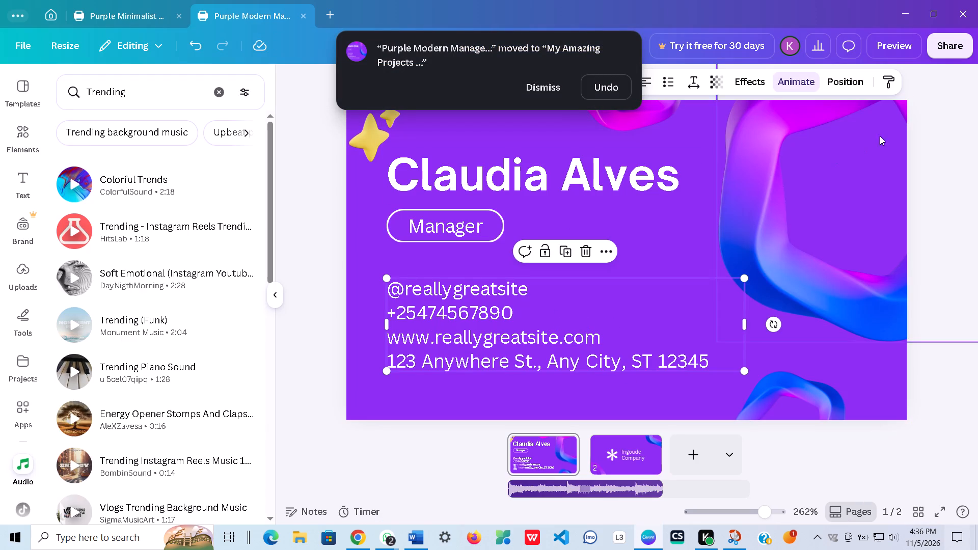
click(949, 127)
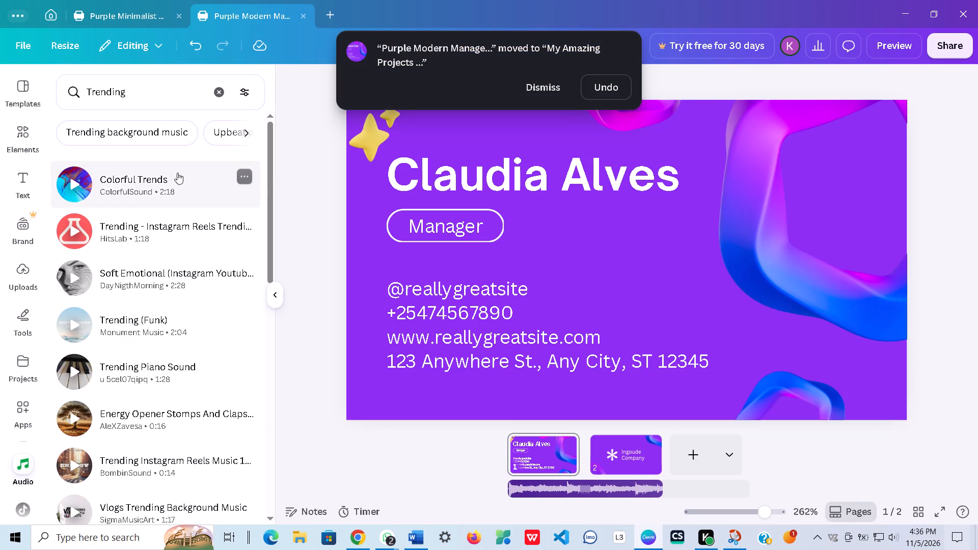
Clear the Trending search in the audio library.
click(301, 188)
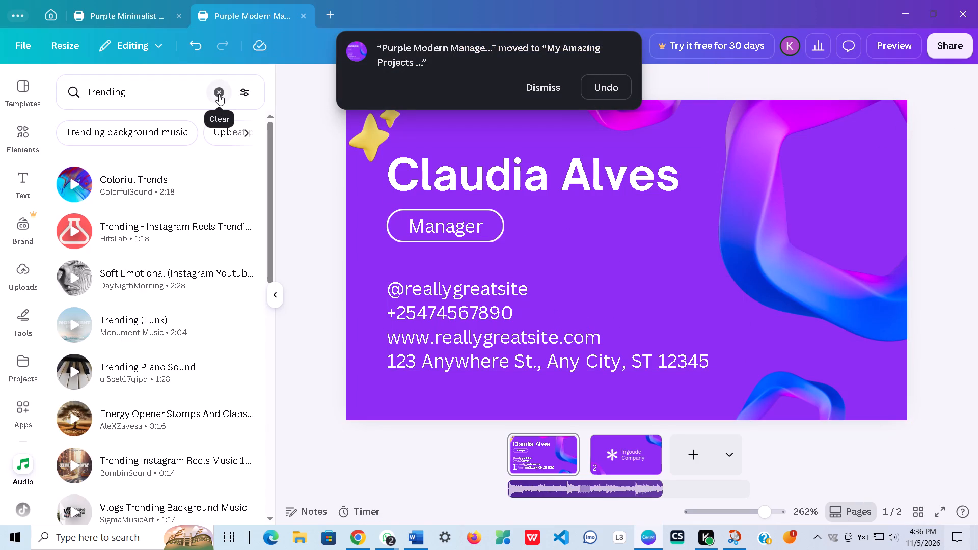
click(219, 94)
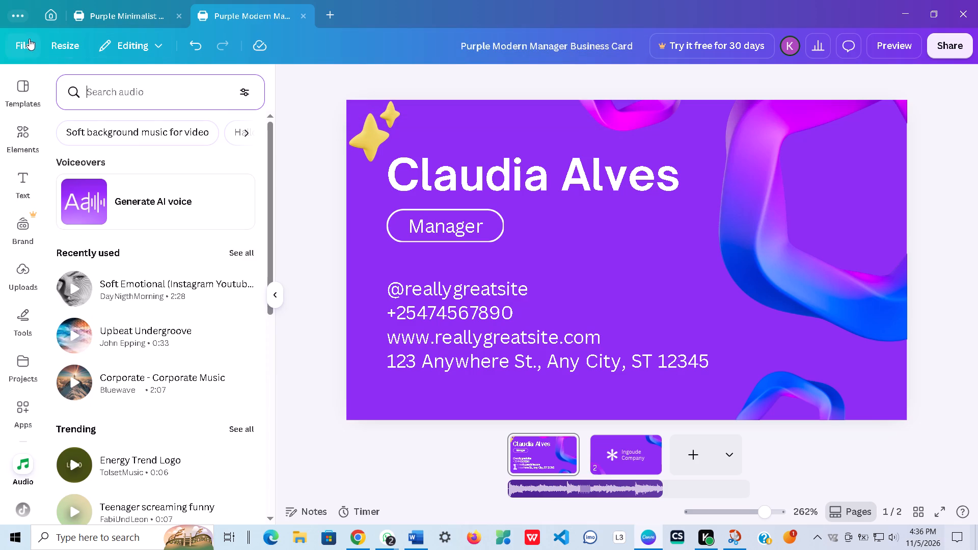
Go back to the home page, close the open template preview and create a blank Business Card design.
click(48, 18)
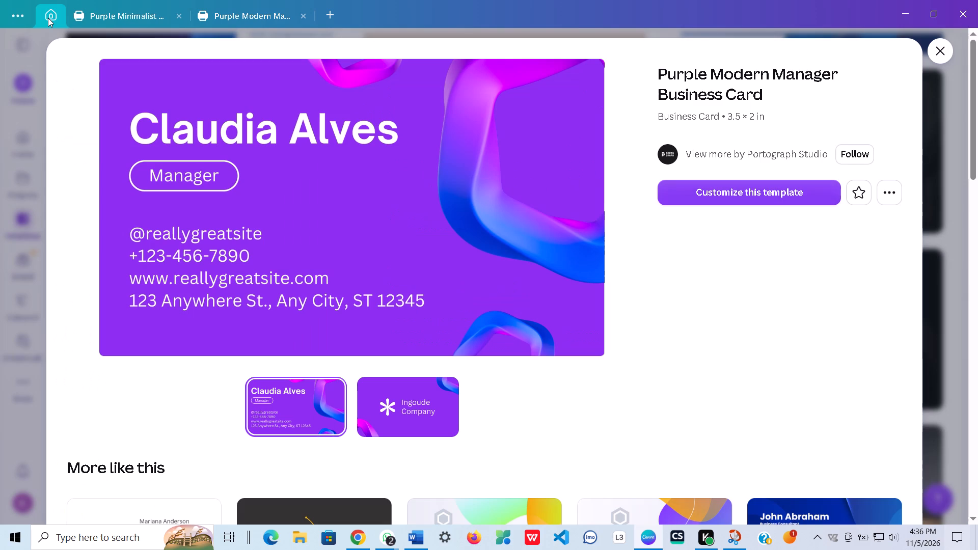
click(934, 53)
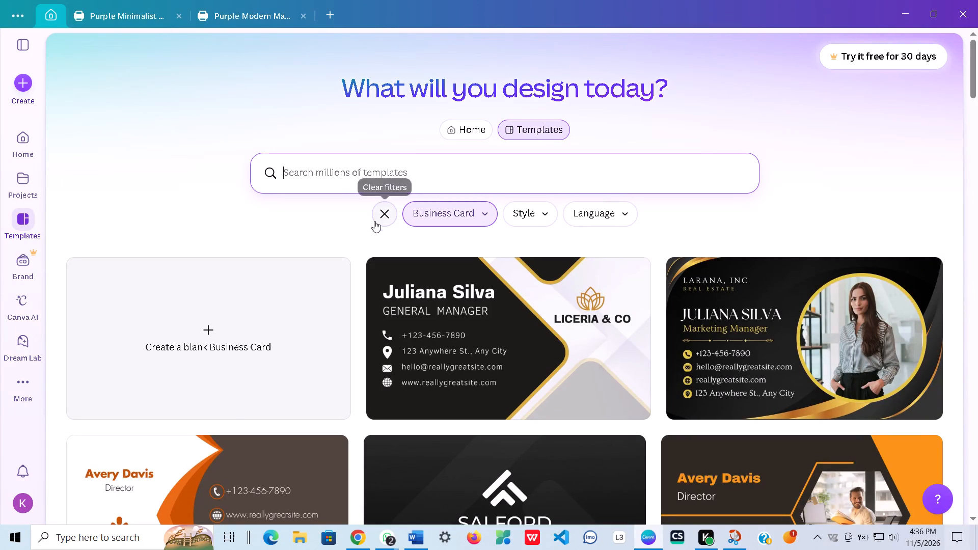
click(264, 302)
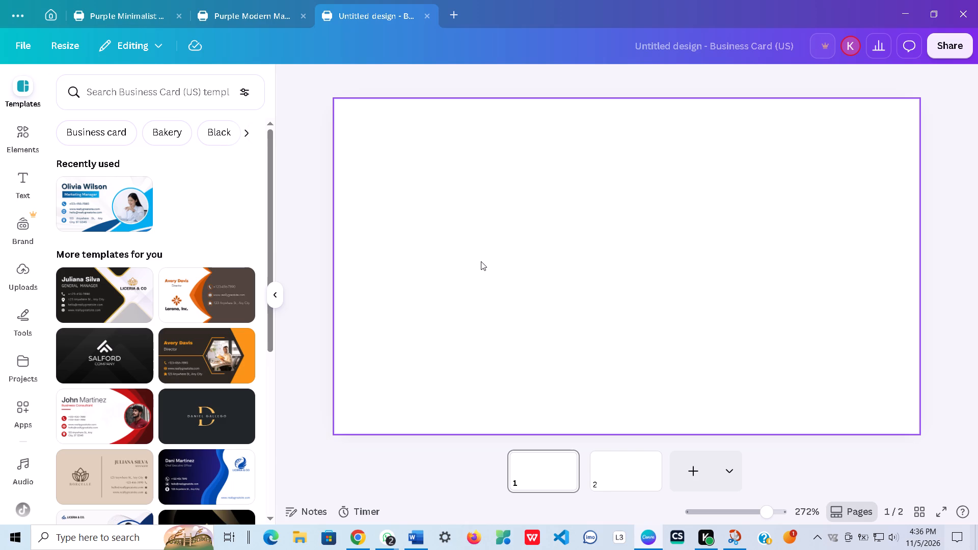
Add the pale three-star 3D element to page 1, shrink it to about half size and place it near the top-left corner.
click(26, 154)
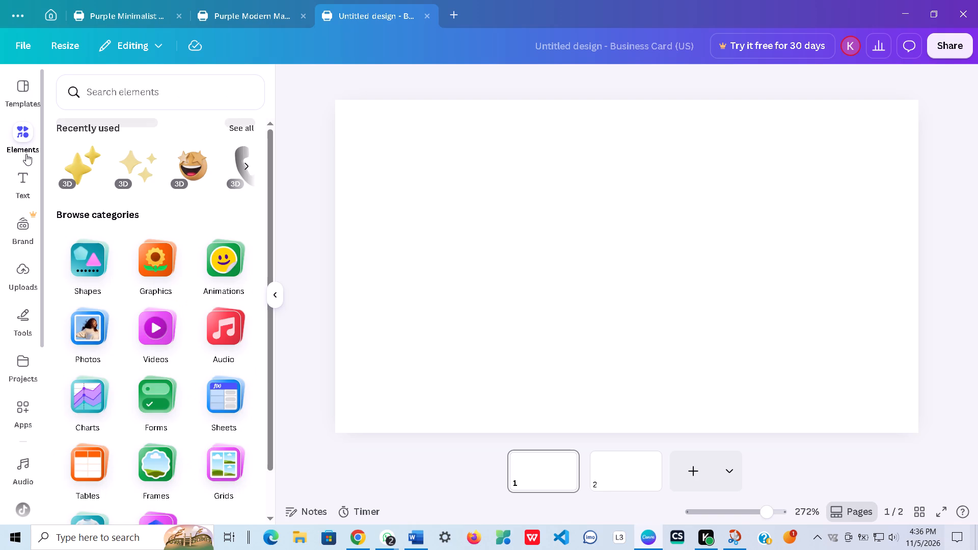
scroll(142, 405, down, 1)
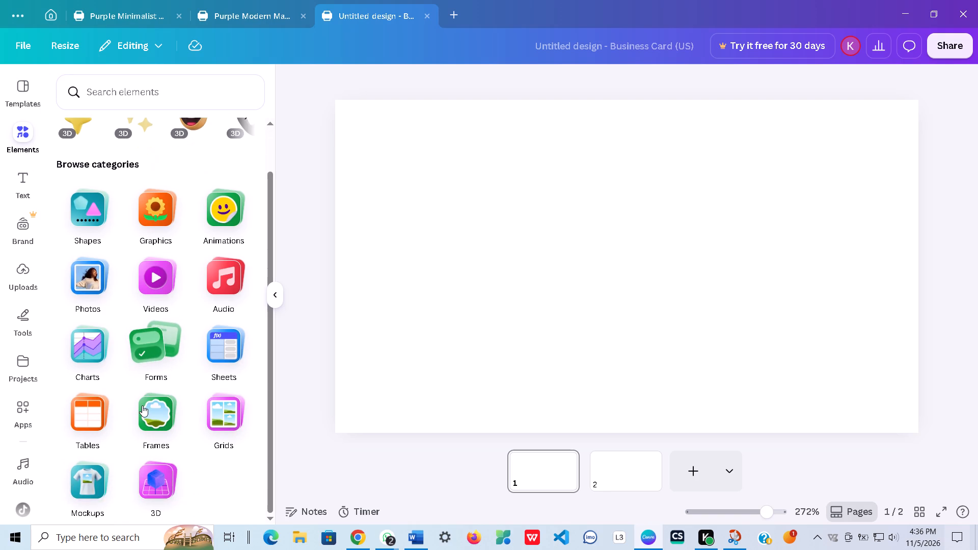
scroll(142, 405, down, 1)
click(156, 468)
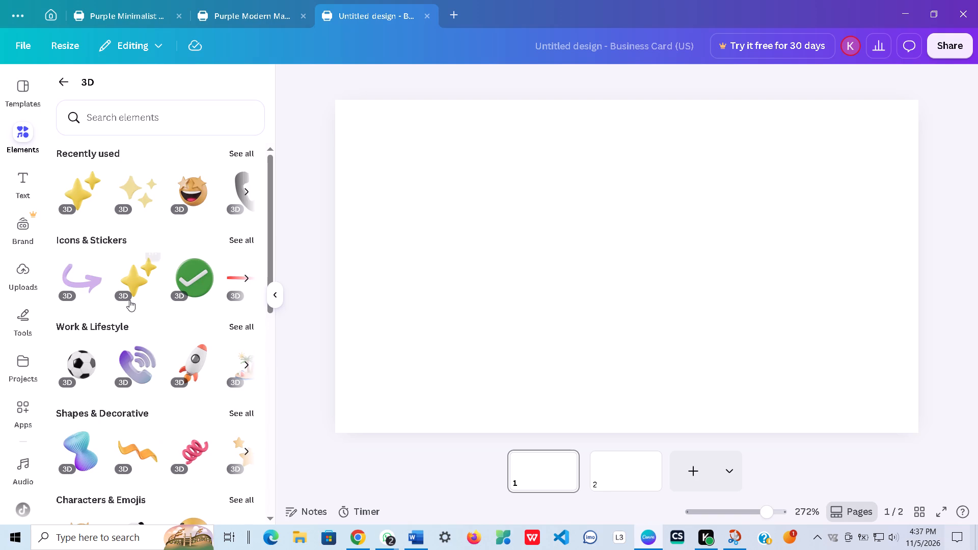
click(130, 184)
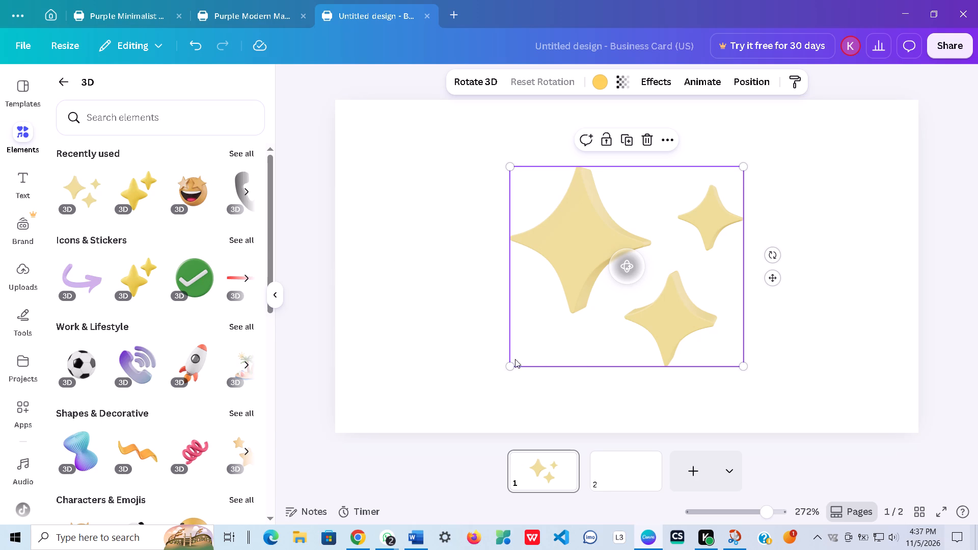
drag(507, 363, 621, 273)
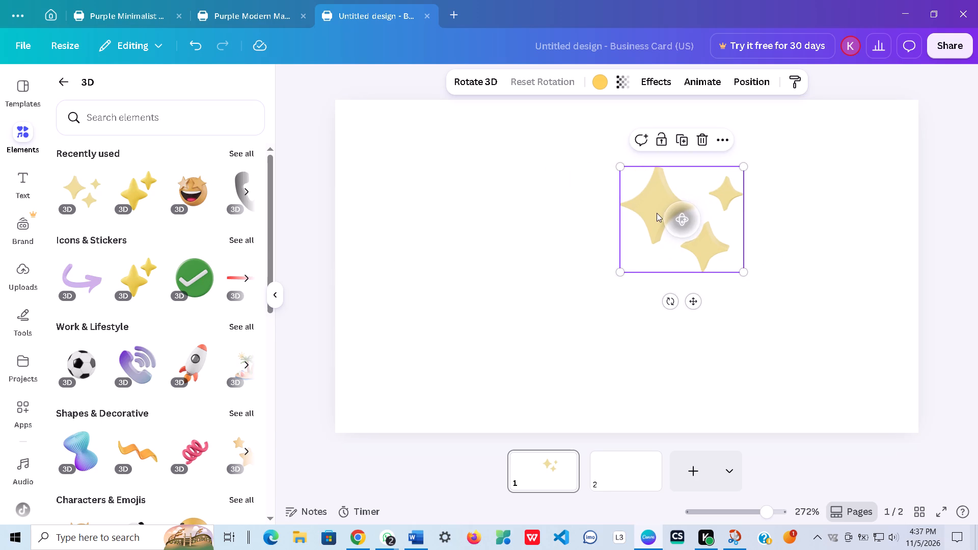
drag(657, 213, 390, 162)
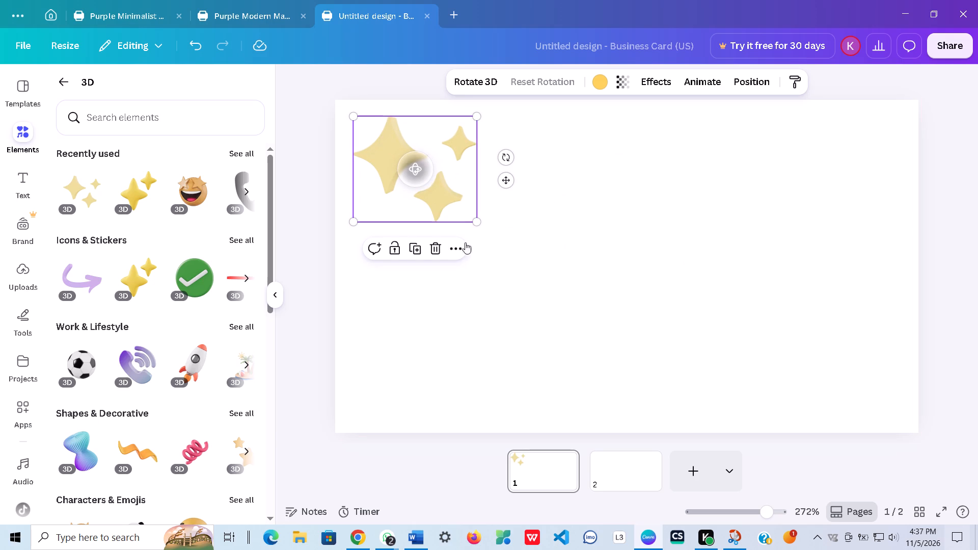
Copy the star cluster and paste three duplicates of it onto page 1.
click(461, 248)
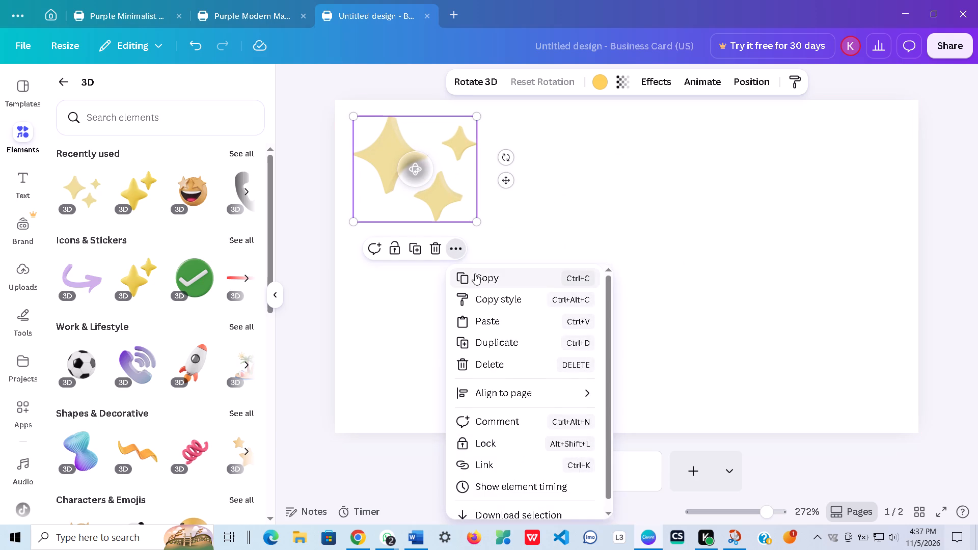
click(475, 274)
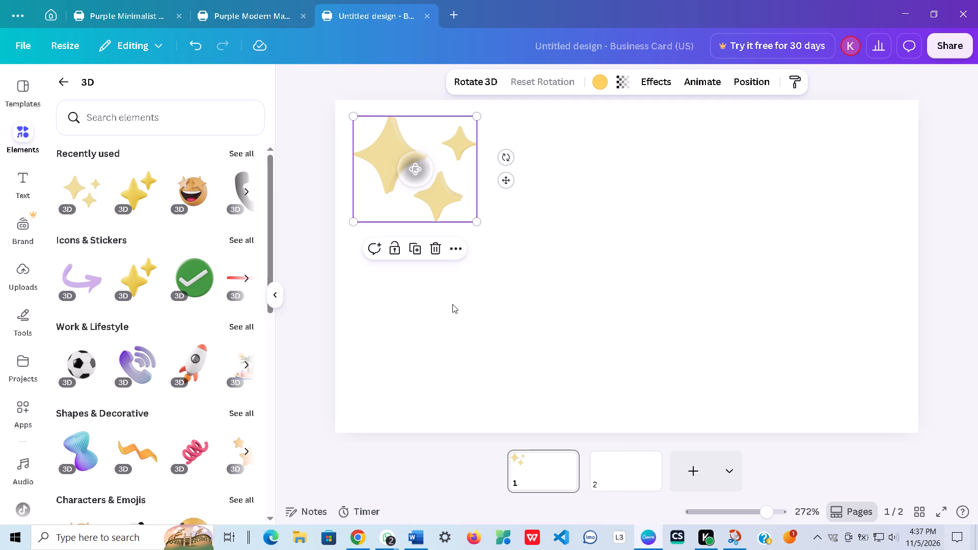
key(ctrl+v)
key(ctrl+v)
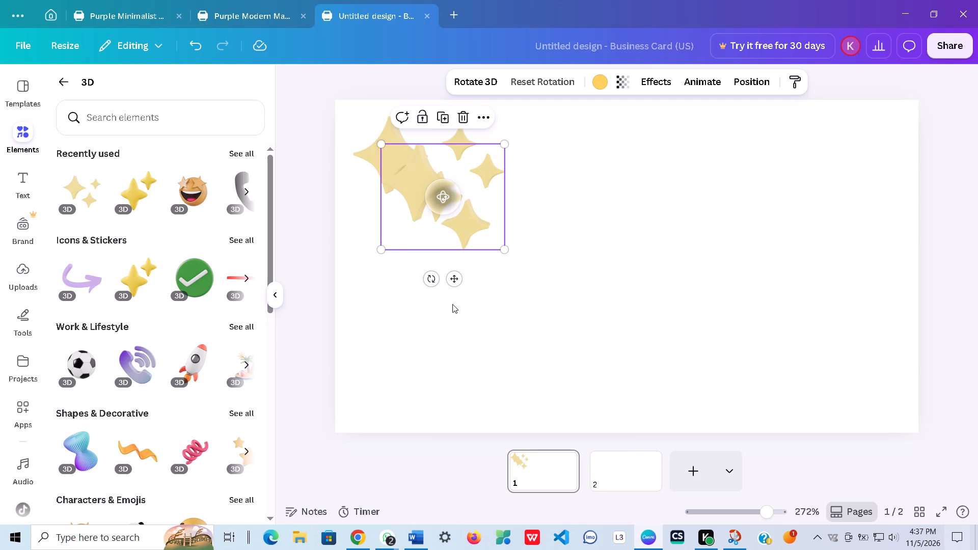
key(ctrl+v)
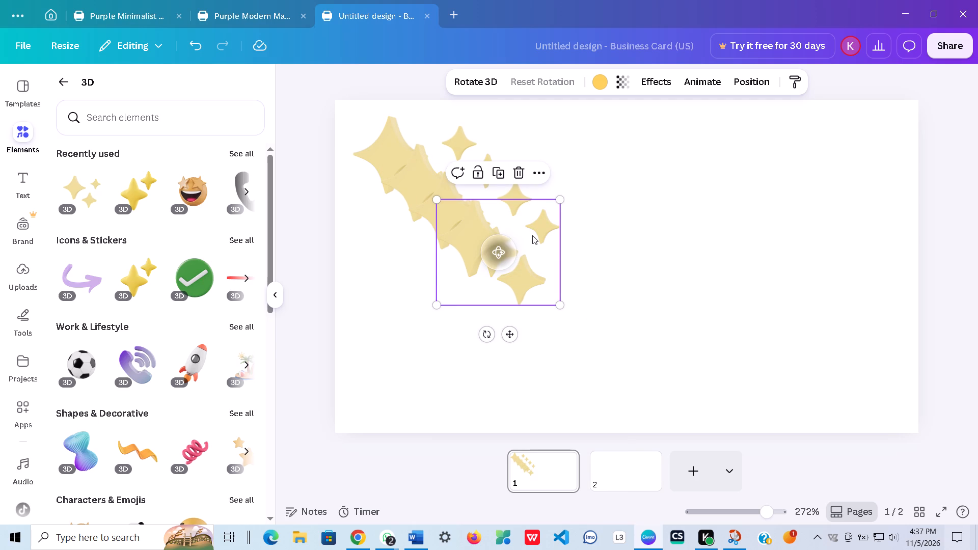
Arrange the four star clusters so that each one sits flush in its own corner of page 1.
drag(532, 235, 783, 173)
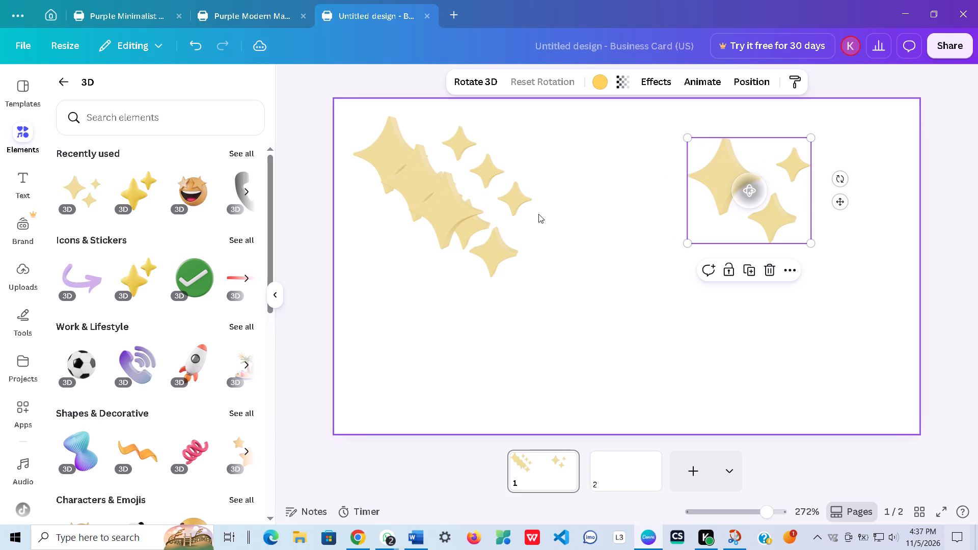
drag(511, 214, 458, 321)
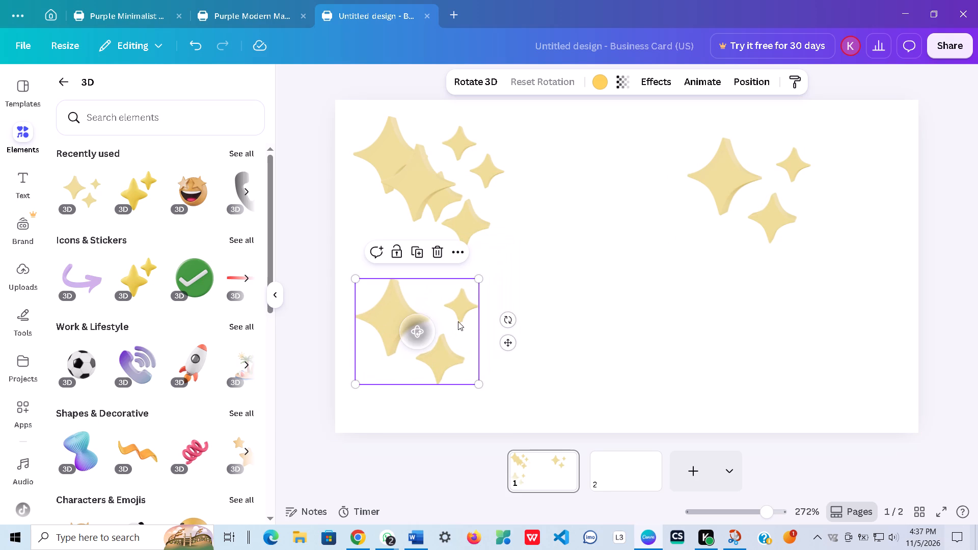
drag(474, 204, 847, 354)
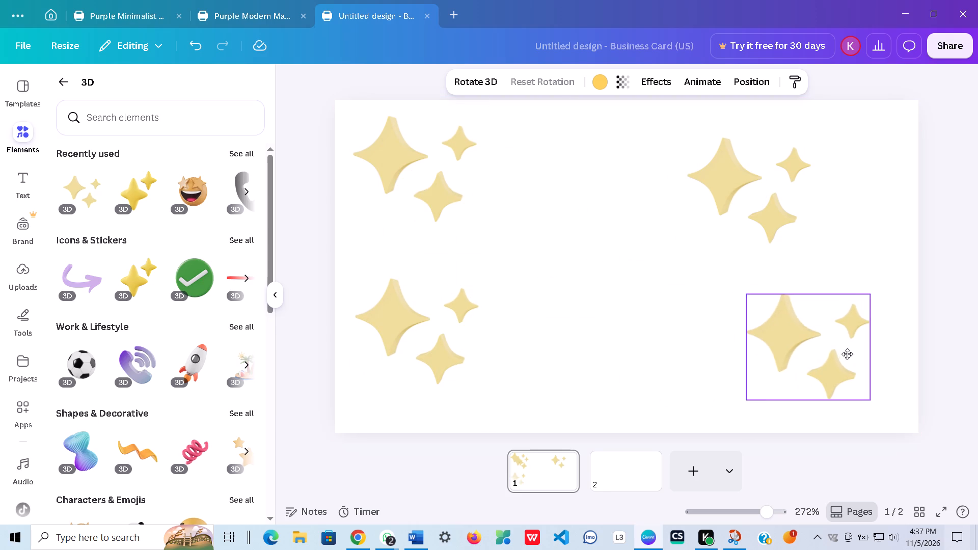
drag(847, 354, 848, 354)
drag(758, 162, 780, 150)
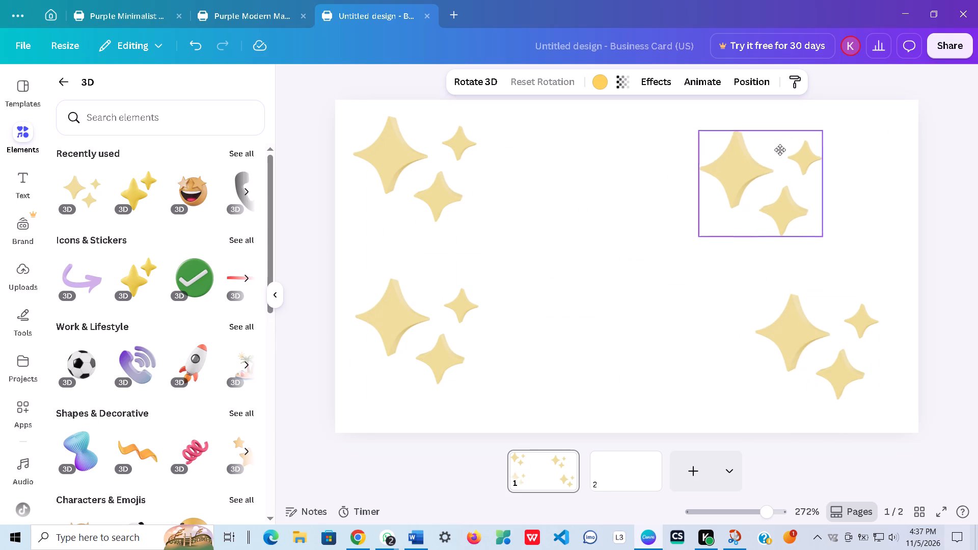
drag(780, 150, 863, 130)
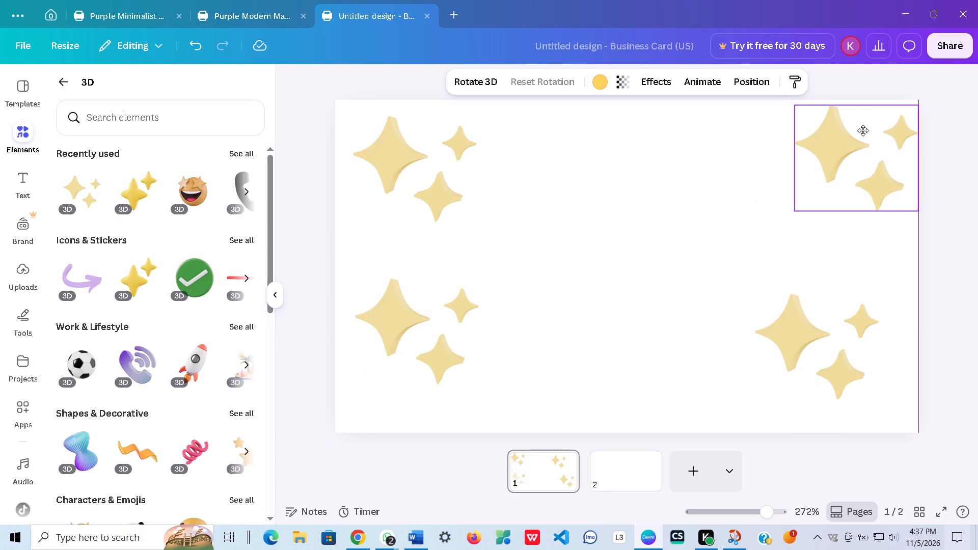
drag(863, 130, 863, 128)
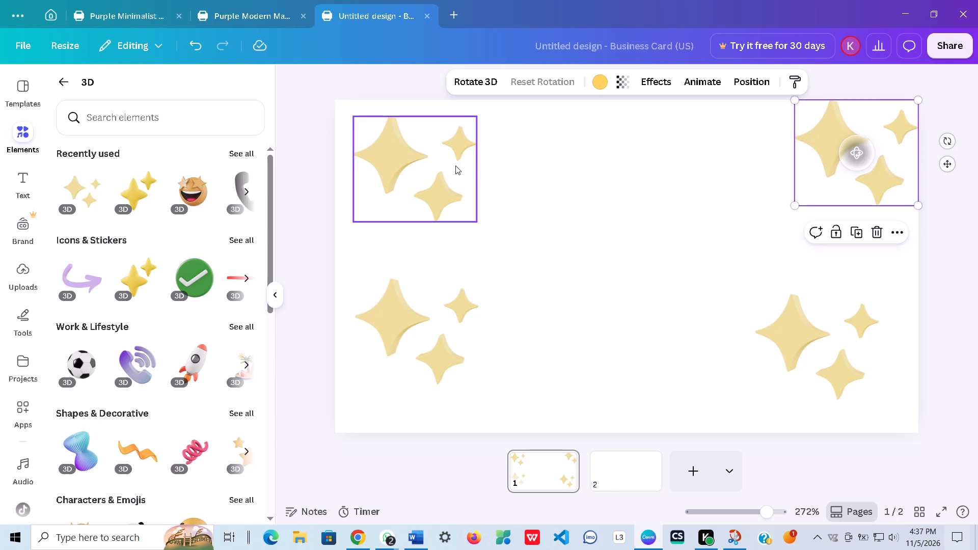
drag(450, 165, 431, 151)
drag(406, 301, 405, 304)
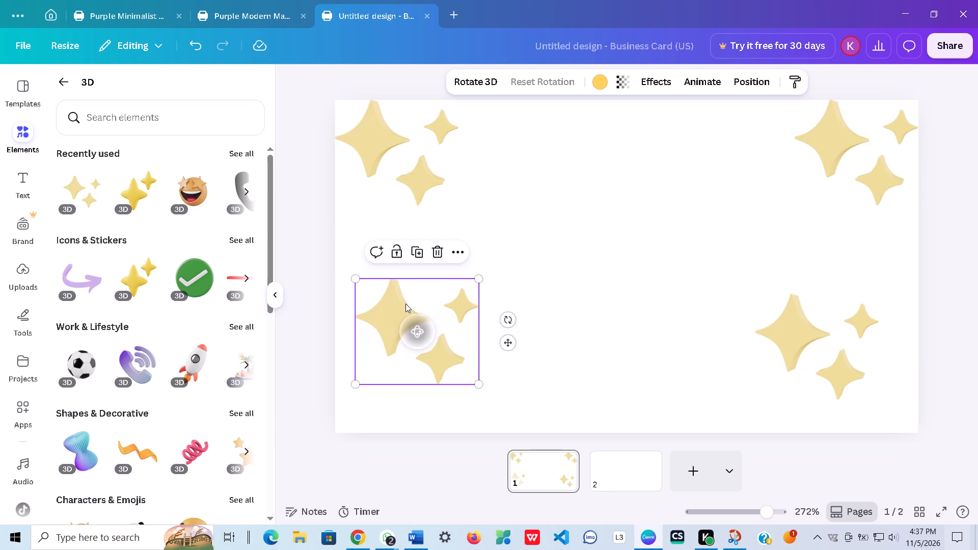
drag(405, 304, 393, 344)
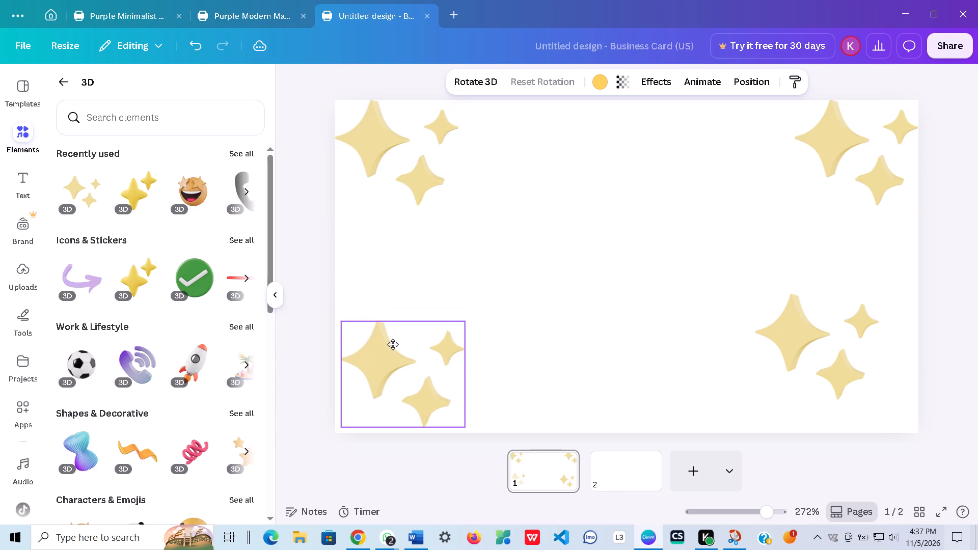
drag(393, 344, 389, 348)
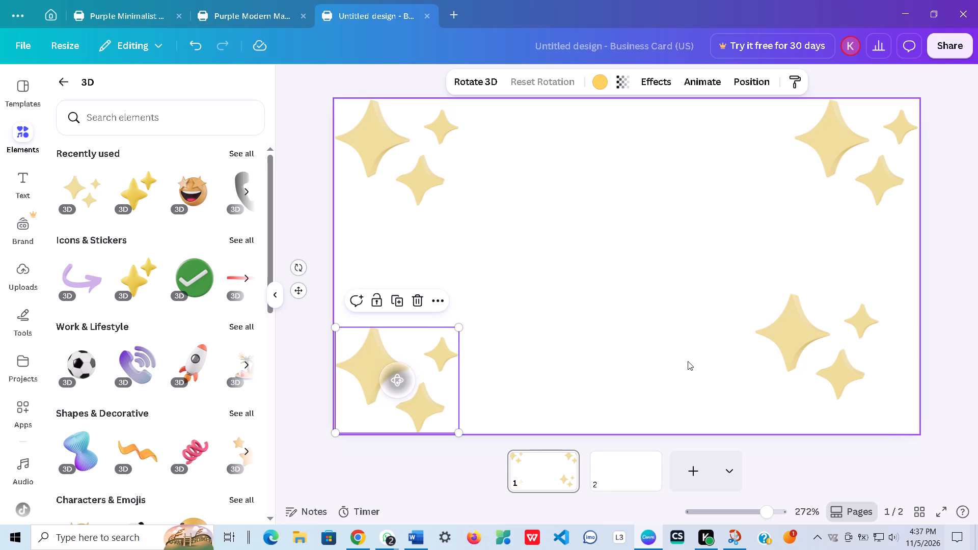
drag(796, 337, 827, 352)
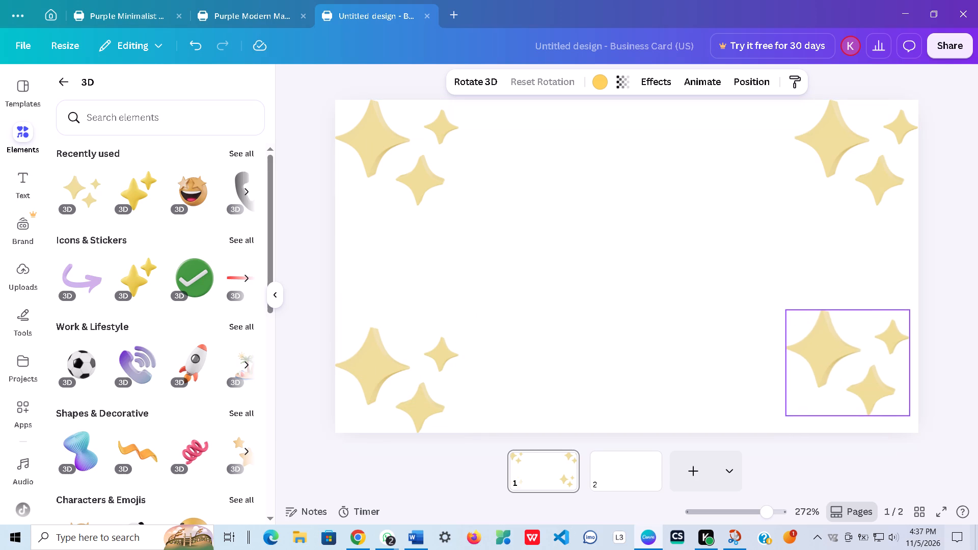
drag(827, 352, 835, 366)
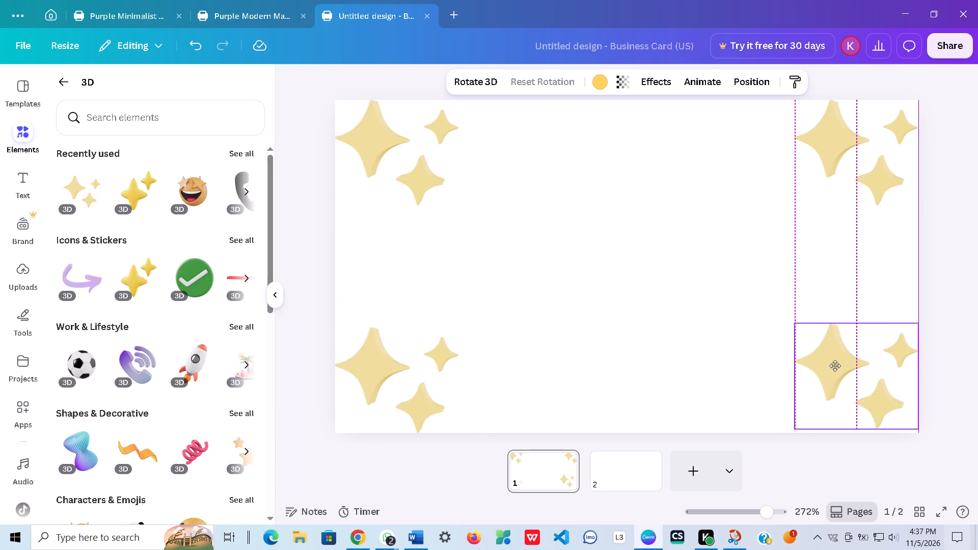
drag(835, 366, 835, 368)
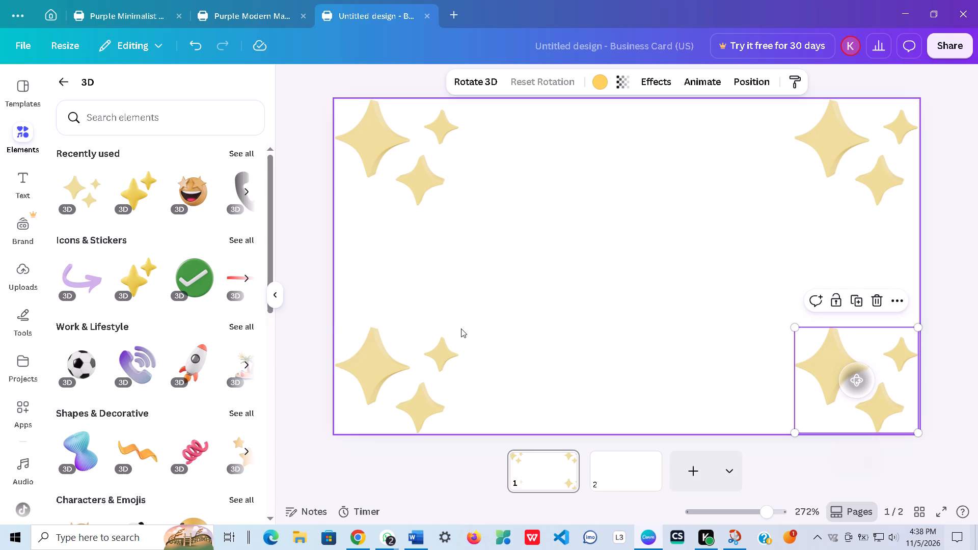
Shrink the star clusters in the two bottom corners of the card to about 0.4 × 0.4 each, keeping them in their corners.
click(436, 353)
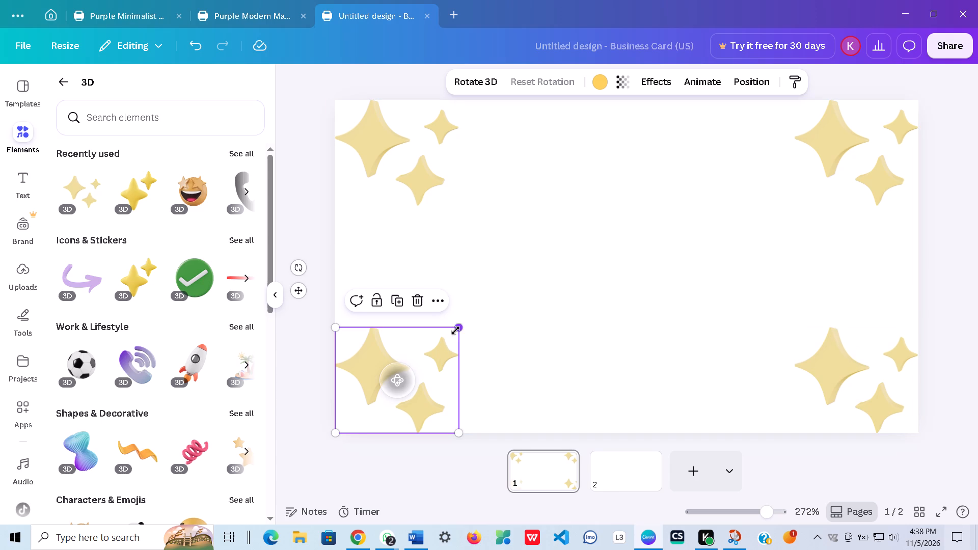
drag(457, 328, 441, 347)
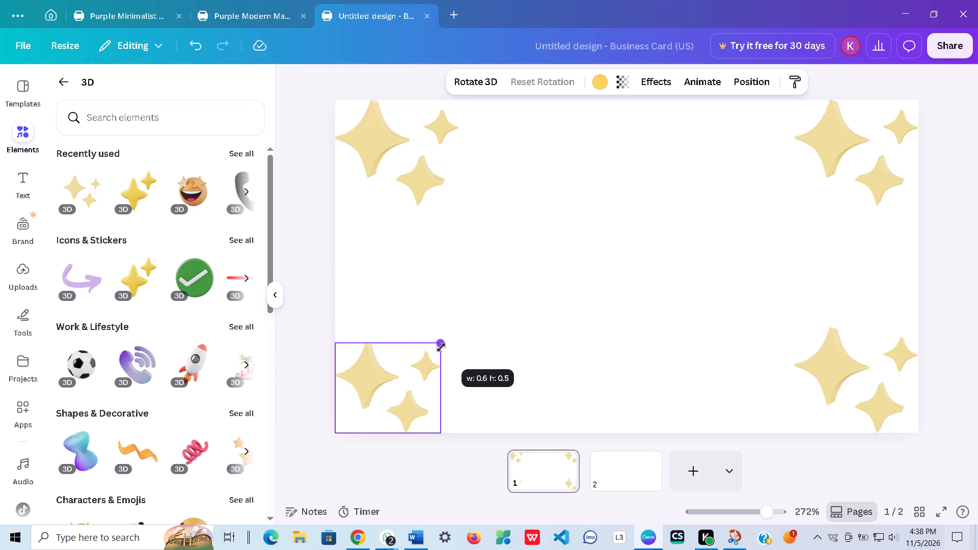
drag(441, 347, 423, 377)
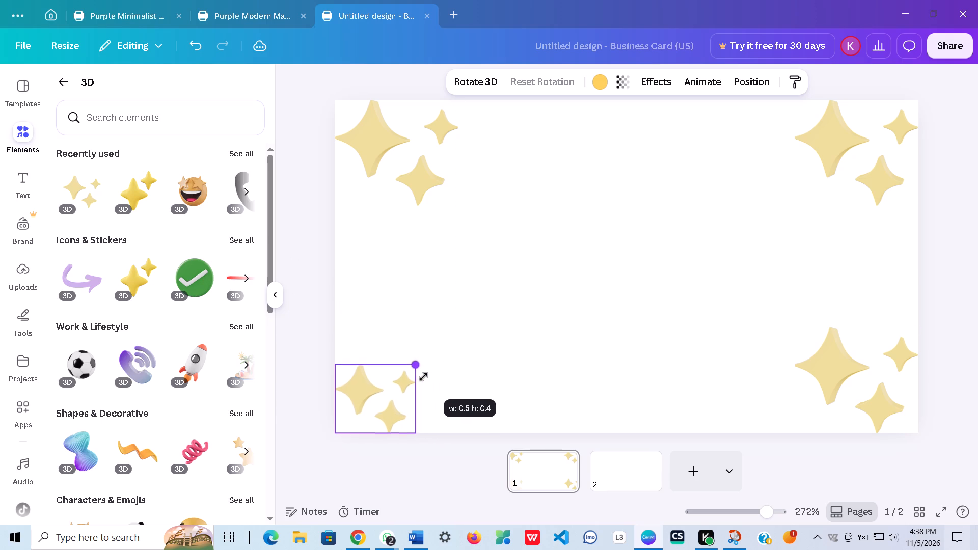
drag(423, 377, 417, 384)
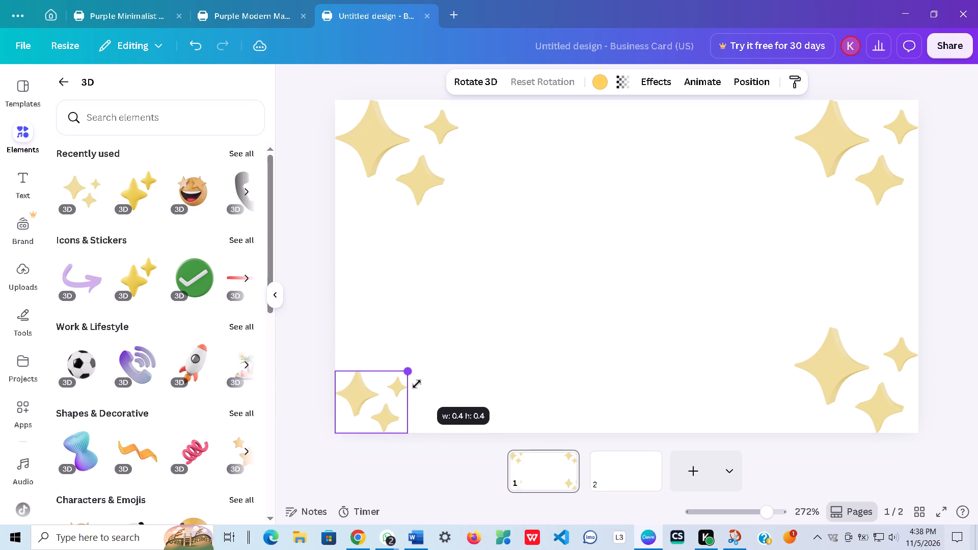
drag(417, 384, 415, 385)
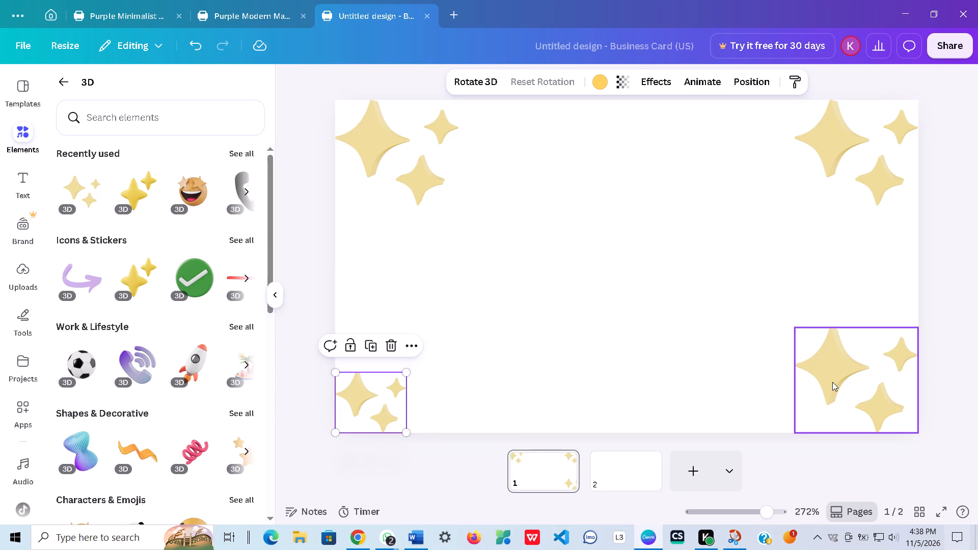
click(847, 379)
drag(797, 328, 830, 372)
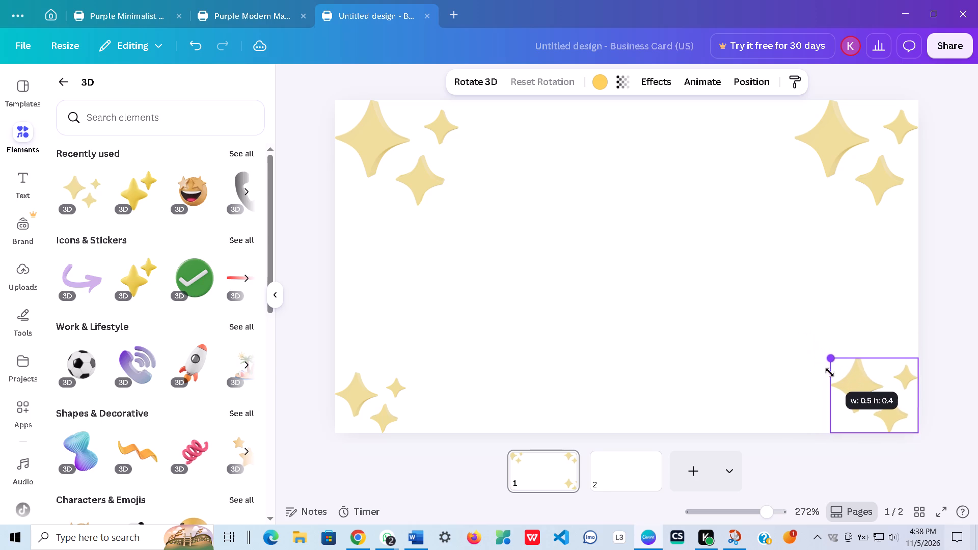
drag(830, 372, 840, 384)
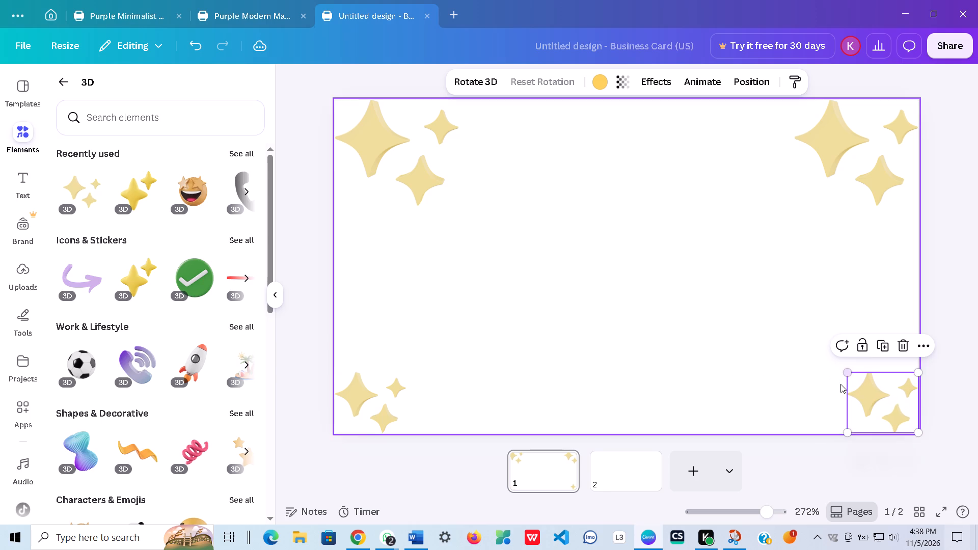
Shrink the star clusters in the two top corners of the card to about 0.4 × 0.4 each, keeping them in their corners.
click(872, 157)
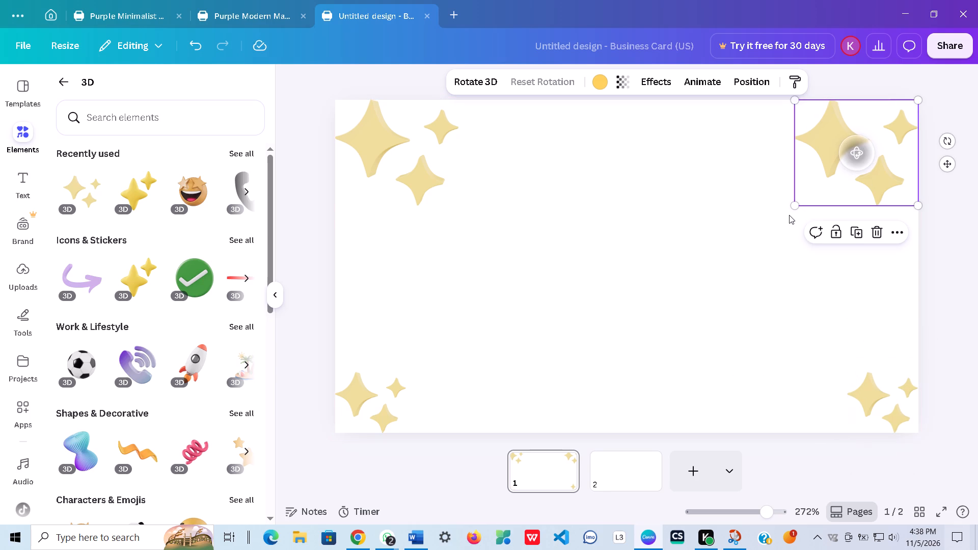
drag(794, 205, 812, 183)
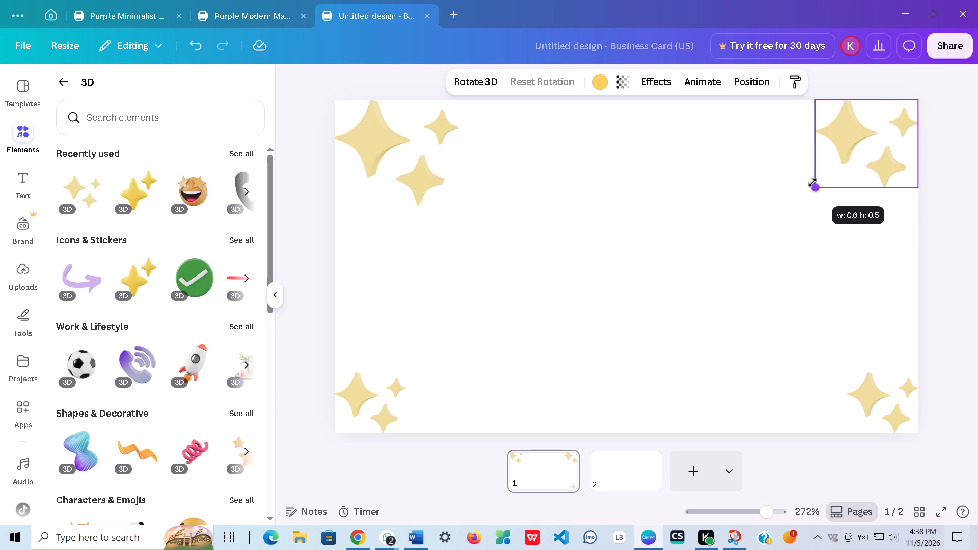
drag(812, 183, 843, 152)
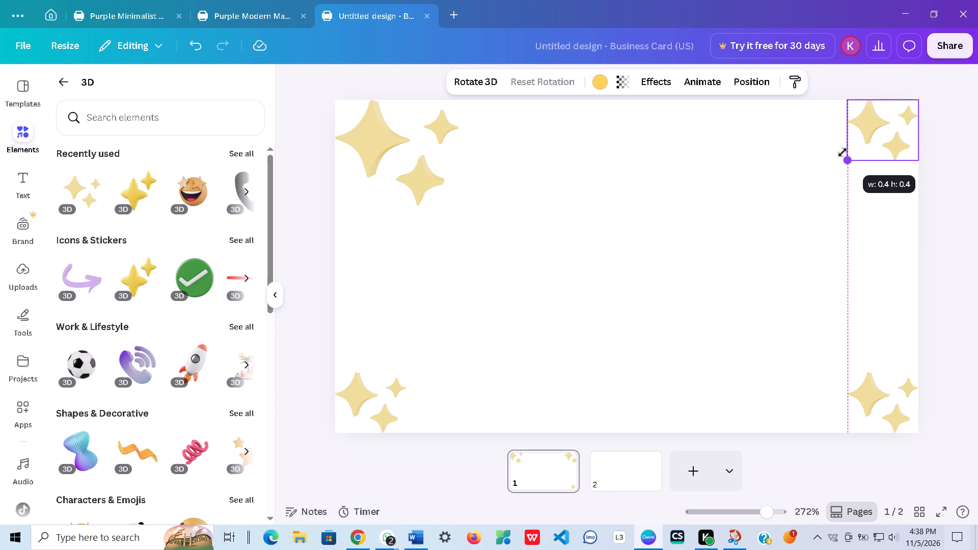
drag(843, 152, 840, 157)
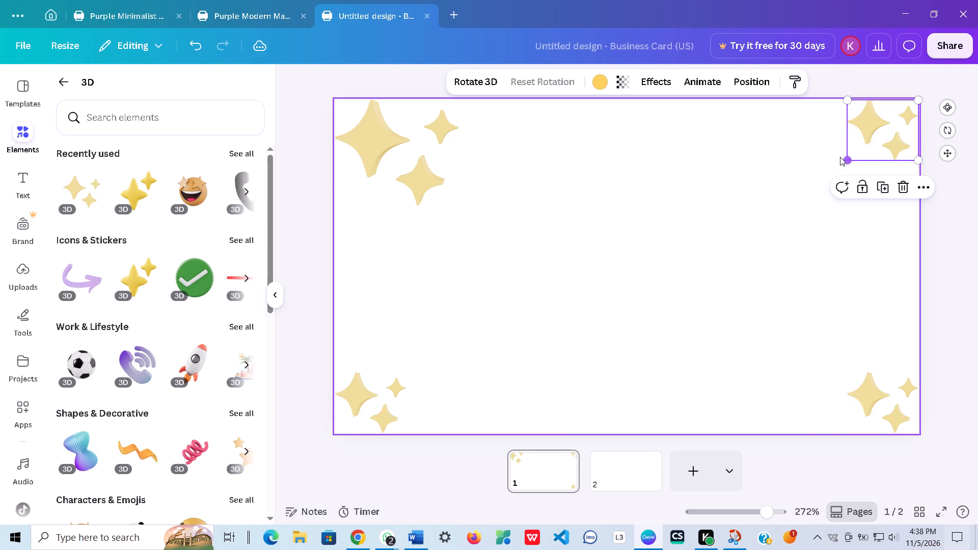
click(438, 165)
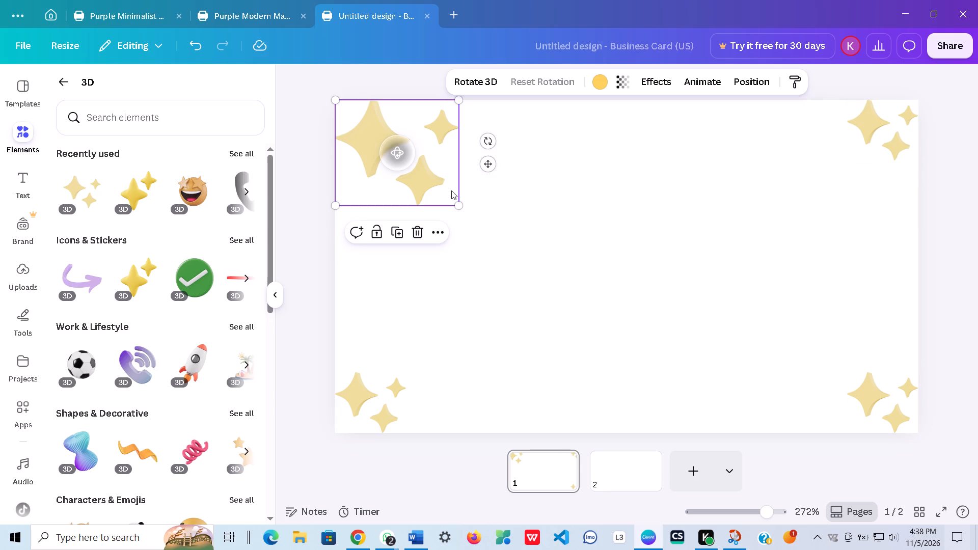
drag(457, 202, 449, 185)
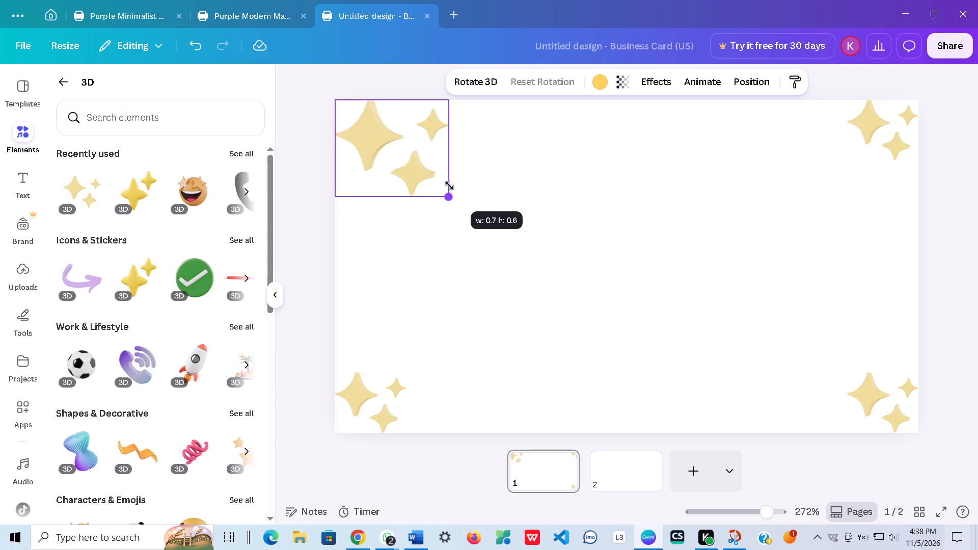
drag(449, 185, 424, 159)
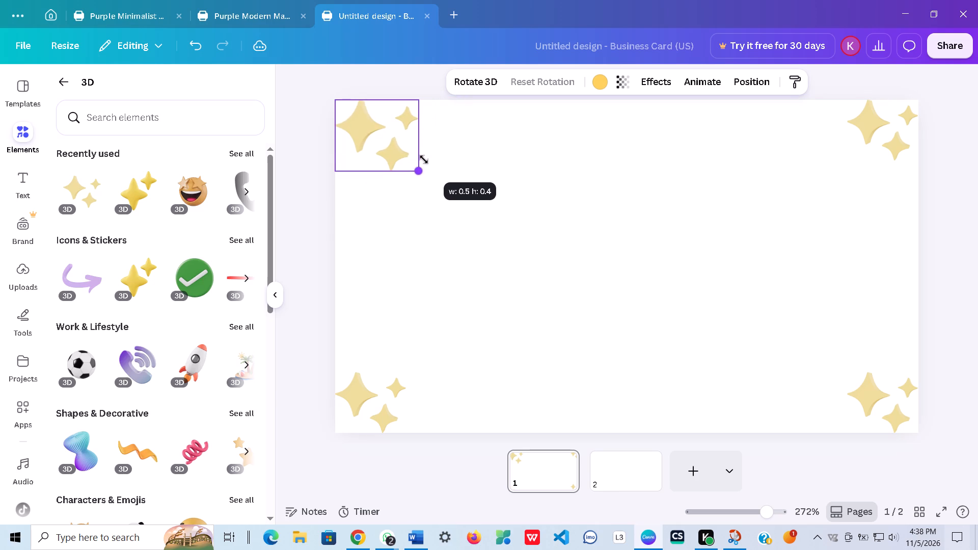
drag(424, 159, 413, 150)
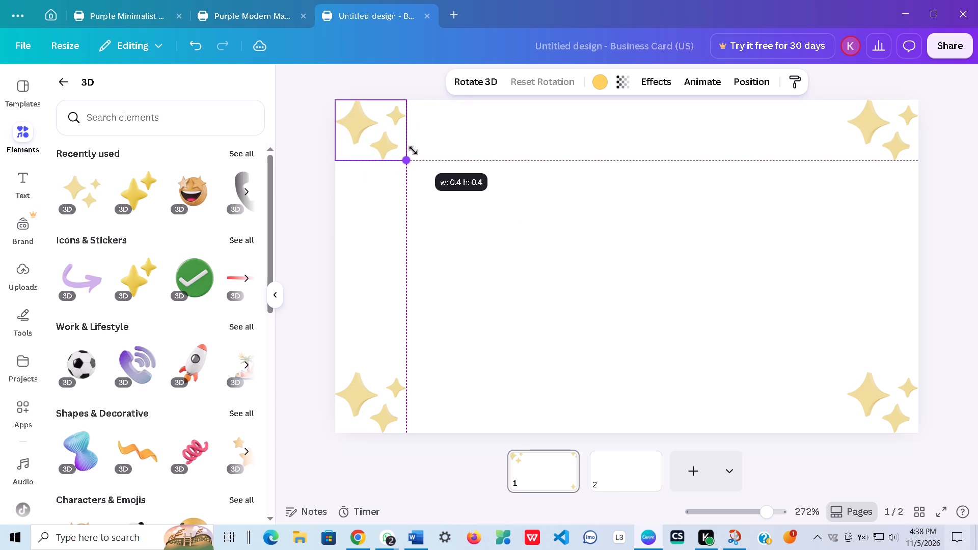
drag(413, 150, 413, 150)
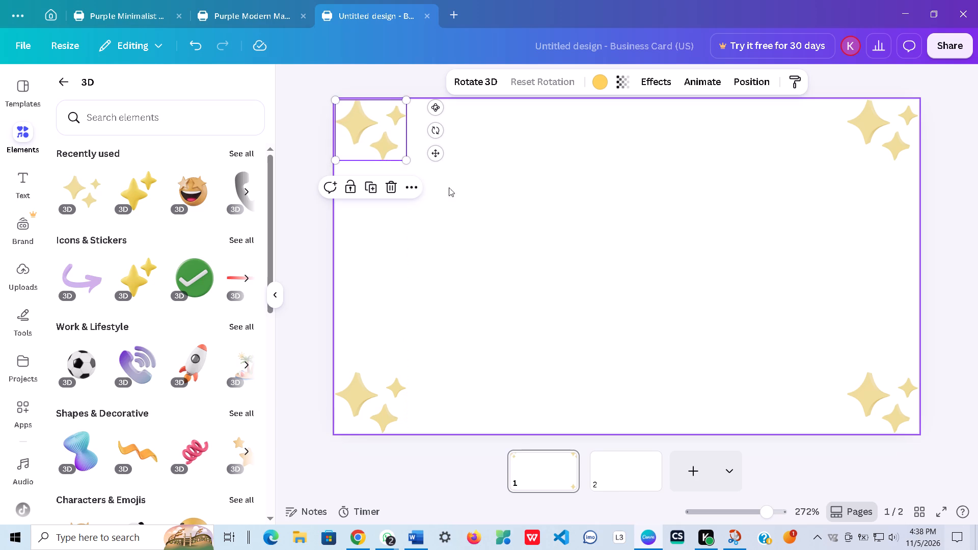
click(528, 249)
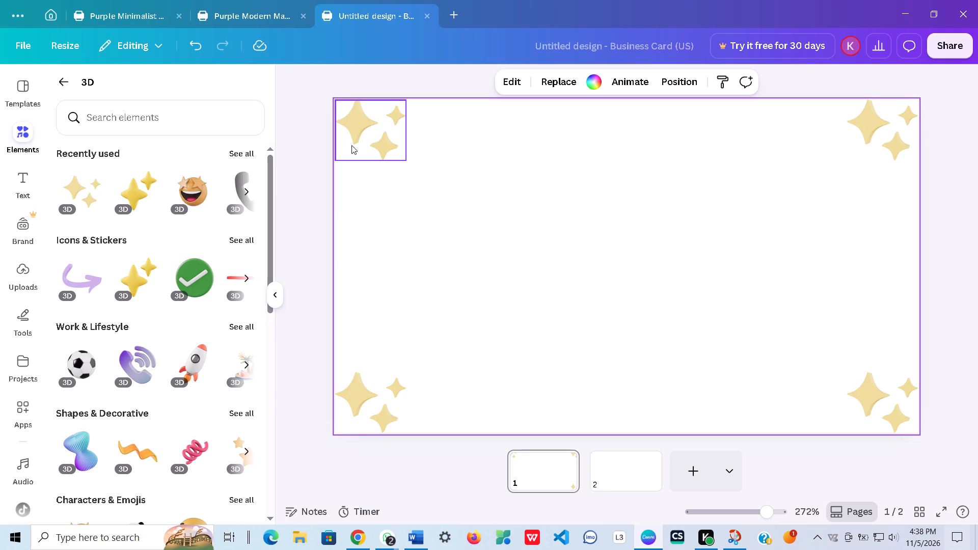
click(409, 274)
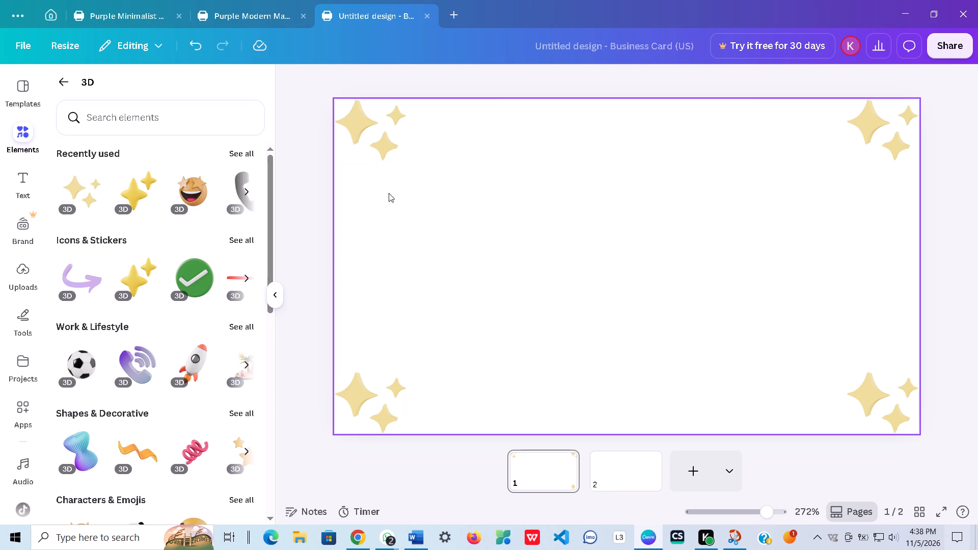
Rotate the star cluster in the card's top-left corner in 3D so its stars turn at an angle.
click(379, 142)
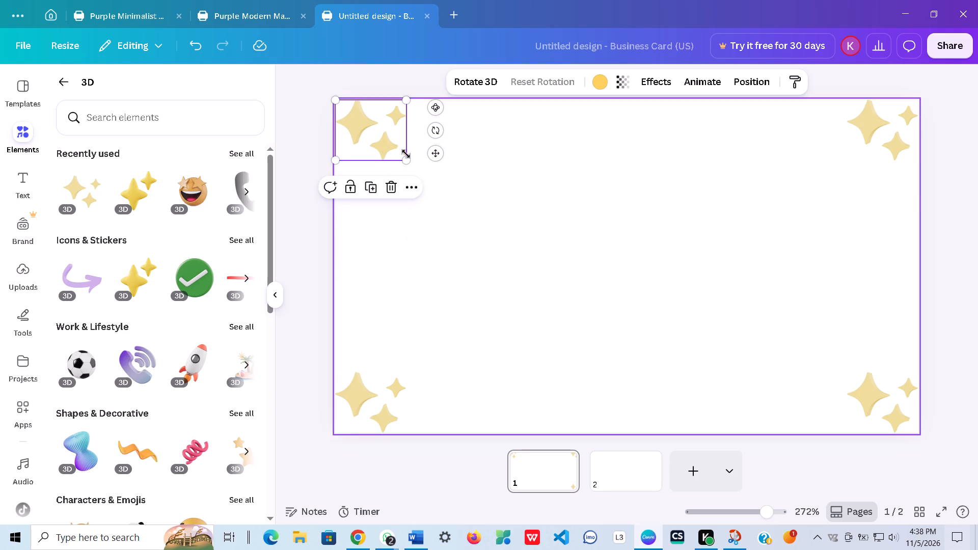
drag(434, 107, 434, 106)
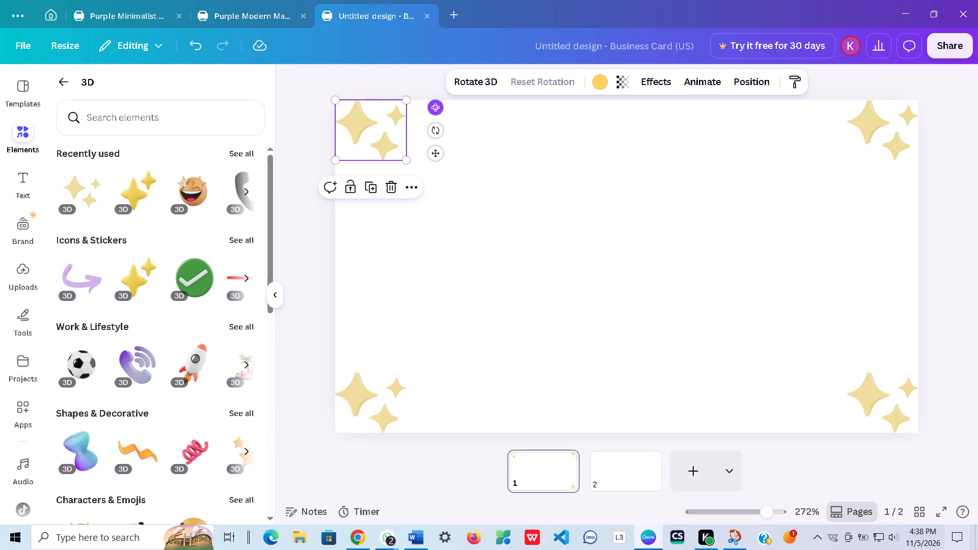
drag(434, 106, 424, 105)
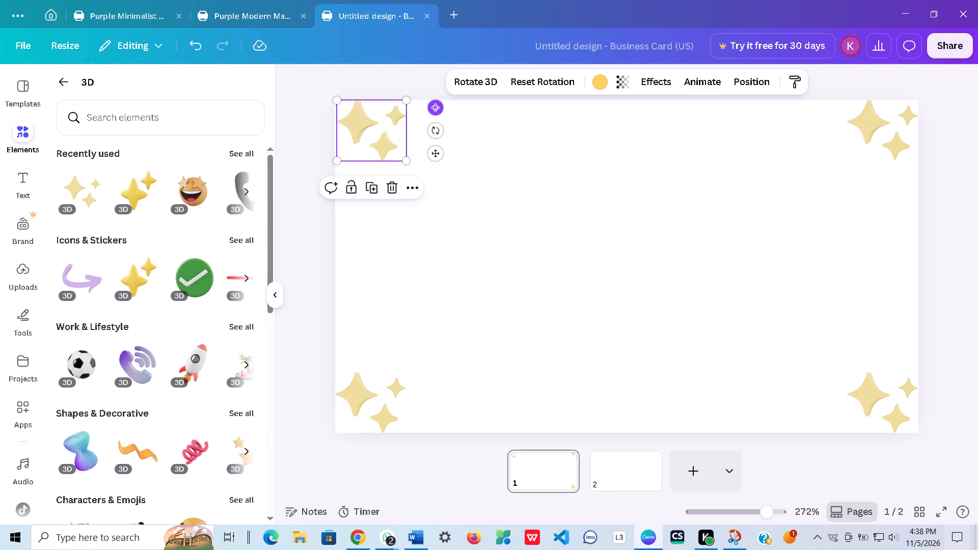
drag(439, 111, 479, 114)
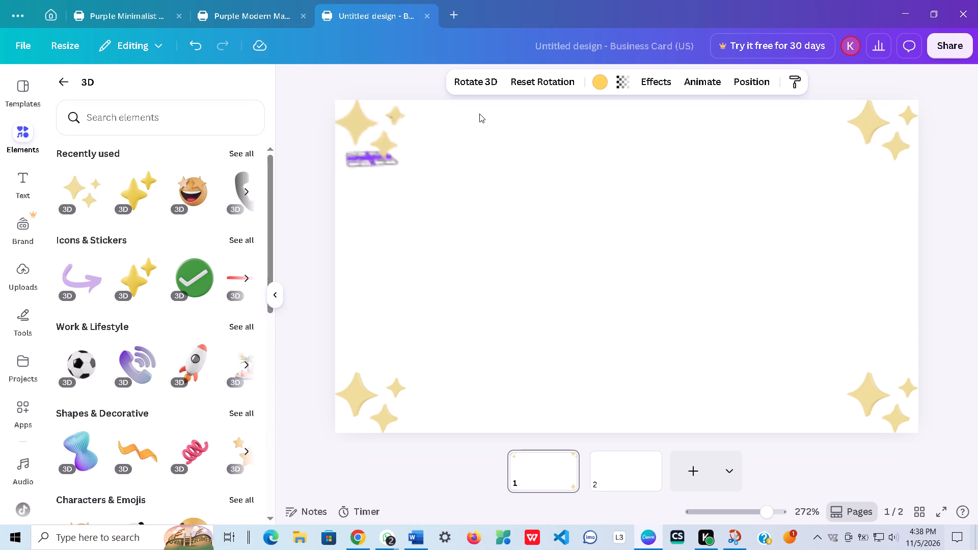
drag(479, 114, 496, 131)
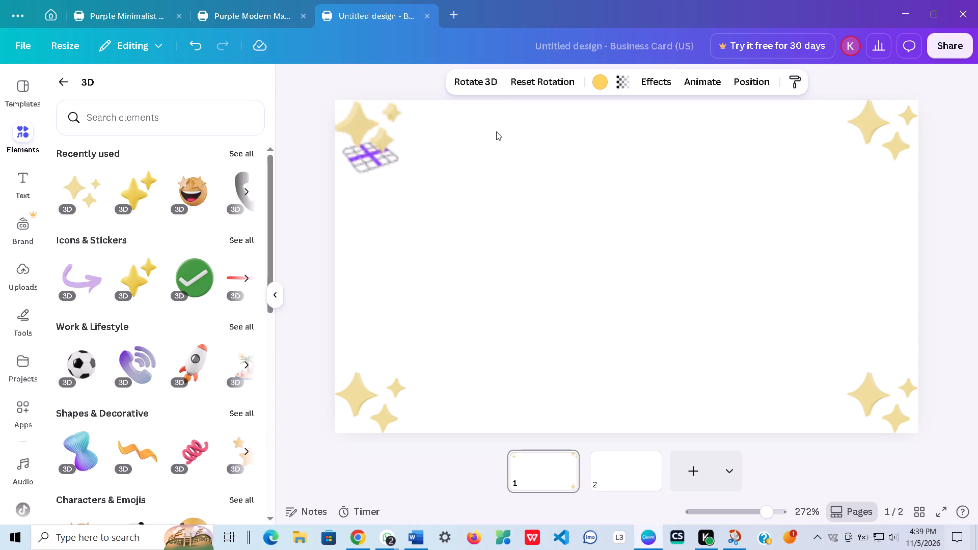
click(485, 195)
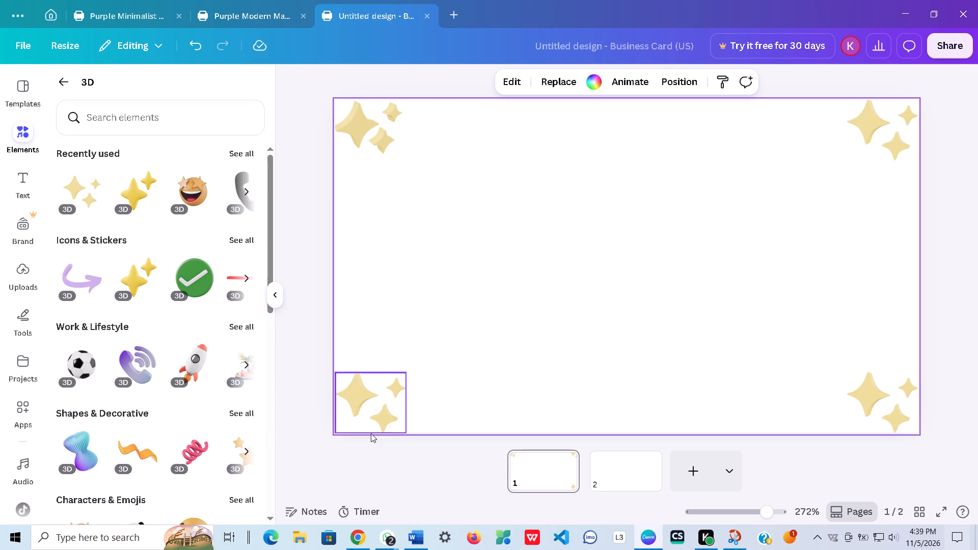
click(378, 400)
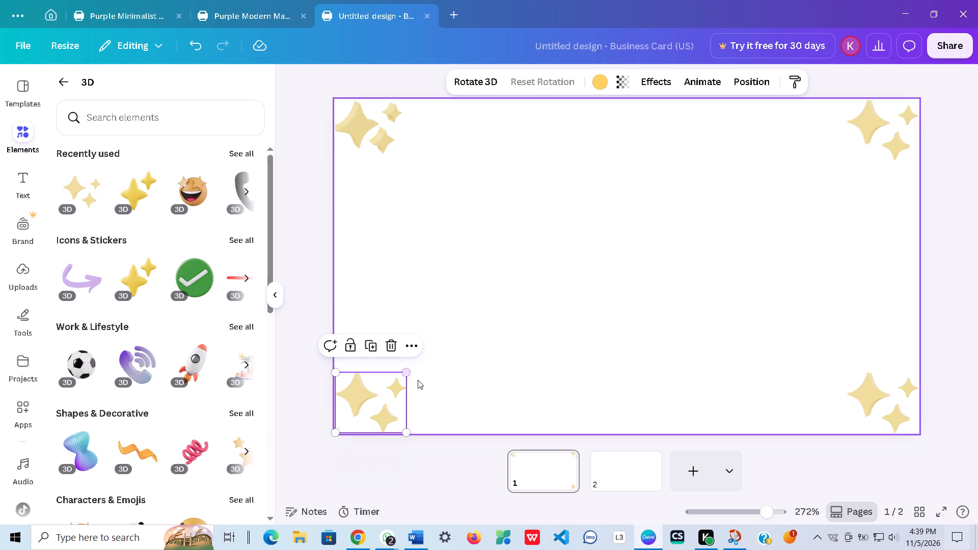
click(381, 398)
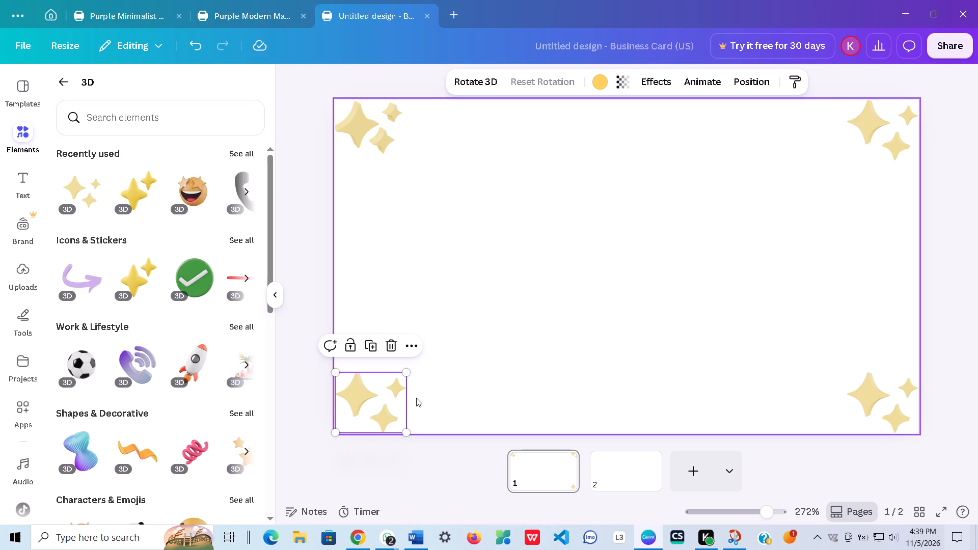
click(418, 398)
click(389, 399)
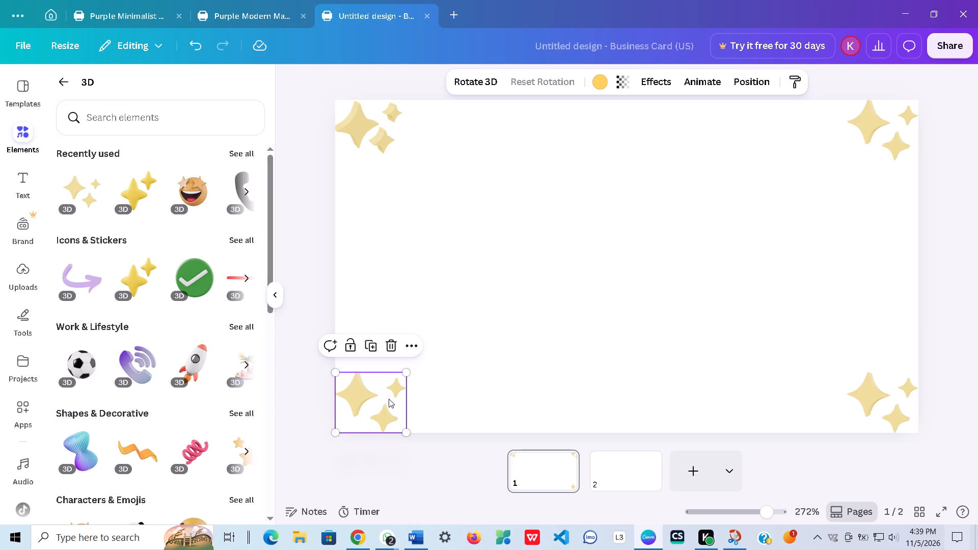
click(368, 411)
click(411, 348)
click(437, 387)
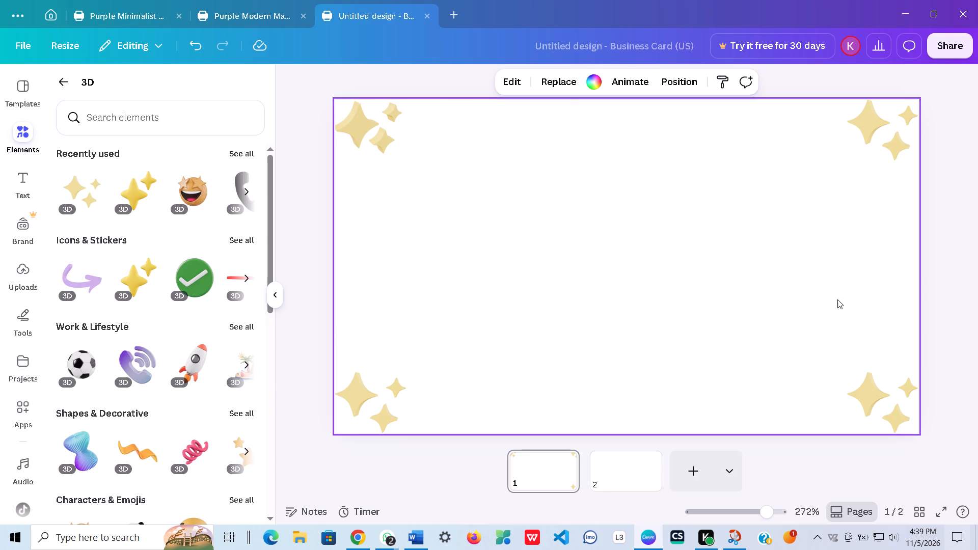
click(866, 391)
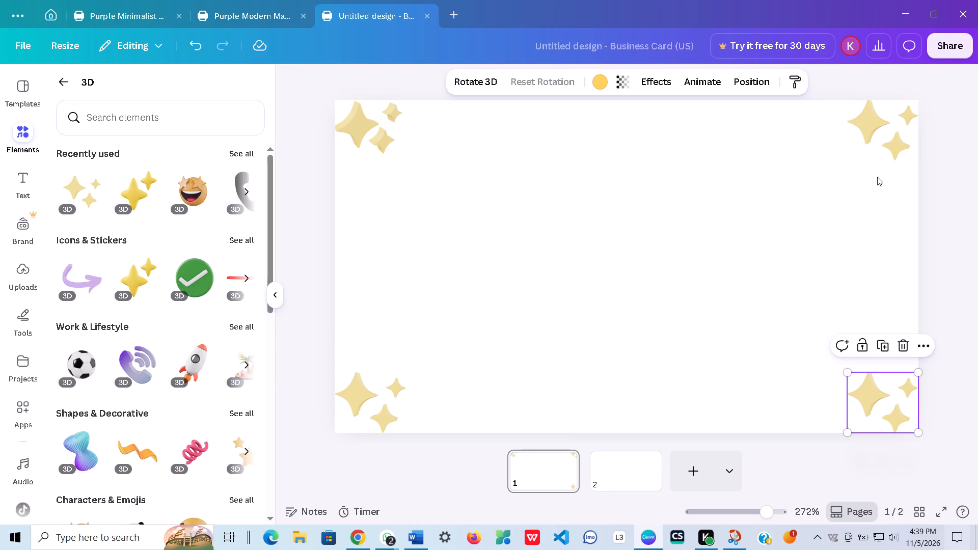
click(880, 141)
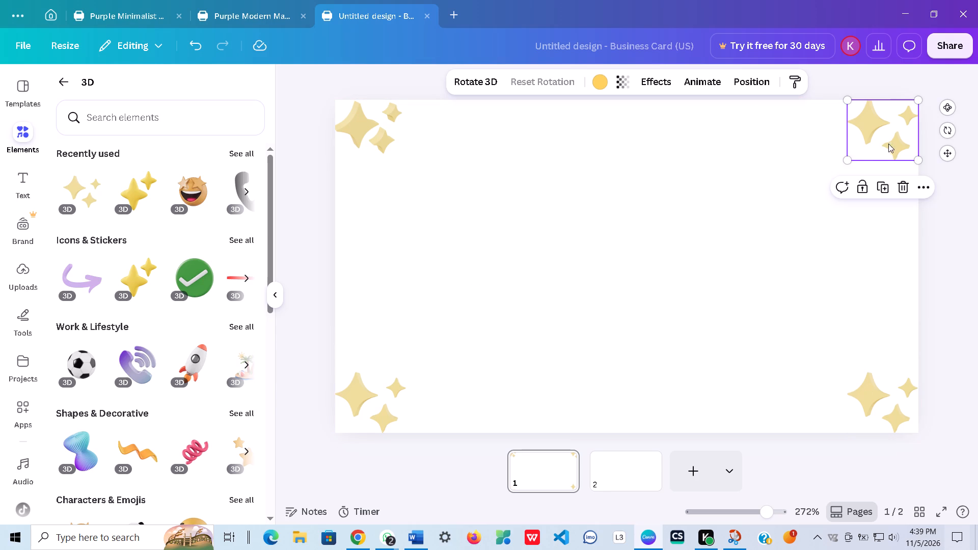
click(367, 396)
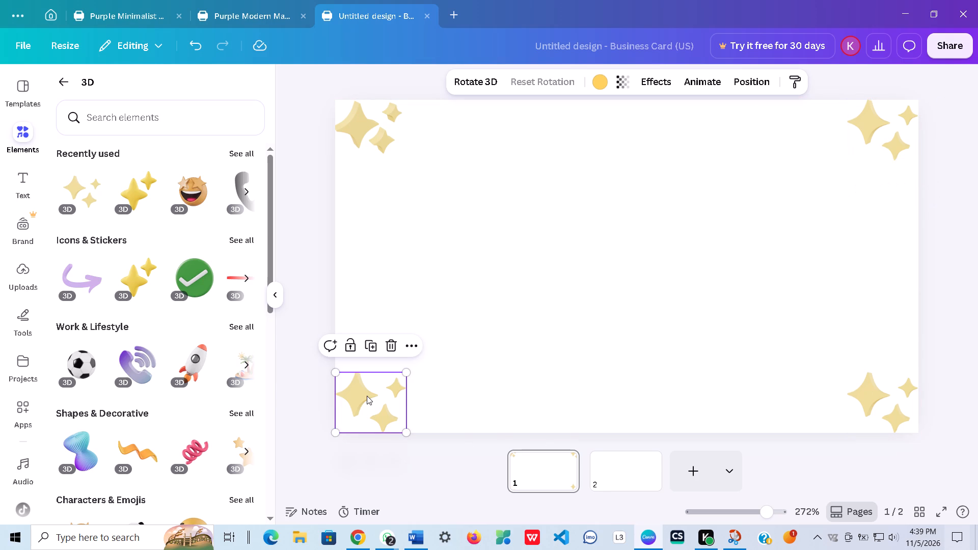
Collapse the elements library and rotate the star cluster in the card's top-right corner in 3D so its stars turn sideways.
click(272, 294)
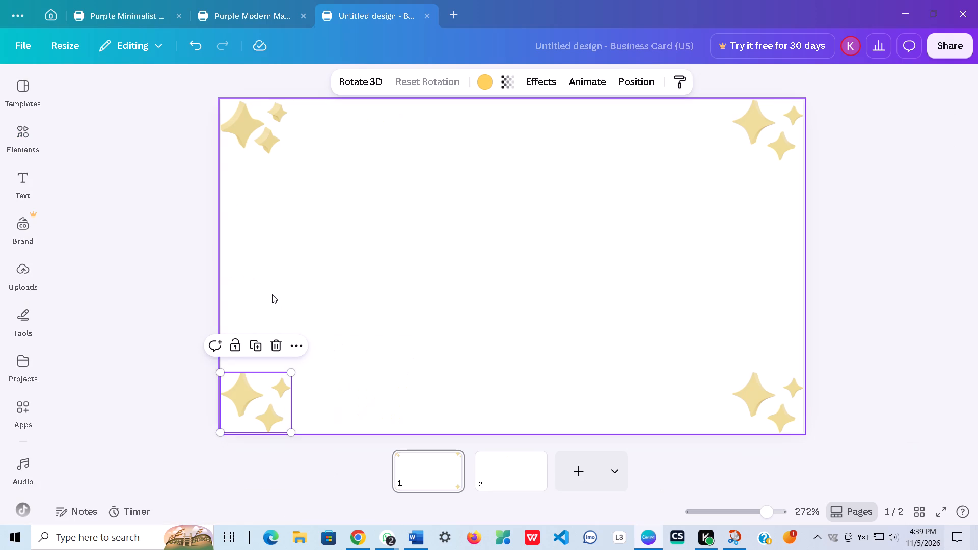
click(769, 117)
drag(834, 108, 824, 118)
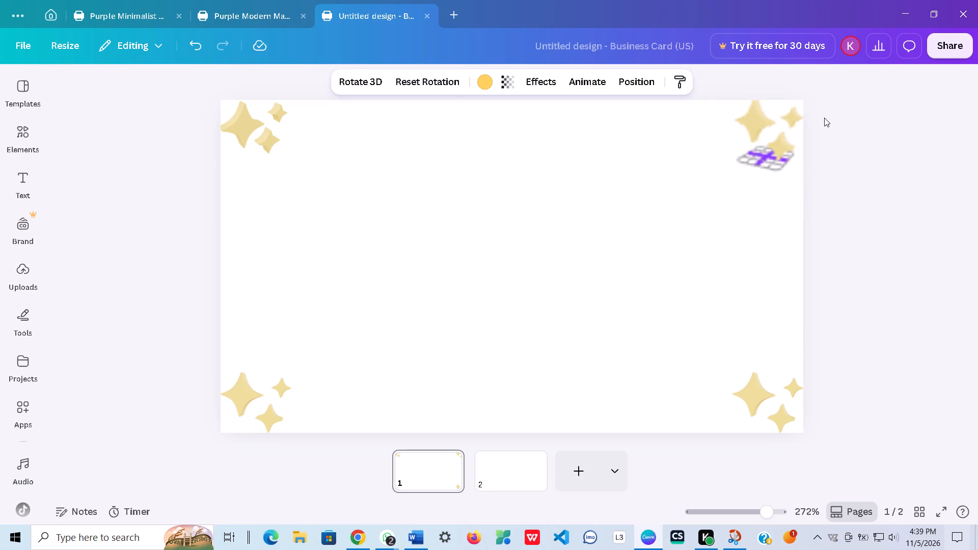
drag(824, 118, 843, 106)
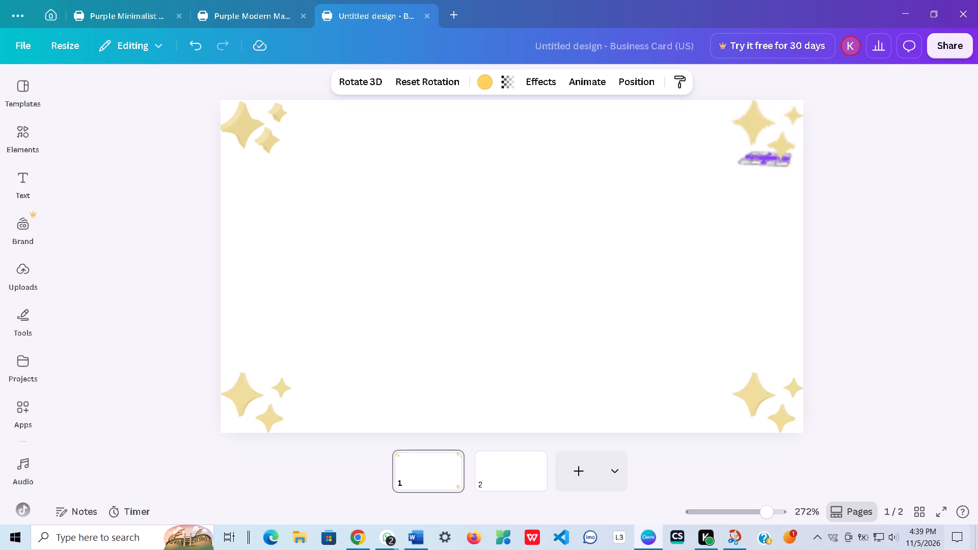
drag(843, 106, 876, 108)
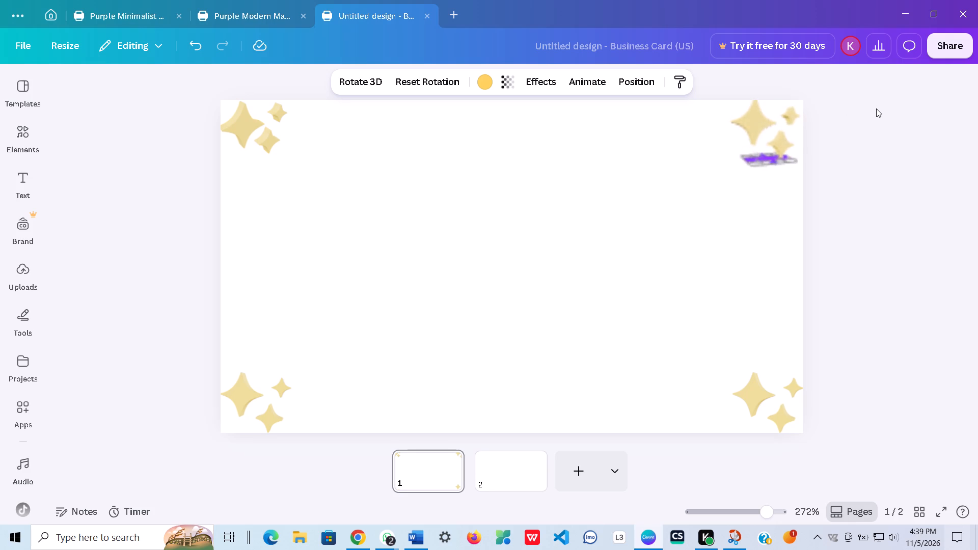
drag(876, 108, 887, 113)
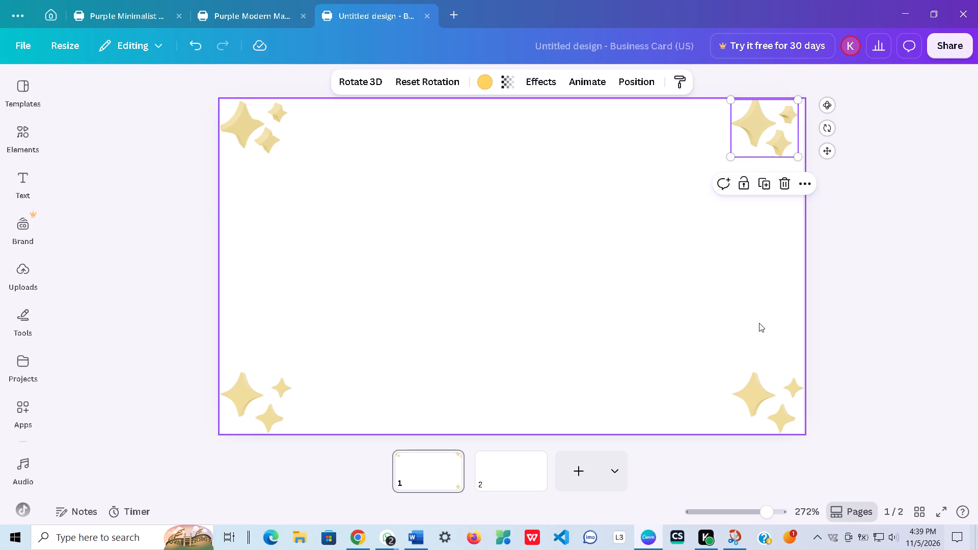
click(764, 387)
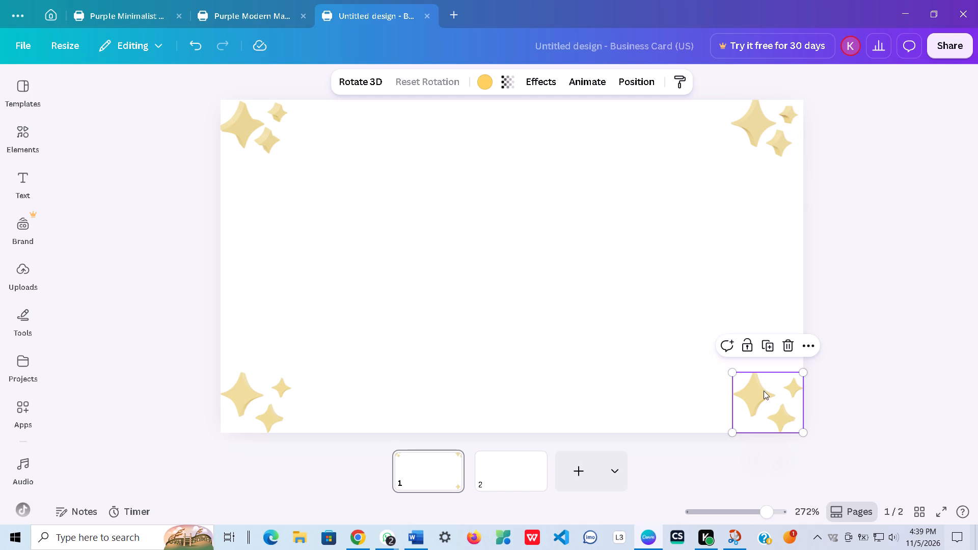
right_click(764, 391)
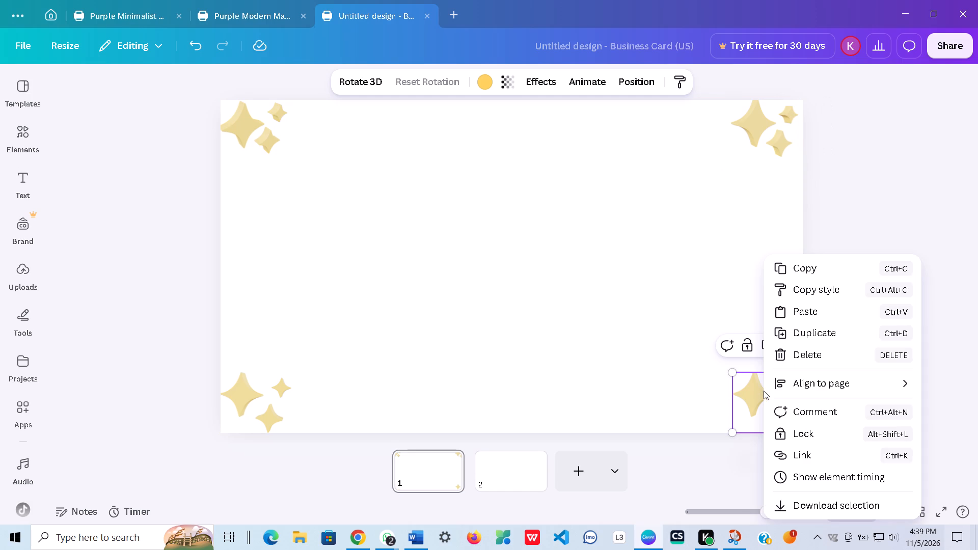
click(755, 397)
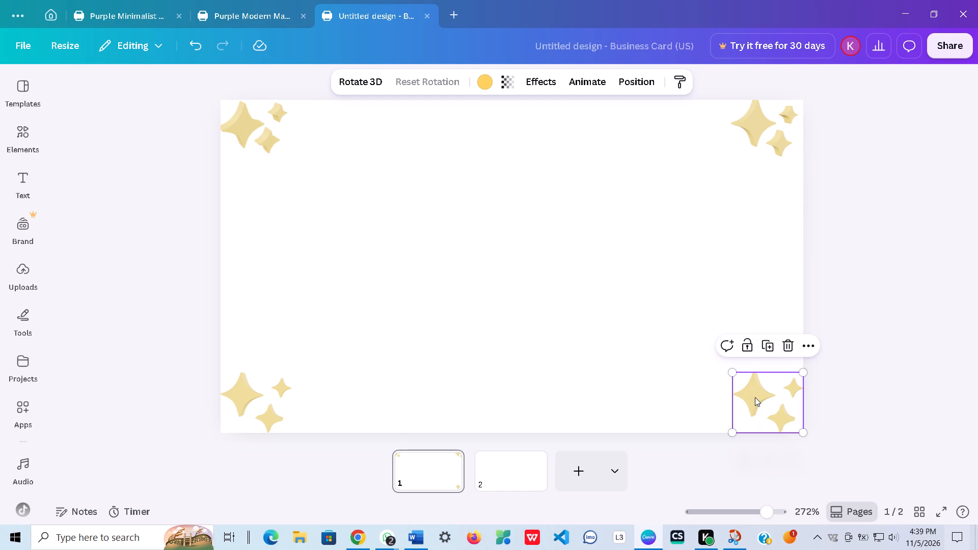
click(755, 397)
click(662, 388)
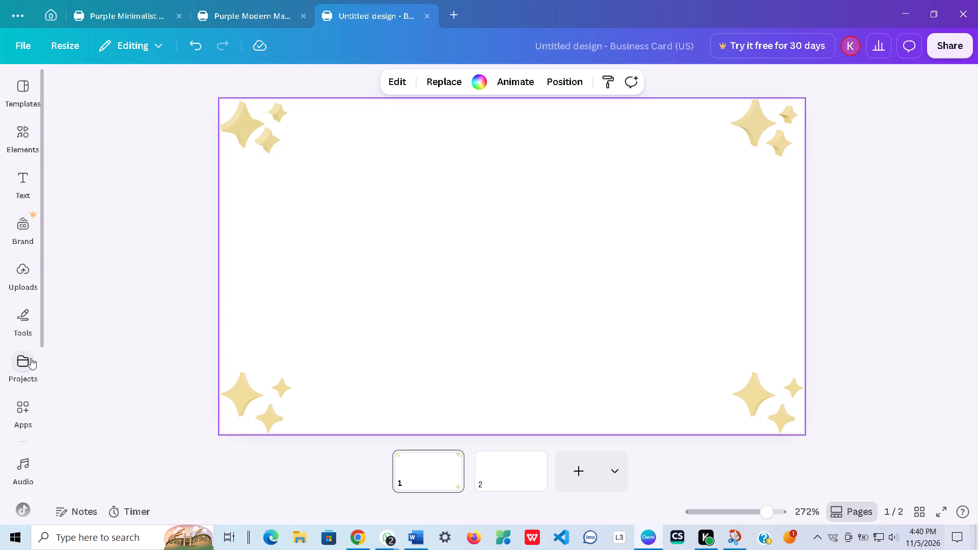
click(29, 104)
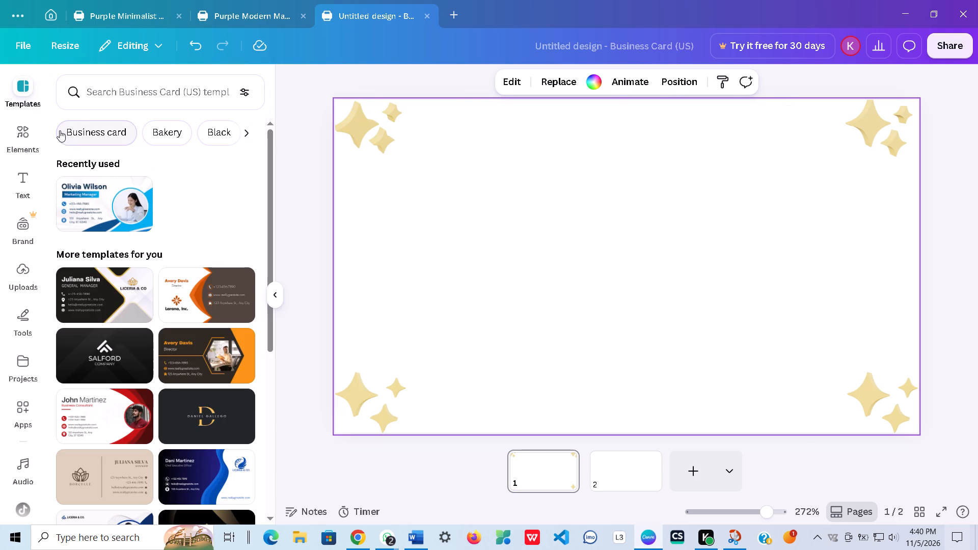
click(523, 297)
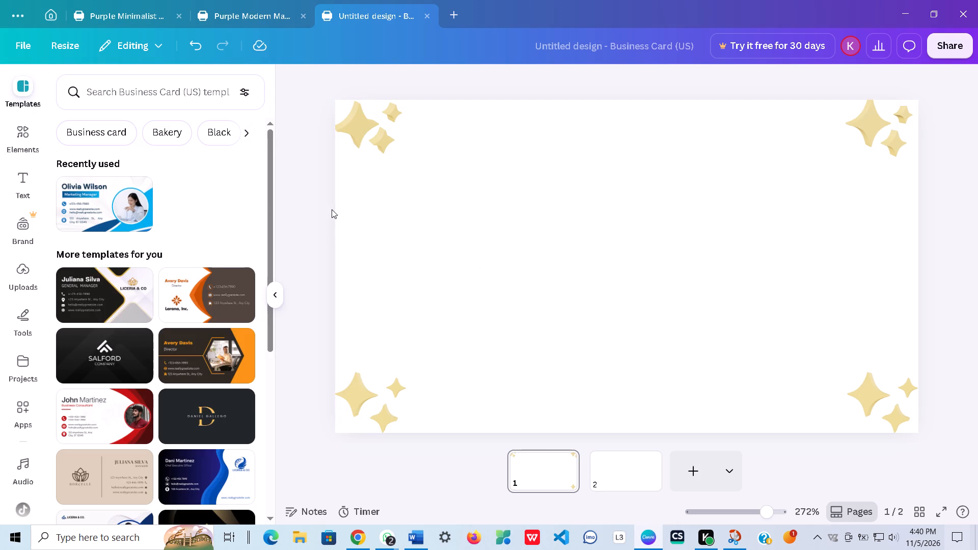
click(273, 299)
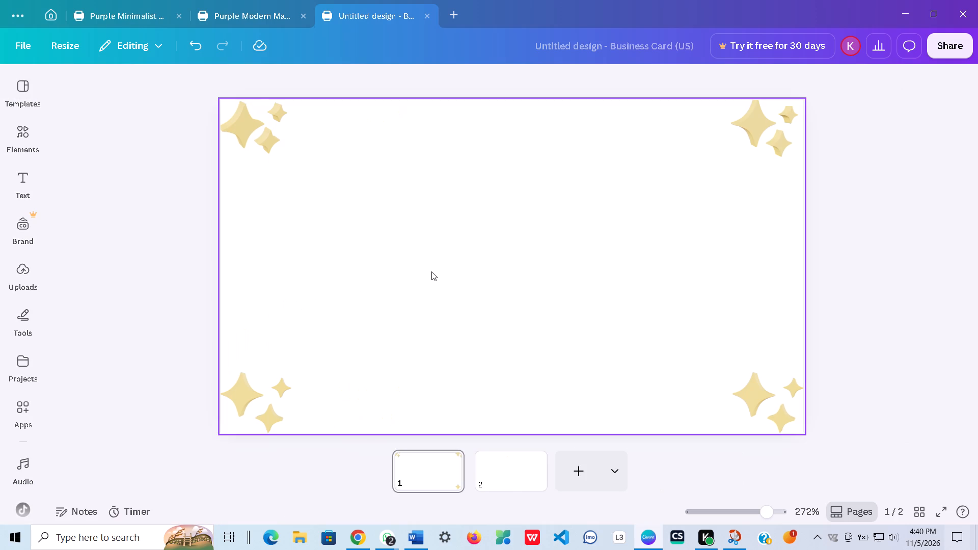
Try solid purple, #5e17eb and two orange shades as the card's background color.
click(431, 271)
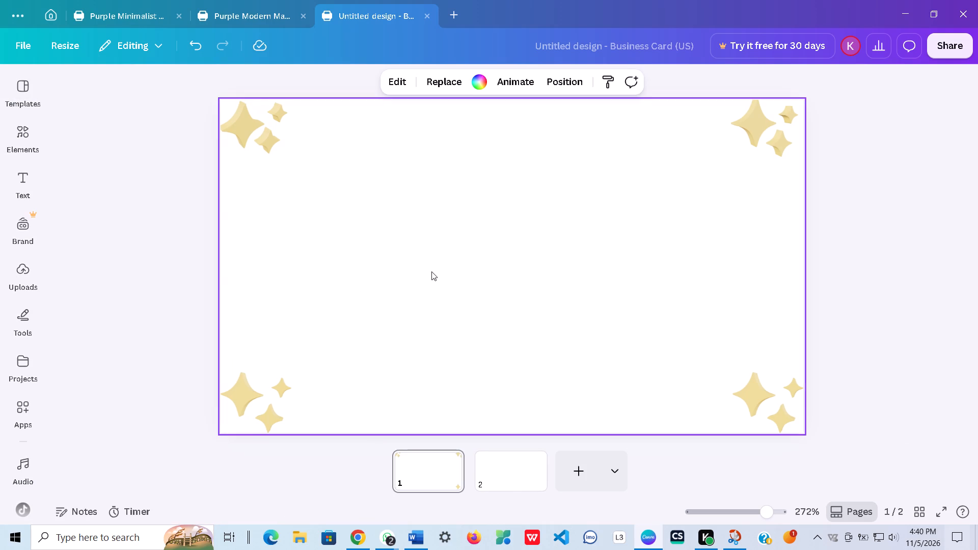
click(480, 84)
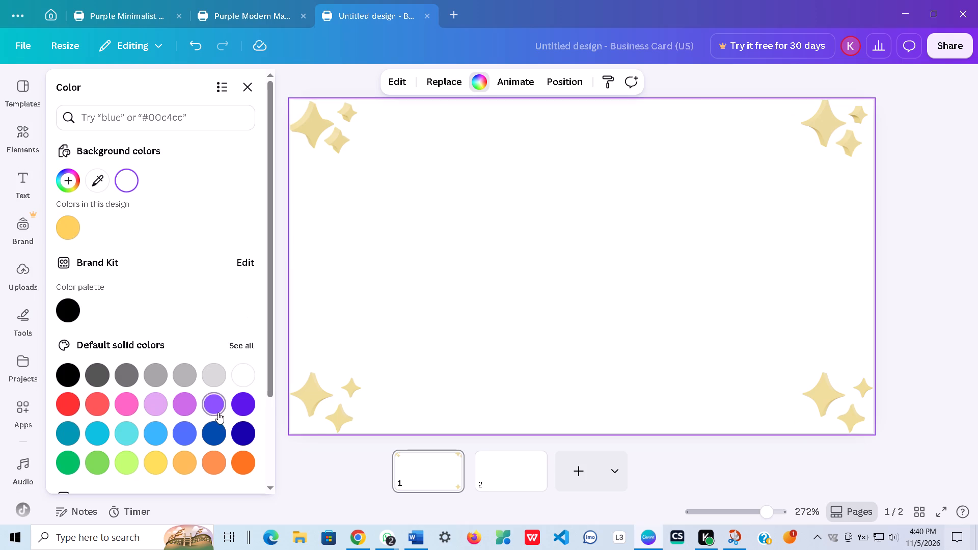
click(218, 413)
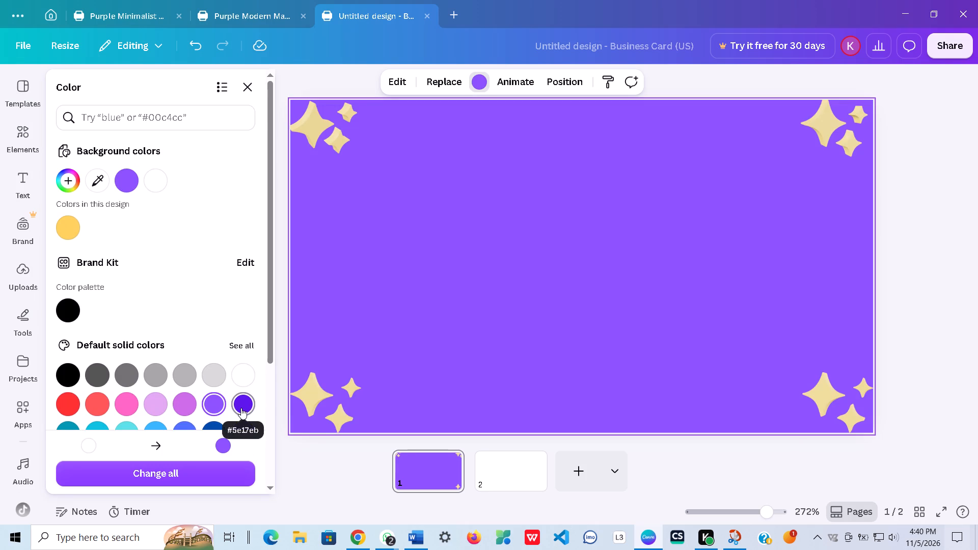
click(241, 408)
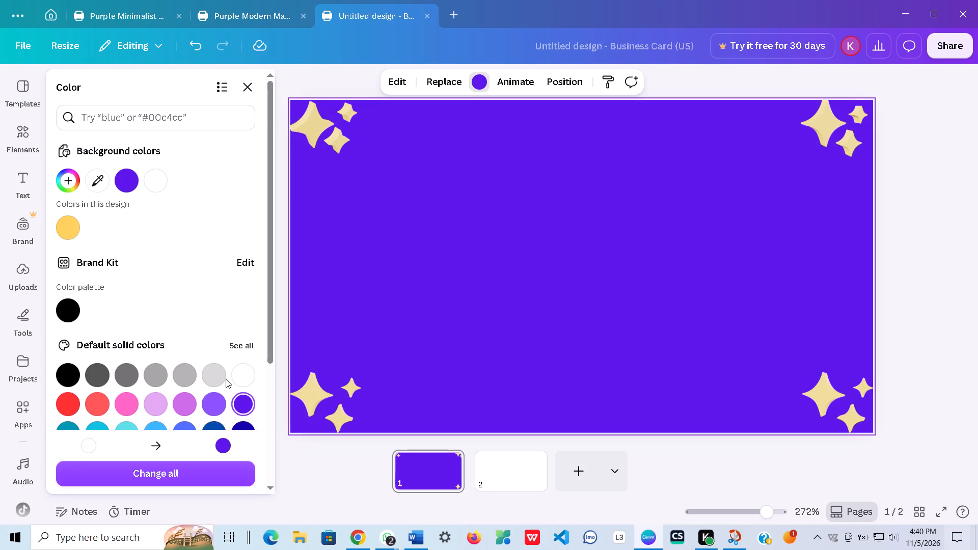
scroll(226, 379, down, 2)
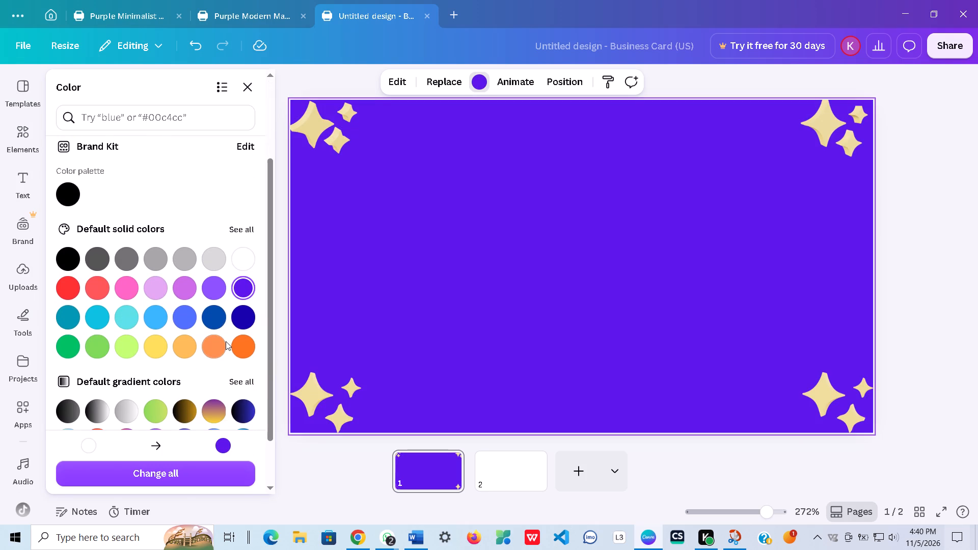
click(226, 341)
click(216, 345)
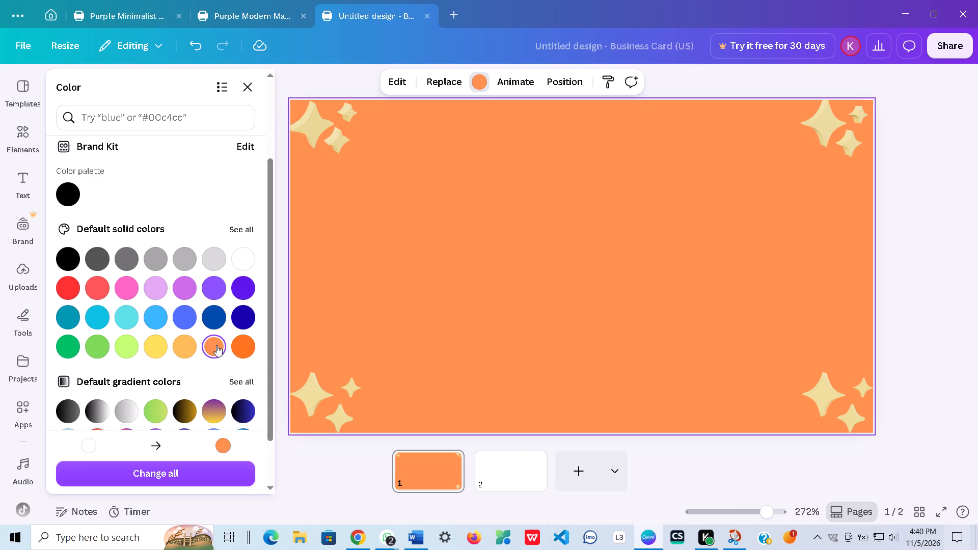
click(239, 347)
Try several default gradients on the card background and settle on the 90° linear gradient from #004aad to #cb6ce6.
scroll(239, 347, down, 1)
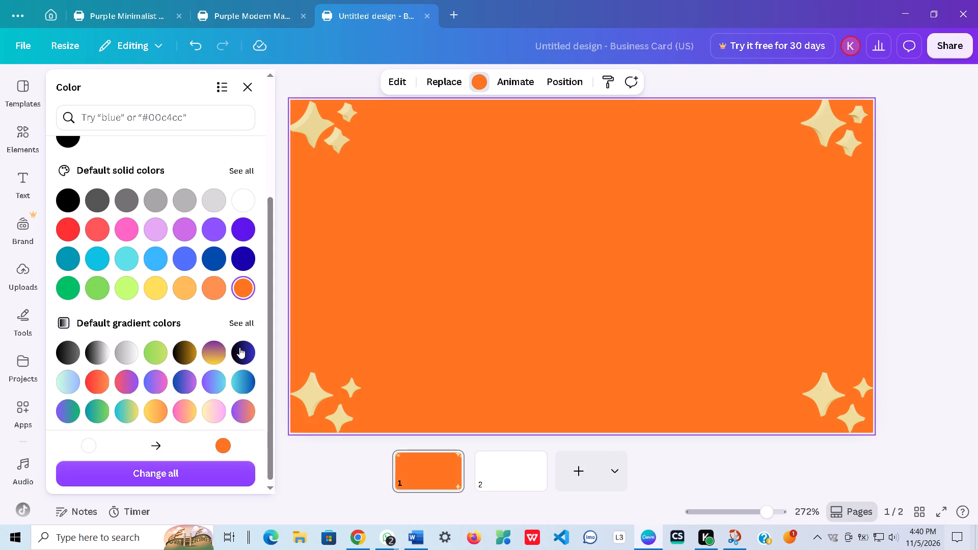
scroll(239, 347, down, 1)
click(235, 371)
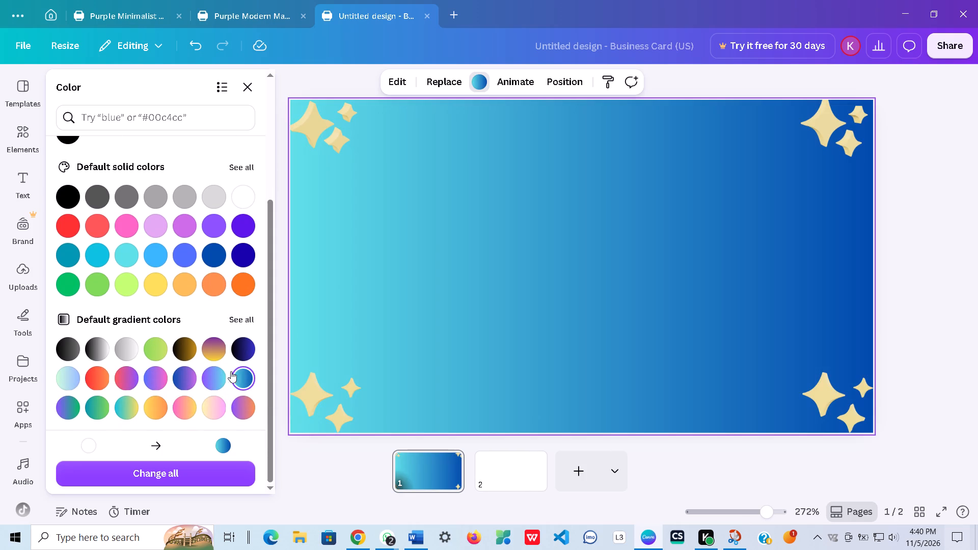
click(216, 374)
scroll(216, 374, down, 1)
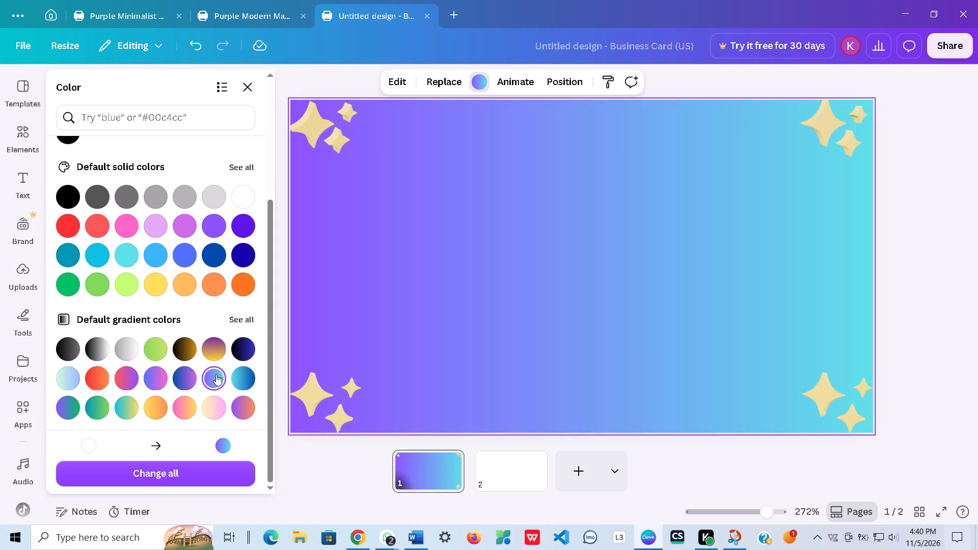
scroll(216, 374, down, 2)
click(158, 373)
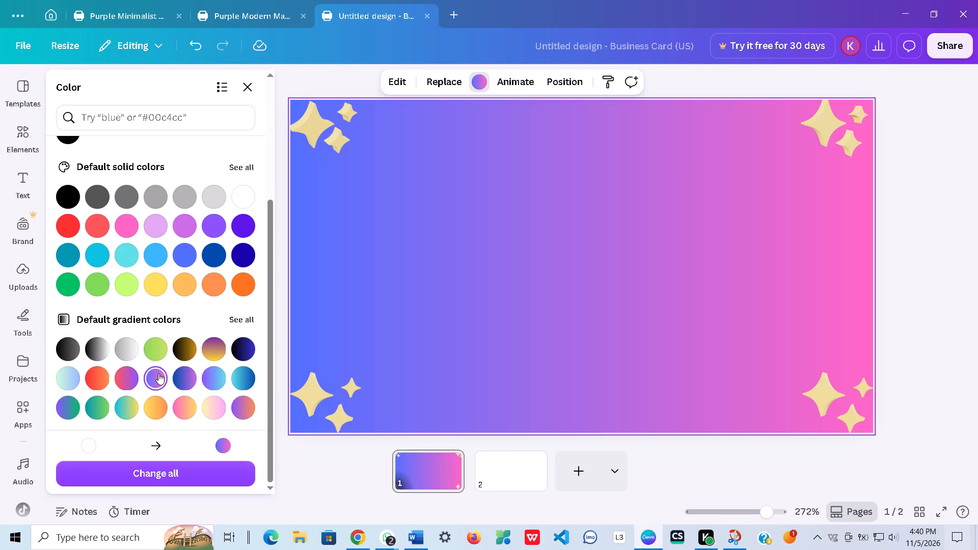
click(186, 379)
click(411, 299)
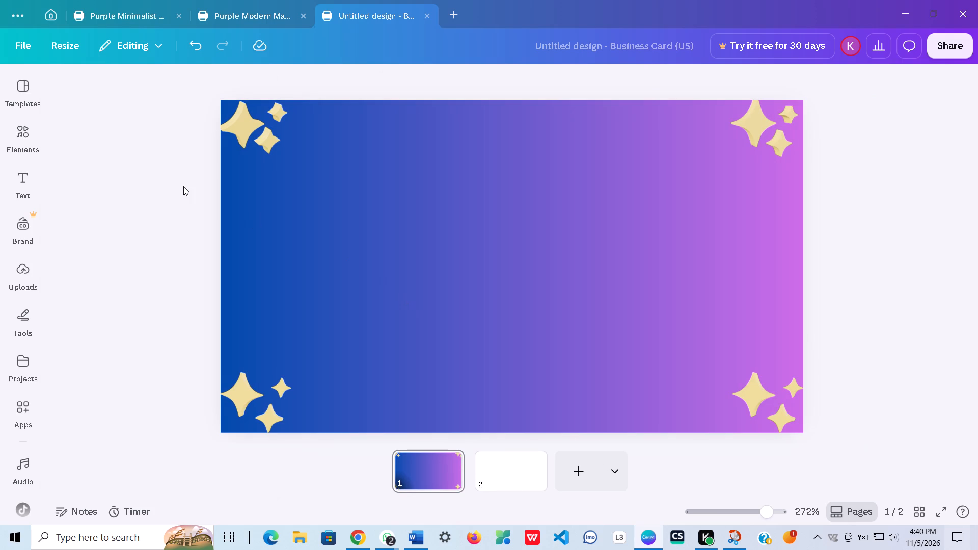
Browse the business card templates and the 3D element categories for something to use on the card.
click(24, 93)
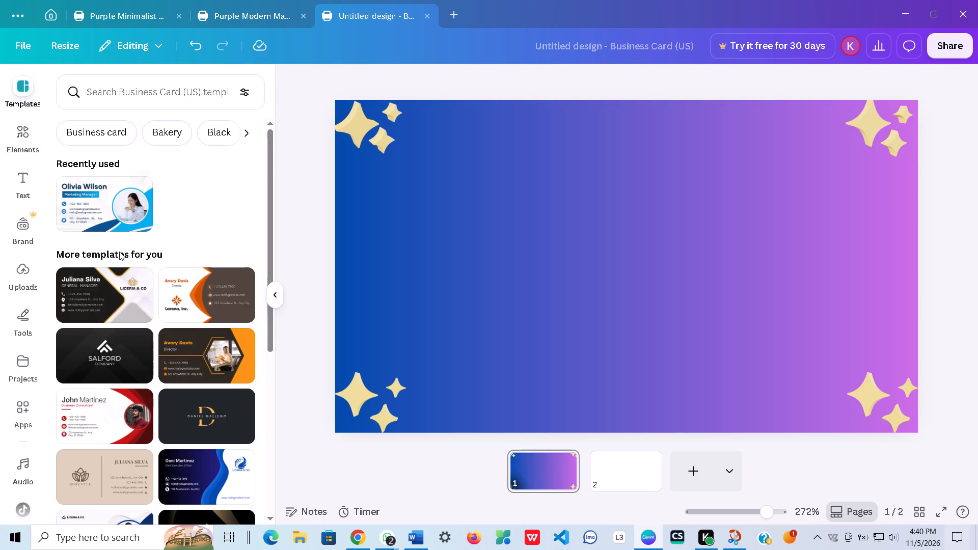
scroll(119, 252, down, 8)
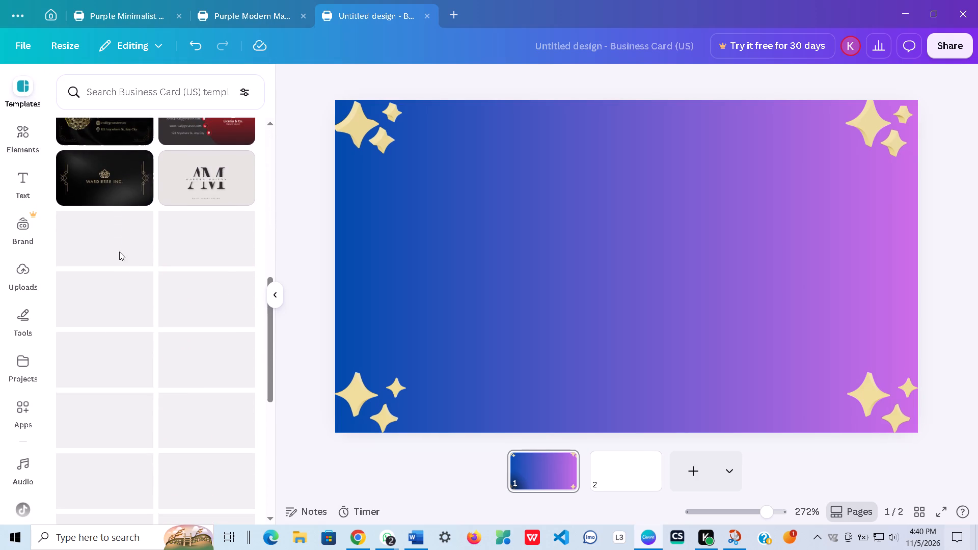
scroll(119, 252, down, 5)
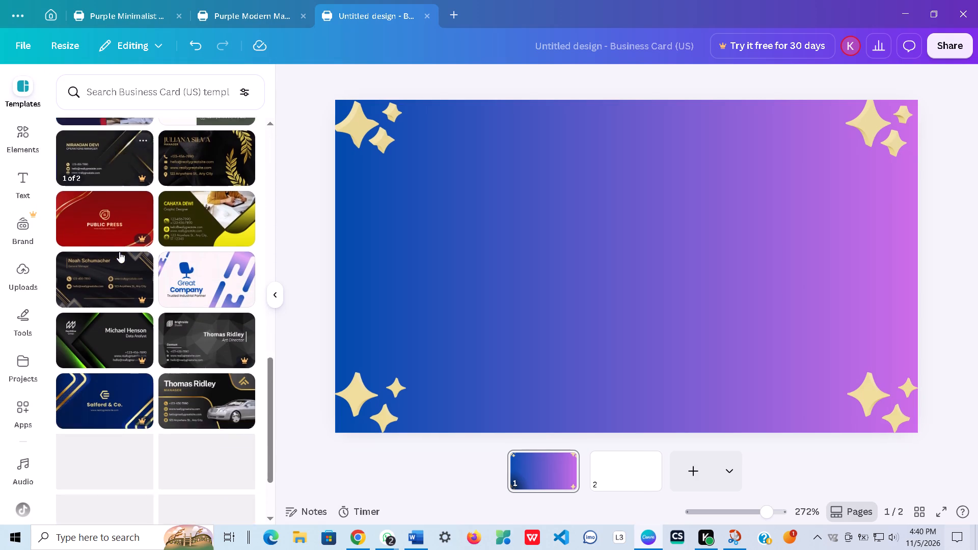
scroll(119, 252, down, 4)
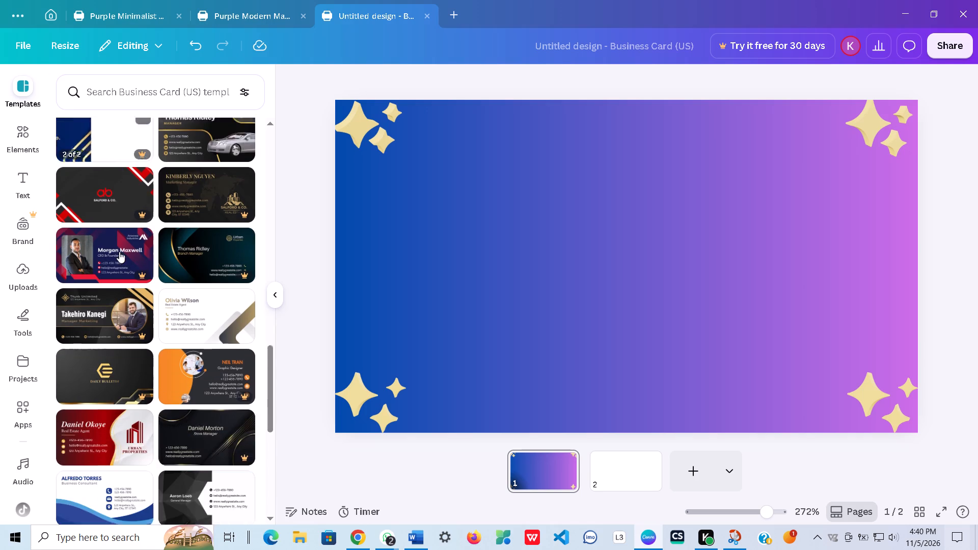
scroll(119, 252, down, 6)
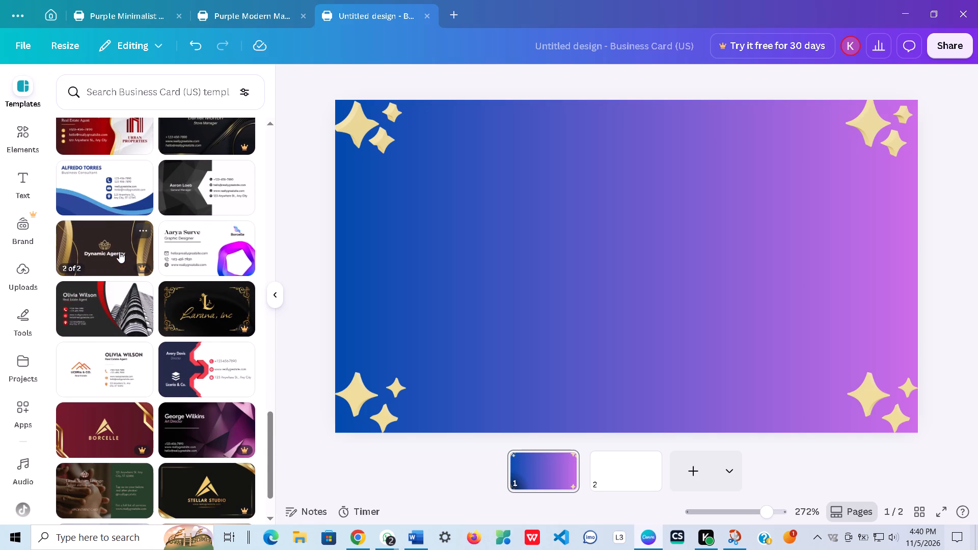
scroll(123, 233, down, 1)
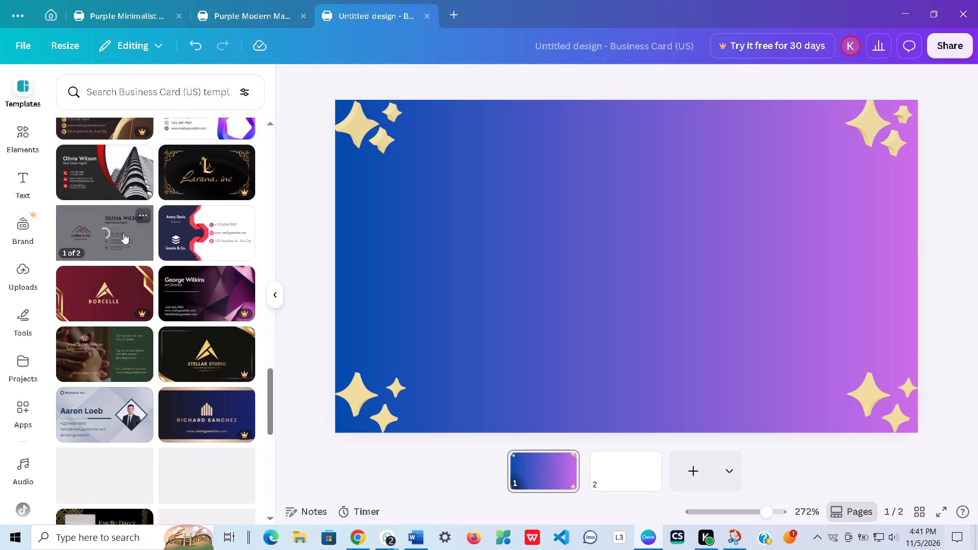
scroll(123, 233, down, 2)
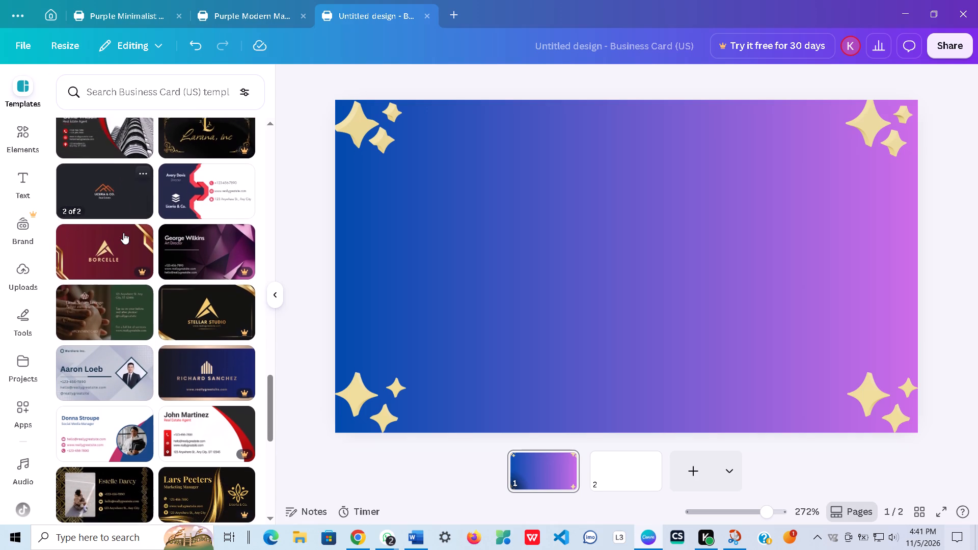
scroll(123, 233, down, 1)
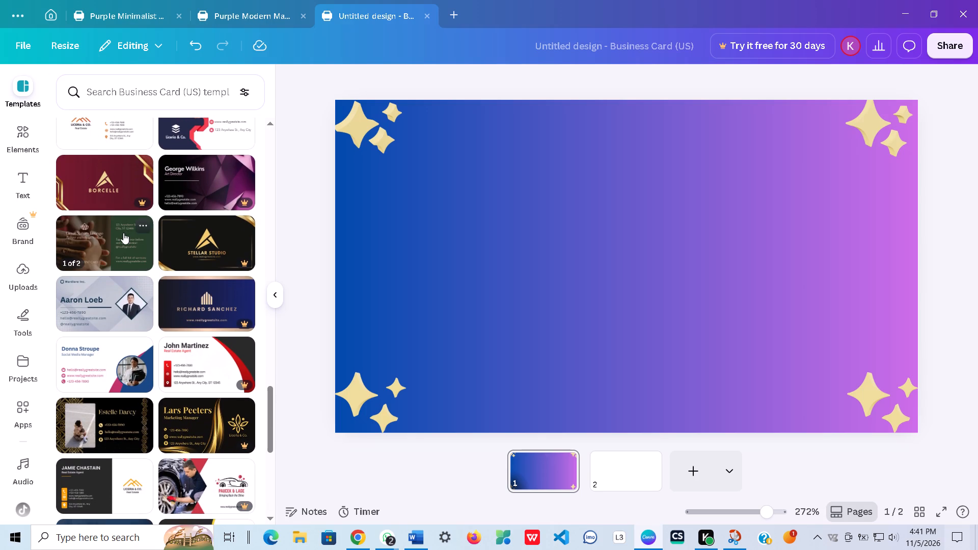
scroll(123, 233, down, 2)
scroll(123, 233, up, 2)
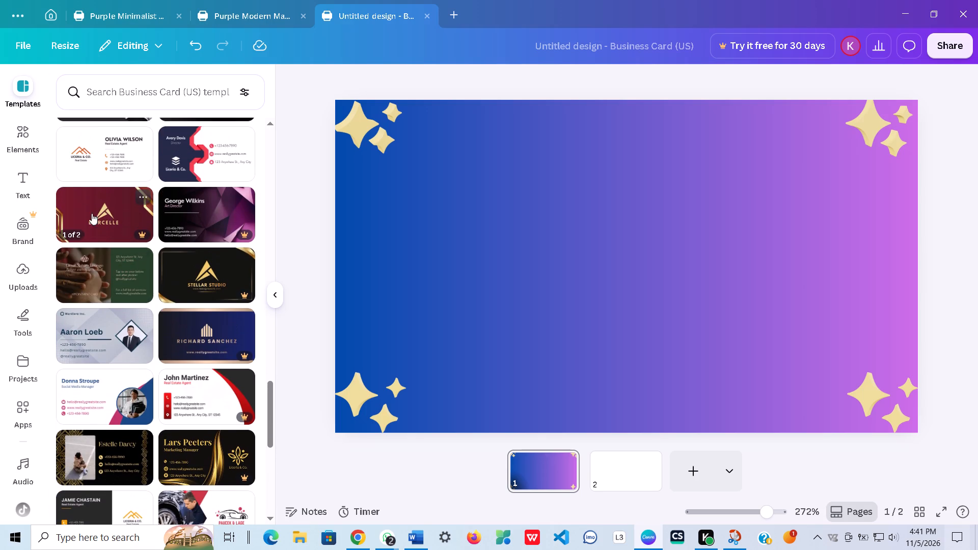
click(25, 154)
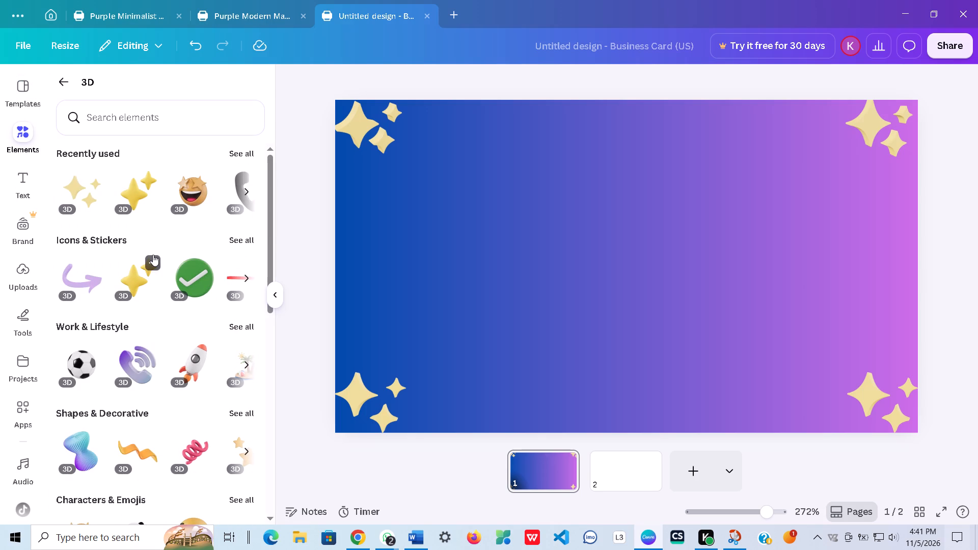
scroll(153, 353, down, 4)
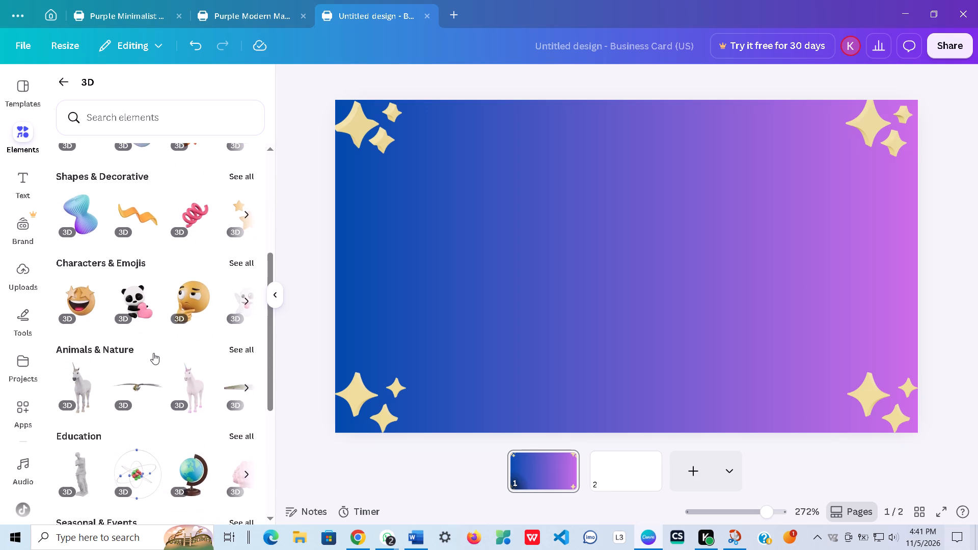
scroll(153, 353, down, 5)
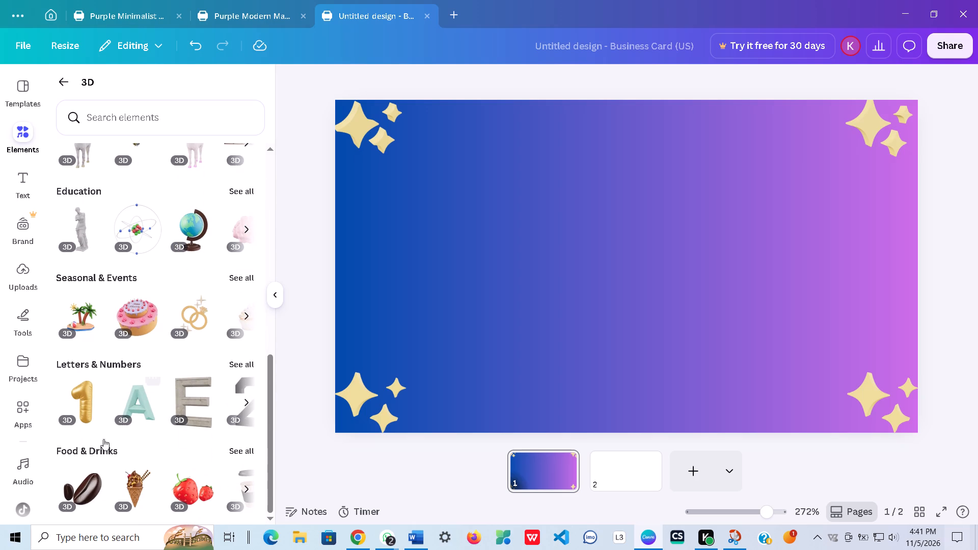
Browse the full set of basic shapes for one to add to the card.
click(22, 318)
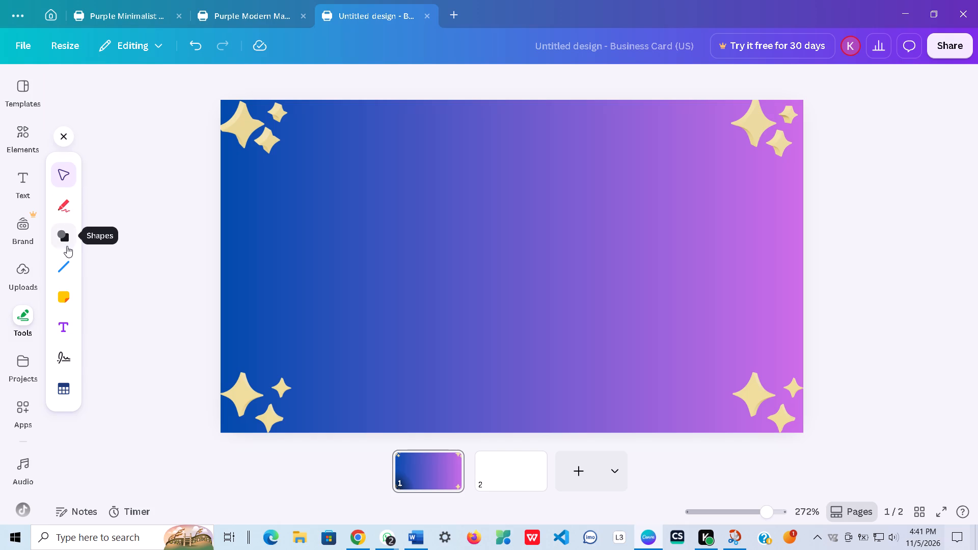
click(63, 233)
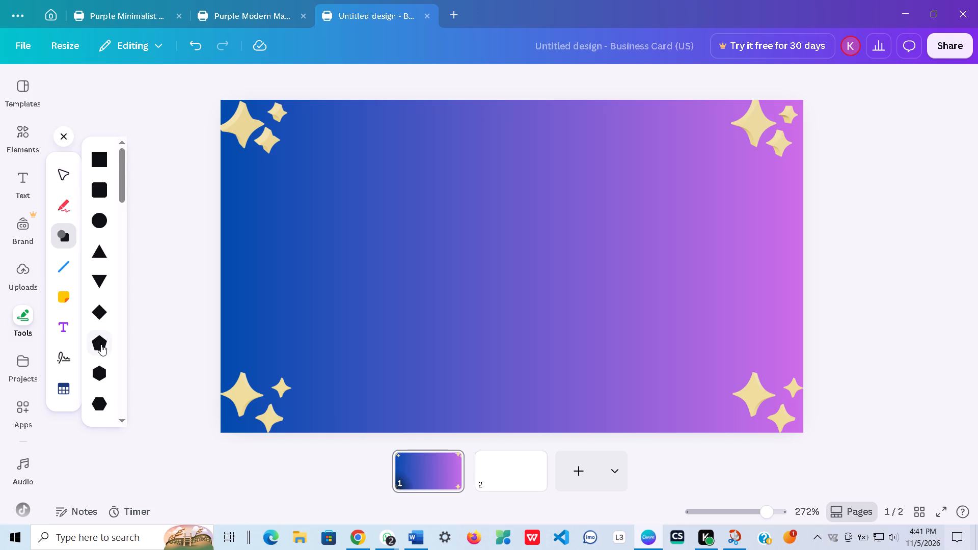
scroll(101, 344, down, 6)
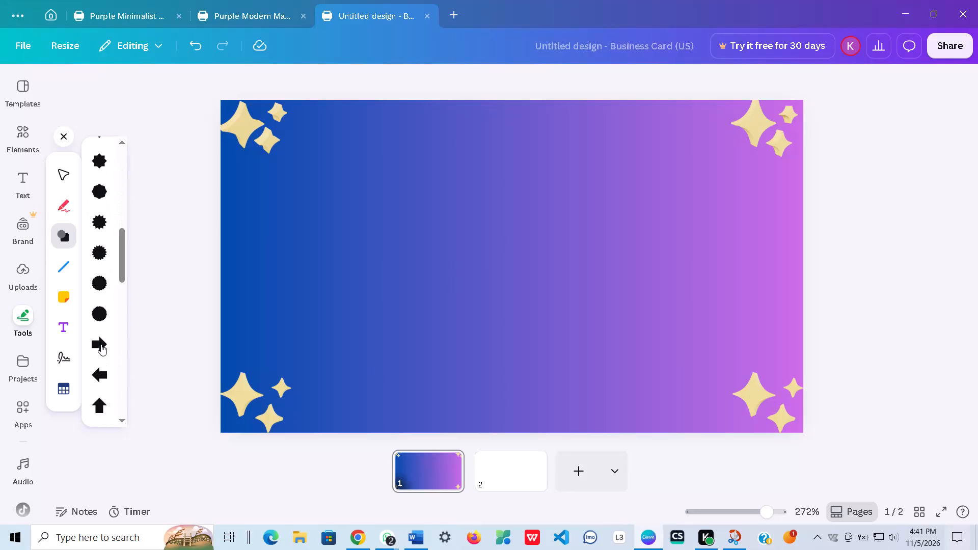
scroll(101, 344, down, 7)
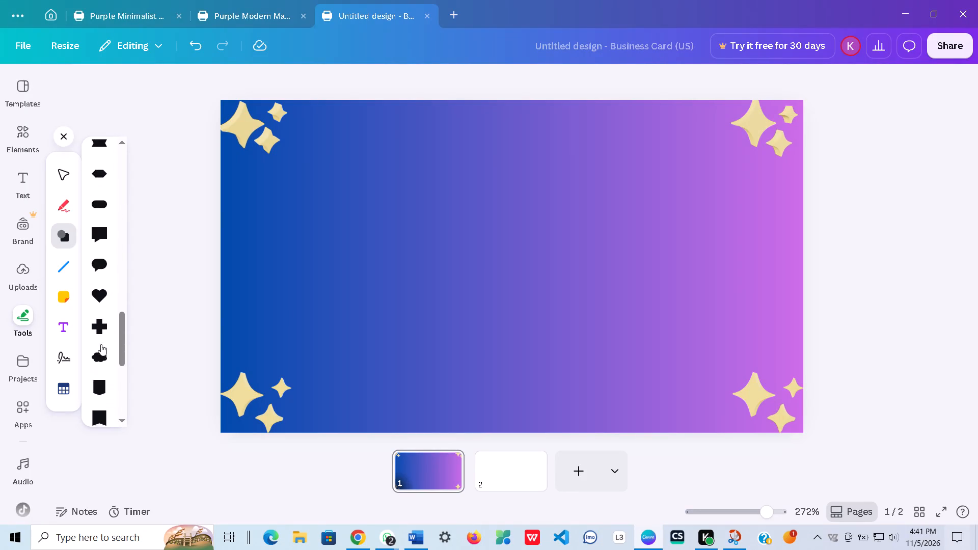
scroll(101, 344, down, 6)
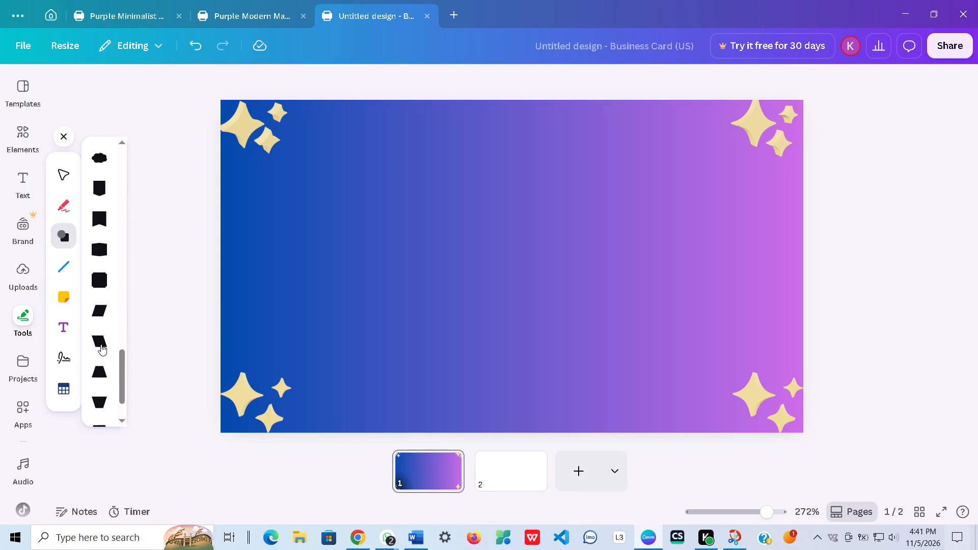
scroll(101, 344, down, 2)
scroll(101, 344, up, 3)
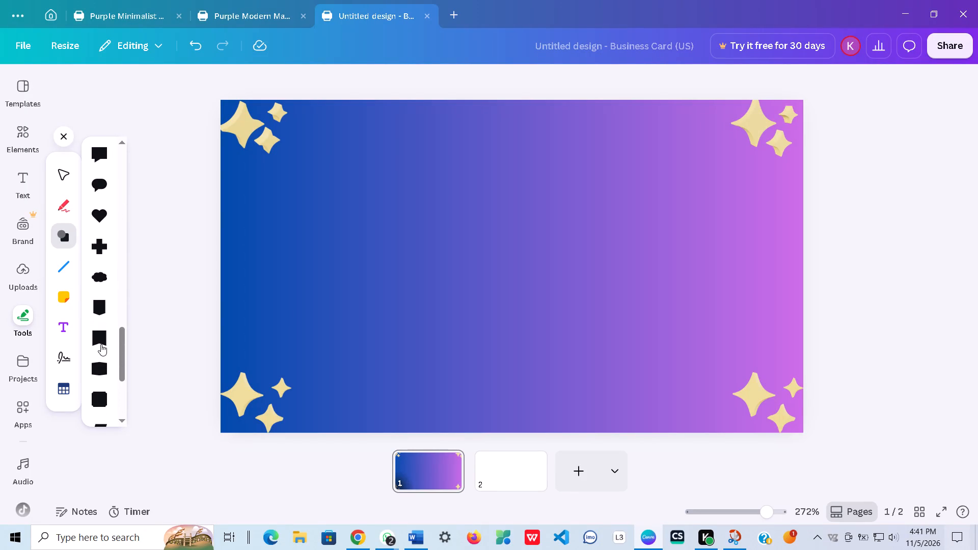
scroll(101, 344, up, 3)
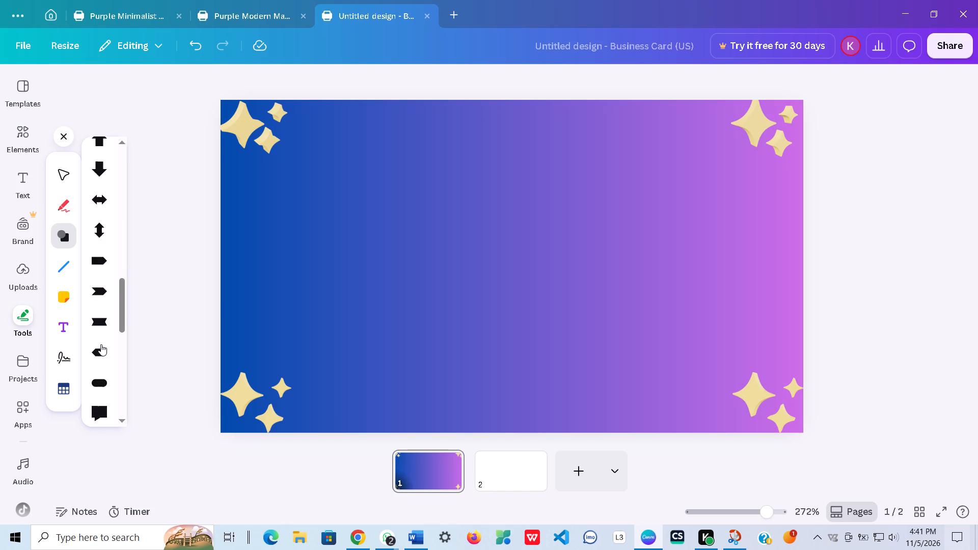
scroll(101, 344, up, 5)
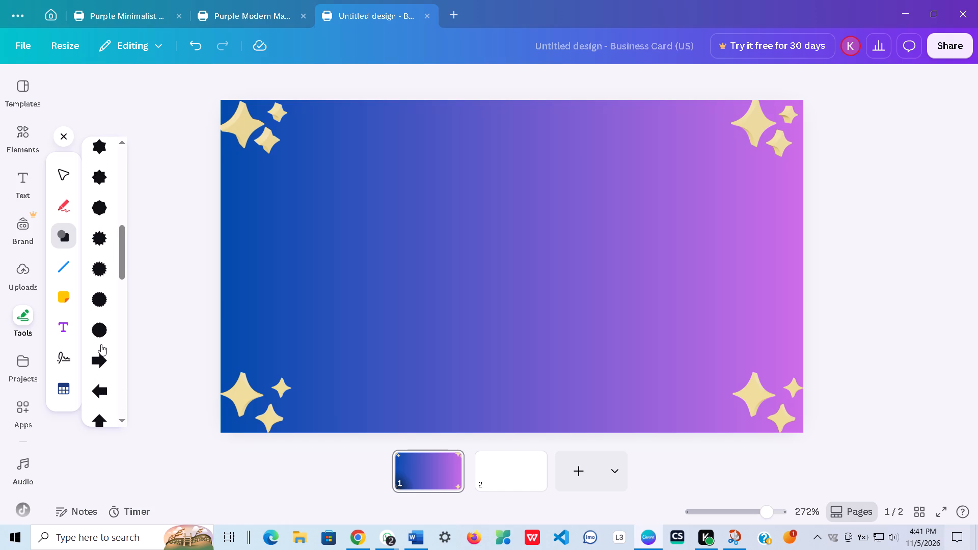
scroll(101, 344, up, 1)
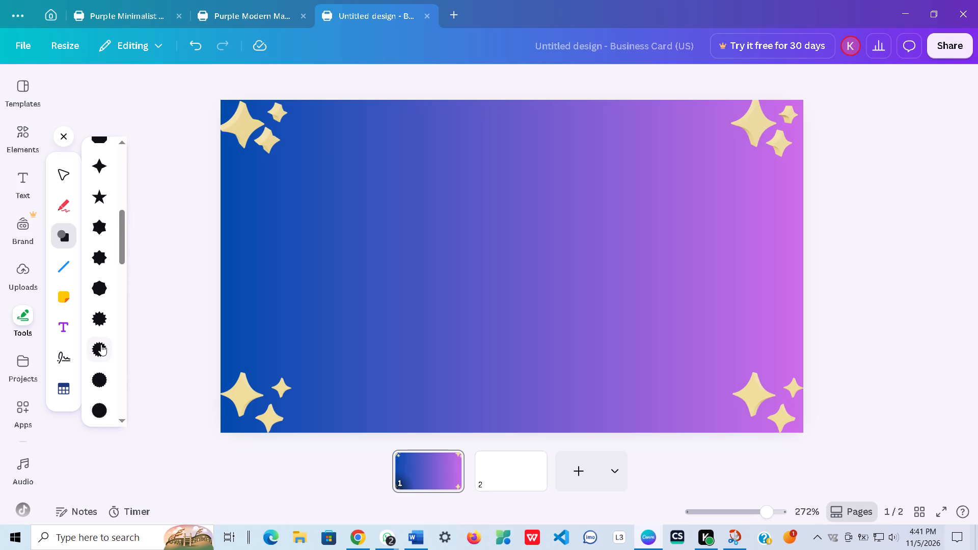
scroll(101, 344, up, 3)
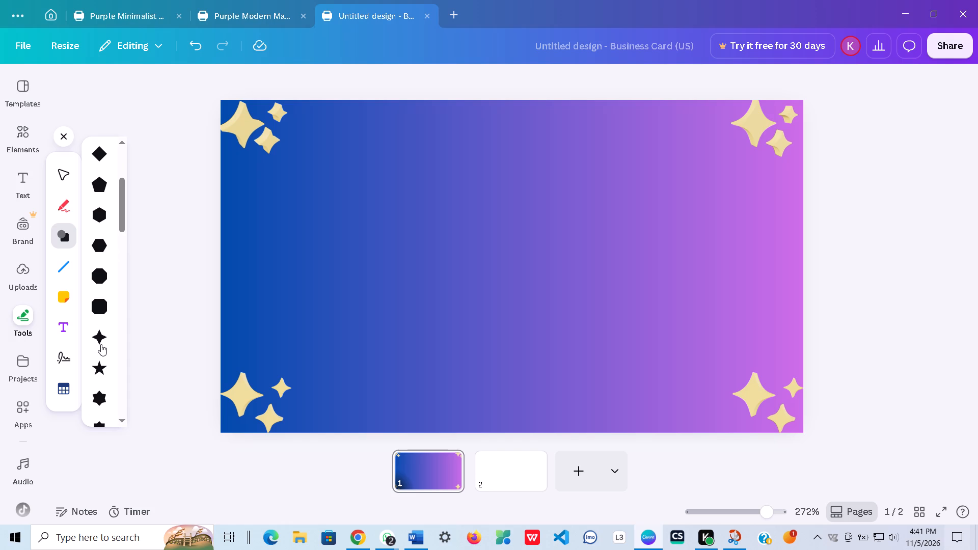
scroll(101, 344, up, 1)
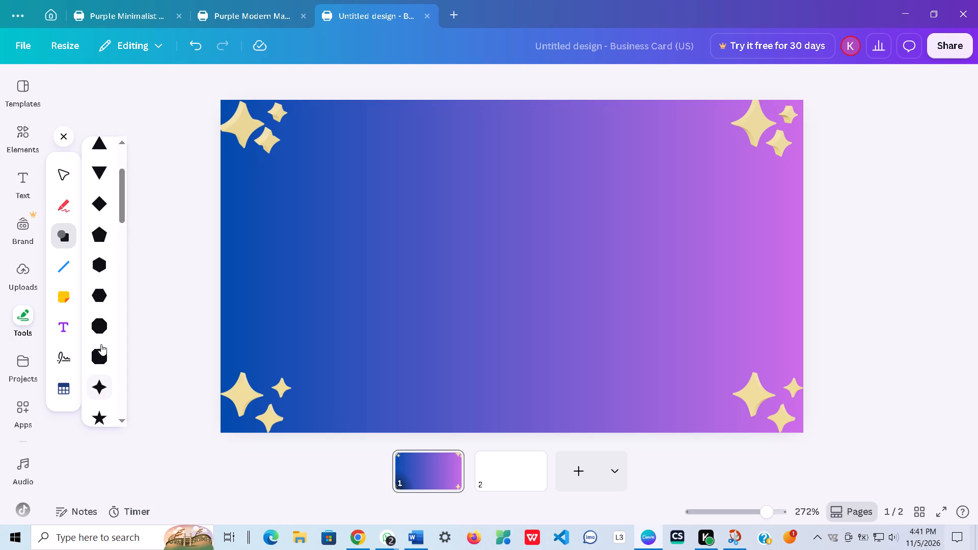
scroll(101, 344, up, 1)
scroll(101, 344, down, 1)
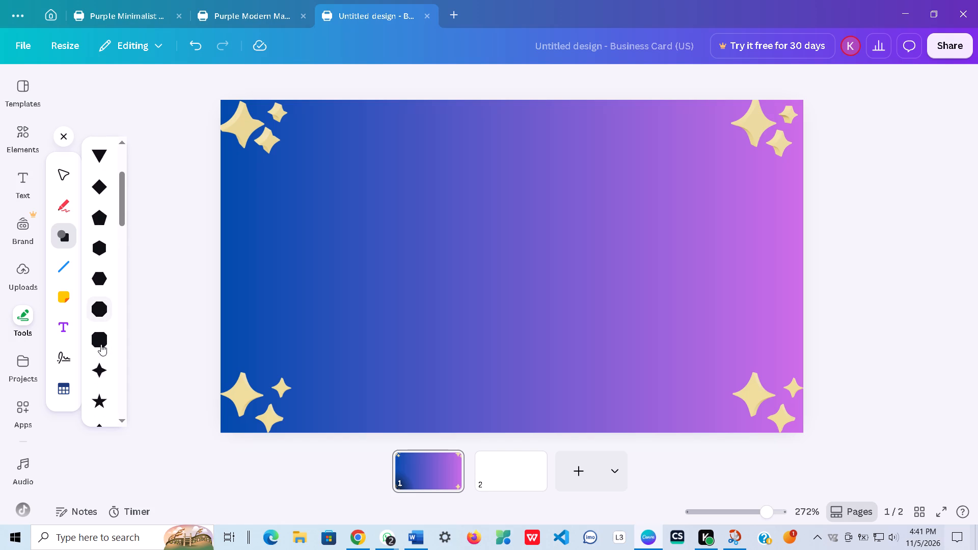
scroll(101, 344, down, 1)
scroll(101, 344, up, 2)
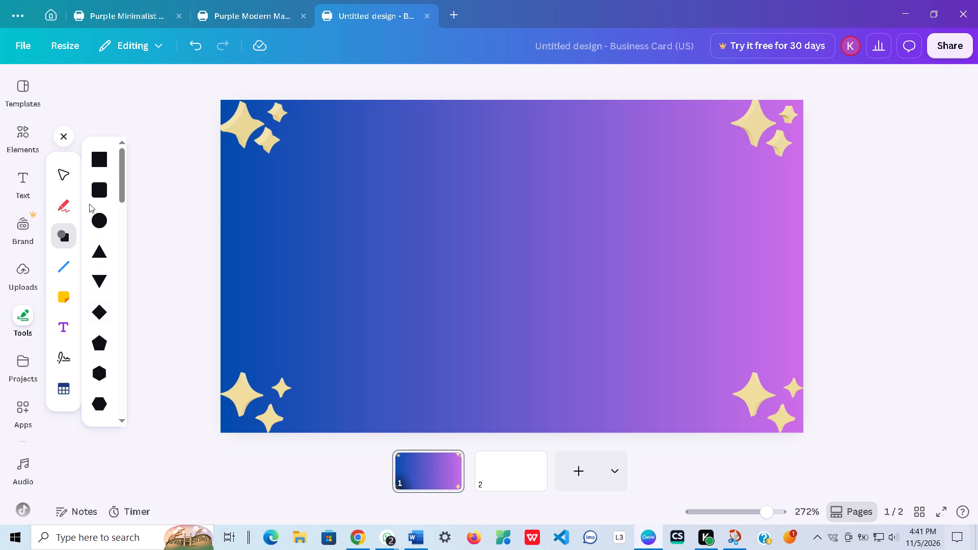
Add a square shape to the card and place it against the top edge, slightly off the horizontal center.
click(100, 157)
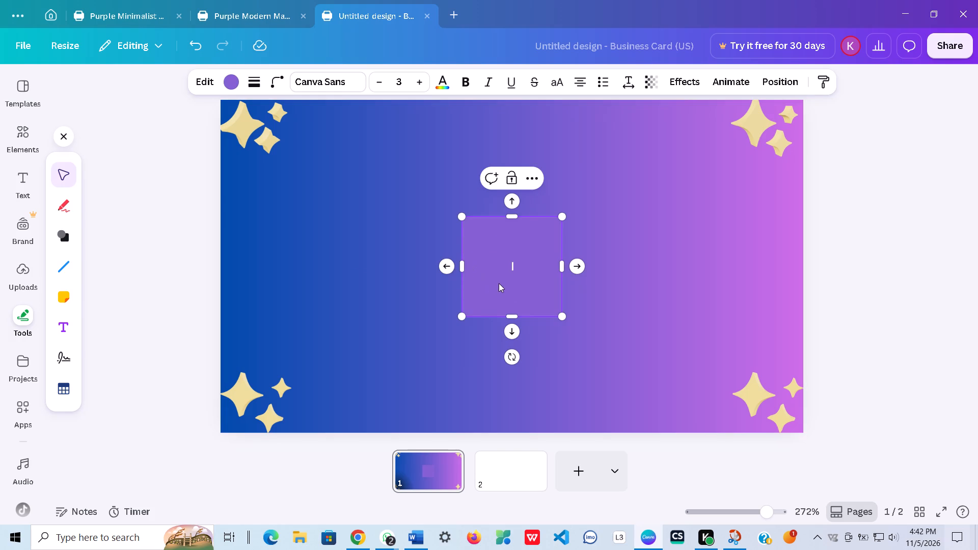
drag(499, 283, 463, 185)
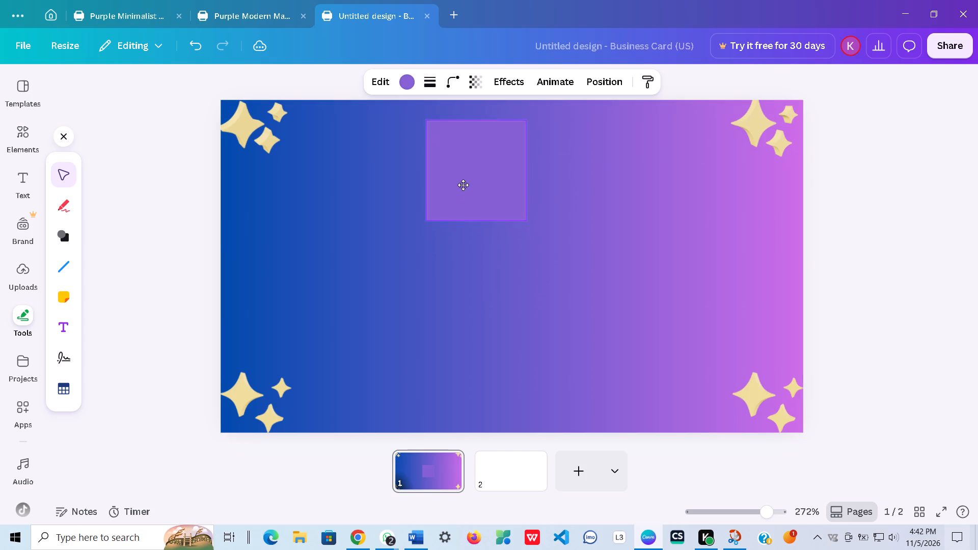
drag(463, 185, 478, 172)
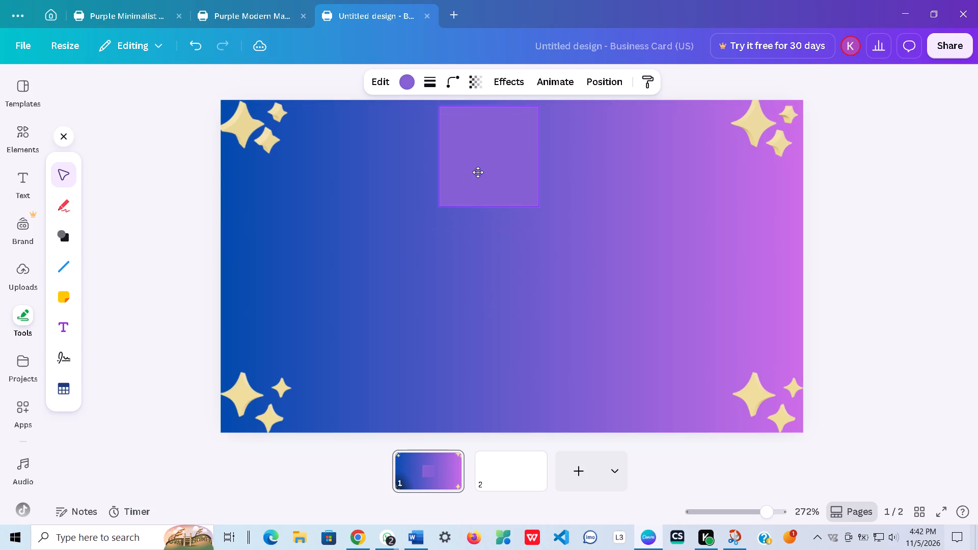
drag(478, 172, 480, 161)
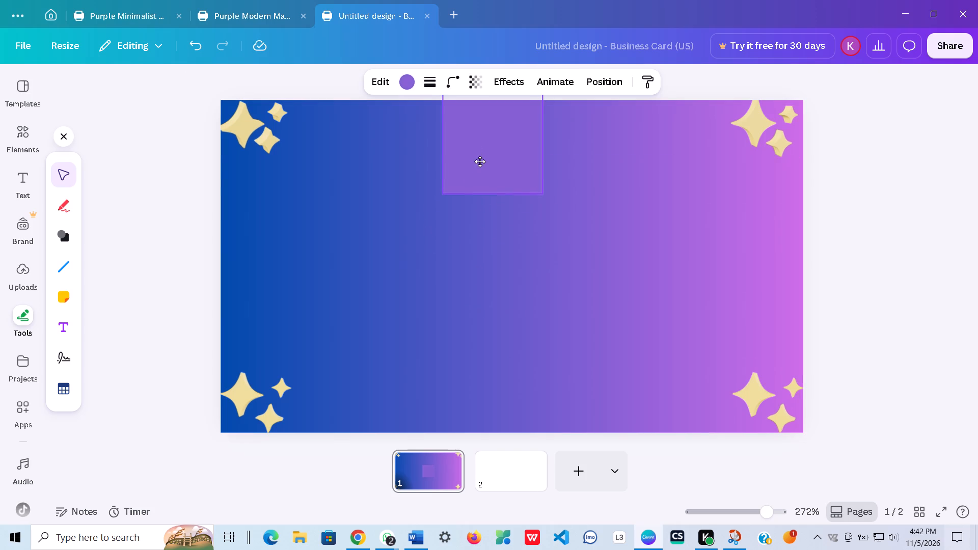
drag(480, 161, 480, 166)
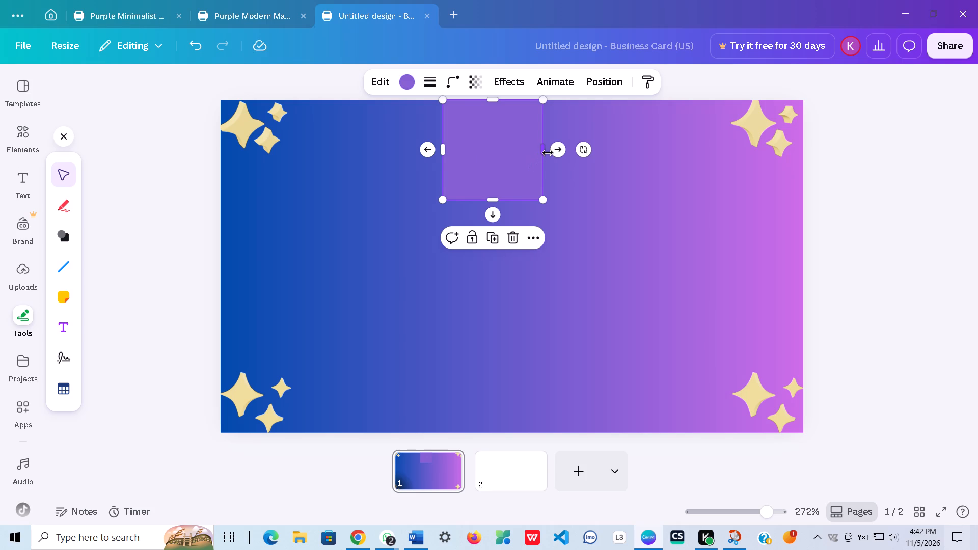
Widen the square on both sides into a banner about 1.9 wide and 0.6 high between the upper star clusters.
drag(548, 153, 612, 153)
drag(443, 145, 327, 151)
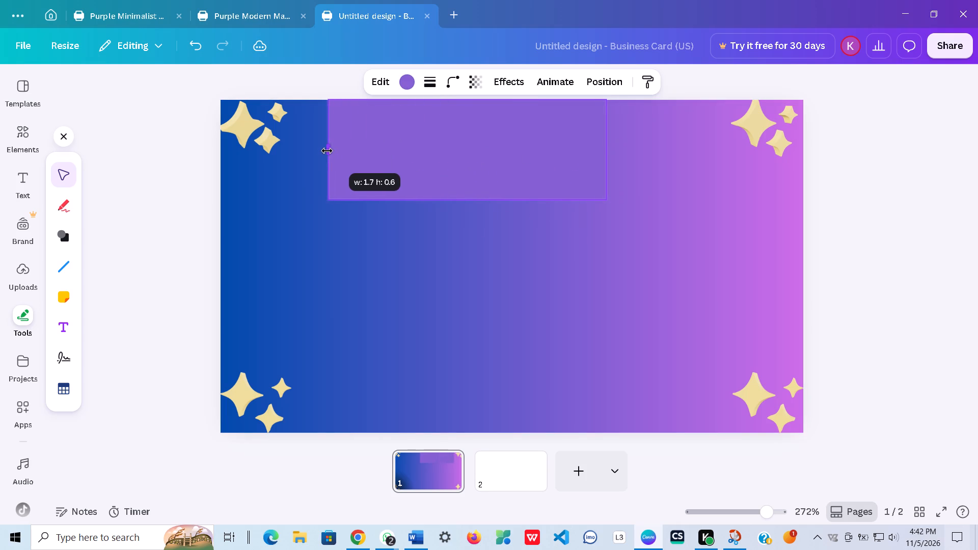
drag(327, 151, 322, 151)
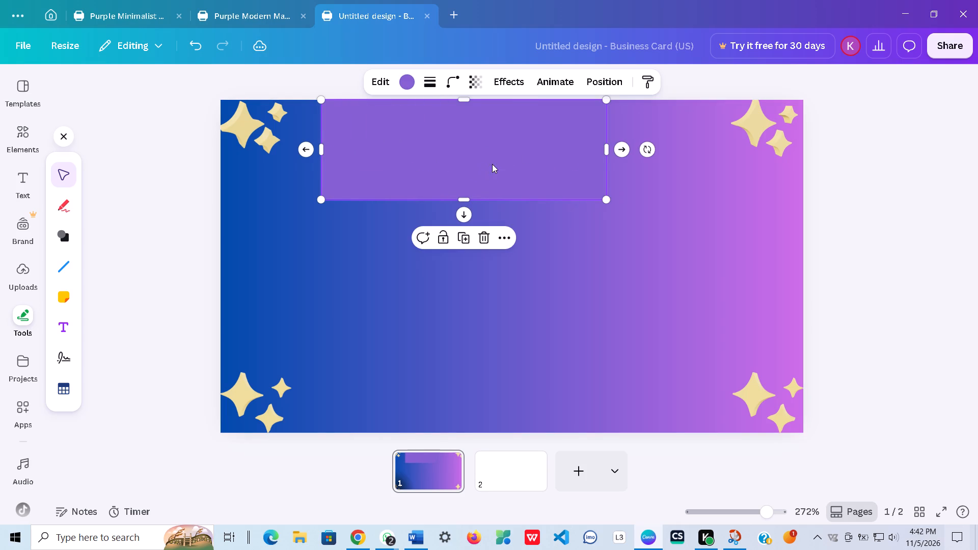
drag(604, 153, 636, 152)
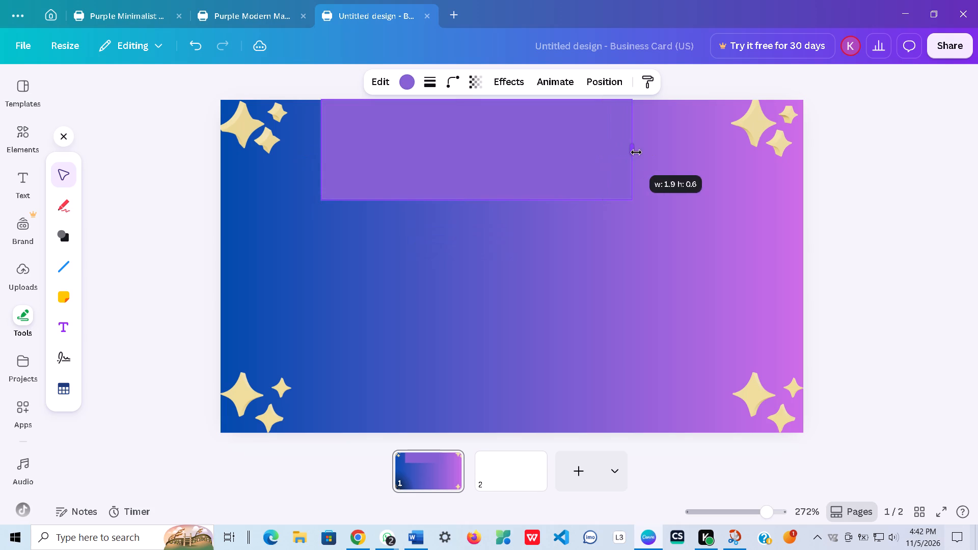
drag(636, 152, 642, 152)
Enter the text "IMPERIER COSMETICS" inside the purple banner.
double_click(412, 153)
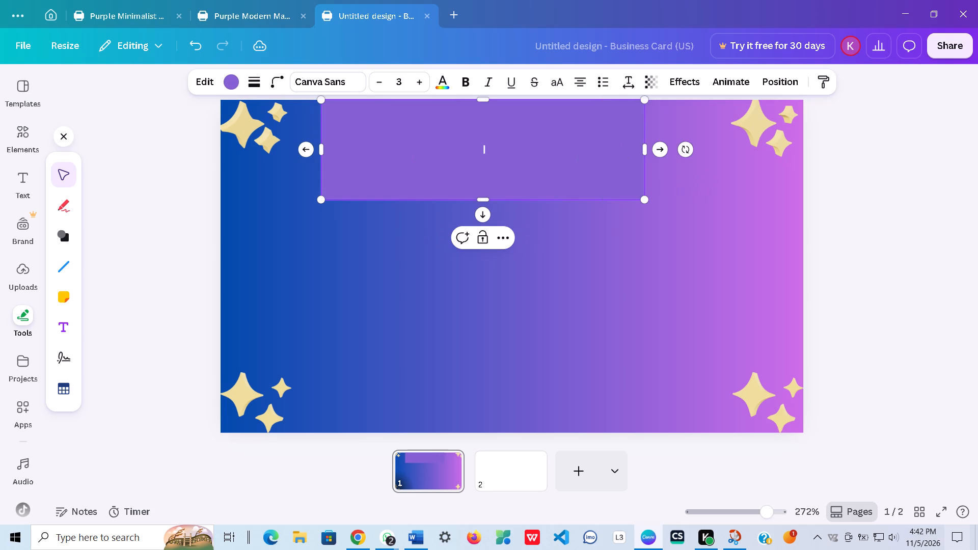
key(k)
key(BackSpace)
key(i)
text(MPERIER)
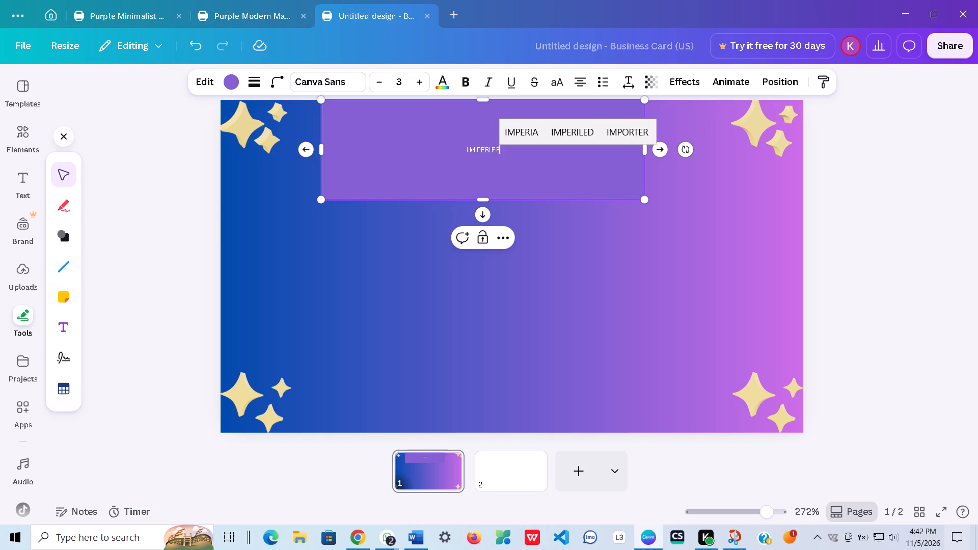
key(space)
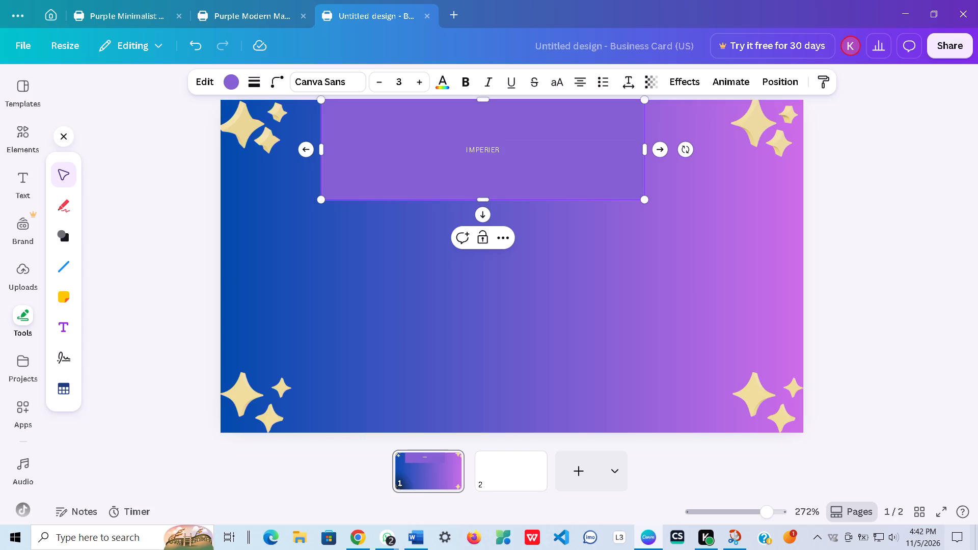
key(h)
key(BackSpace)
key(space)
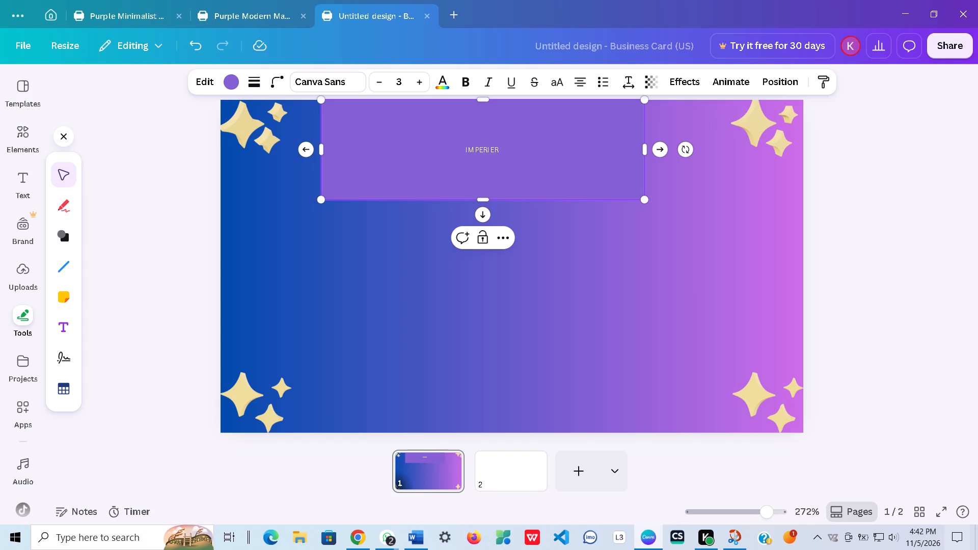
key(c)
text(OSMETIC)
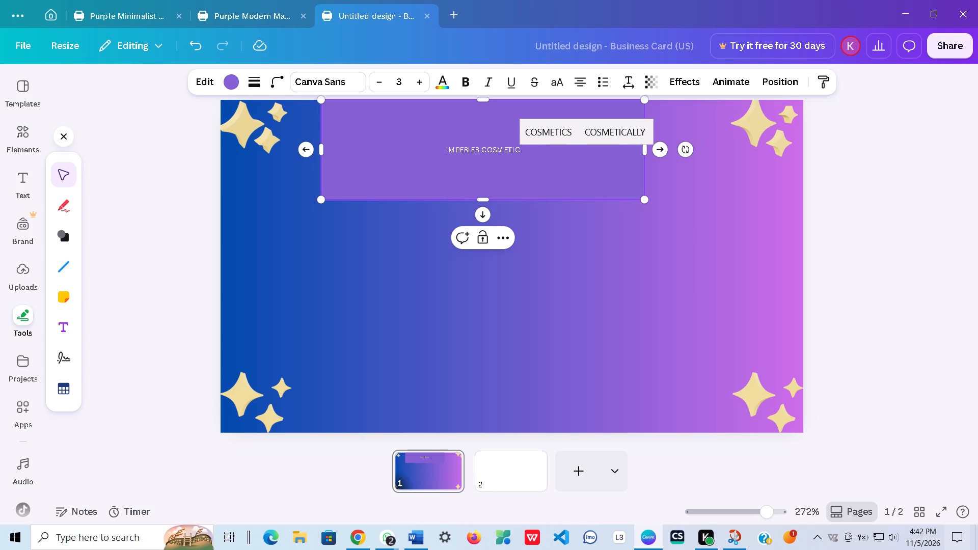
click(538, 127)
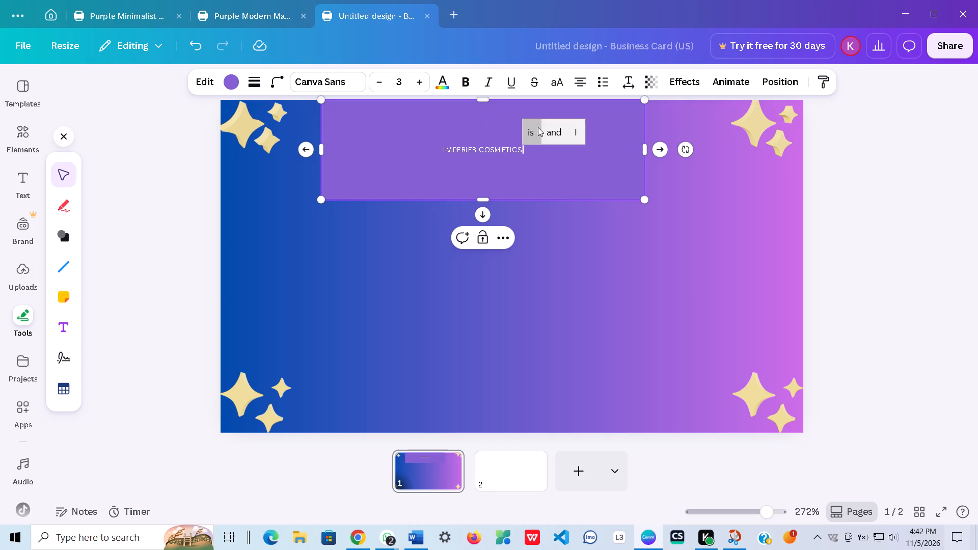
click(528, 153)
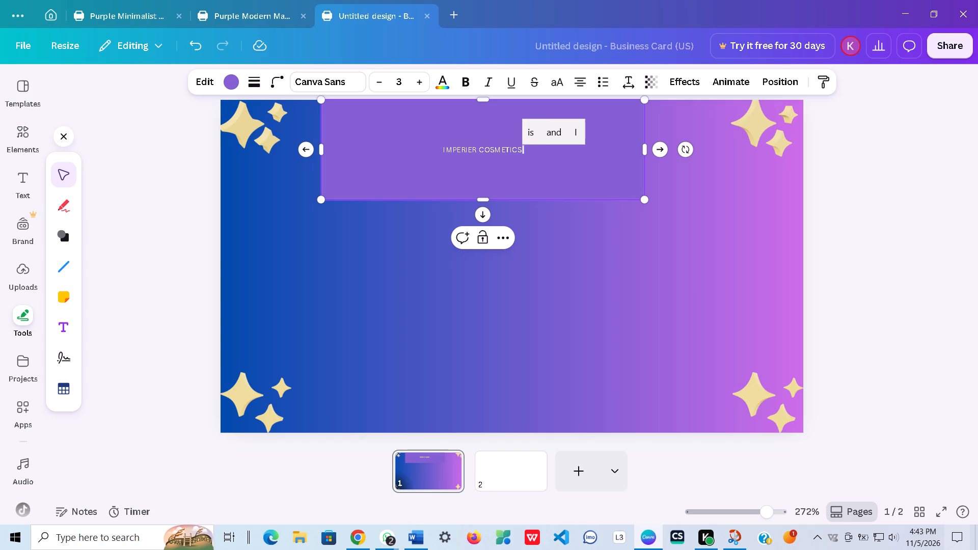
Increase the font size of the whole banner text to 13.
drag(523, 151, 467, 153)
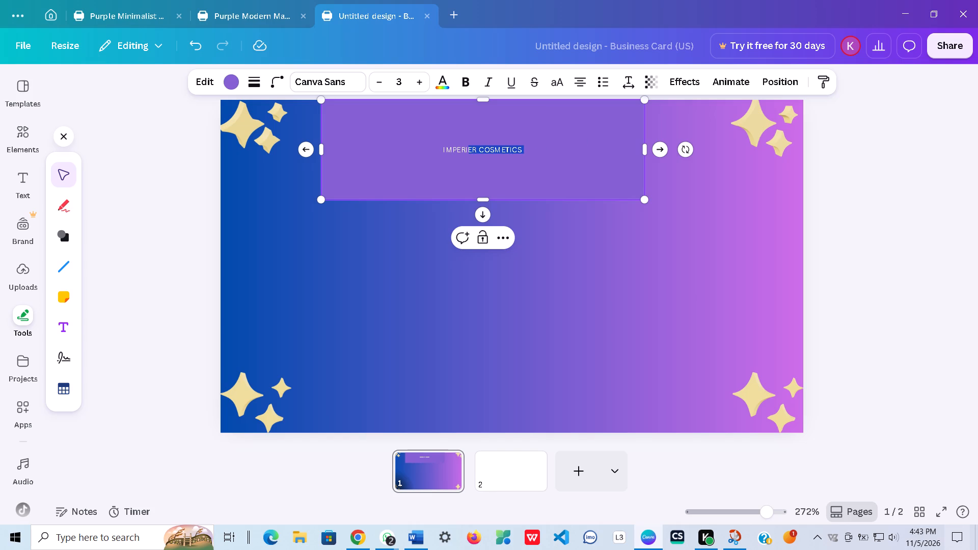
drag(467, 153, 442, 154)
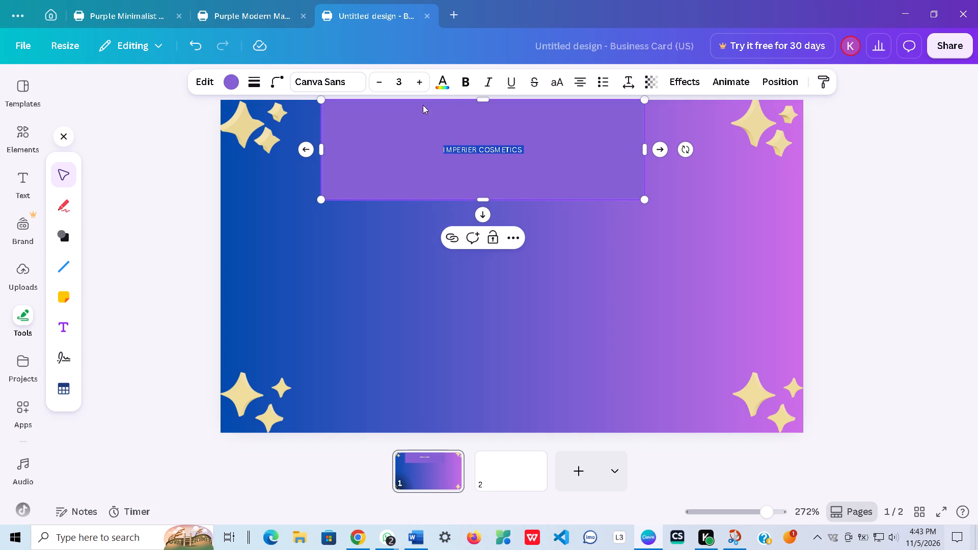
triple_click(419, 85)
triple_click(419, 85)
double_click(419, 85)
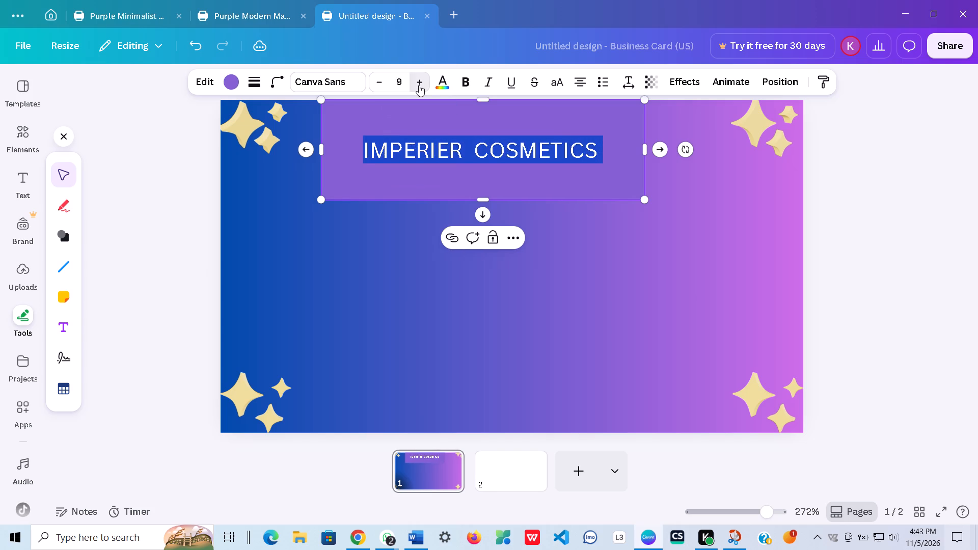
click(419, 85)
click(419, 85)
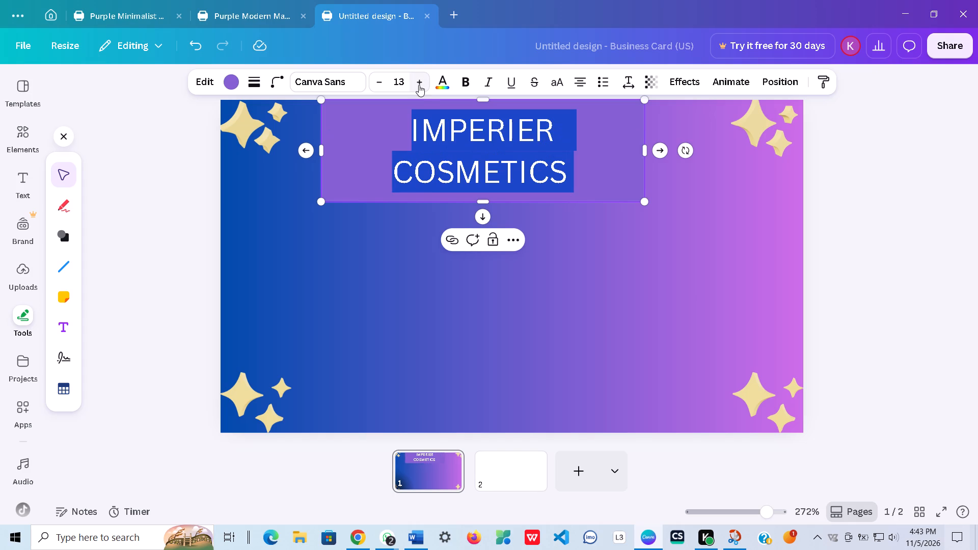
Reduce the "IMPERIER COSMETICS" banner text to font size 12 and make it bold.
click(381, 87)
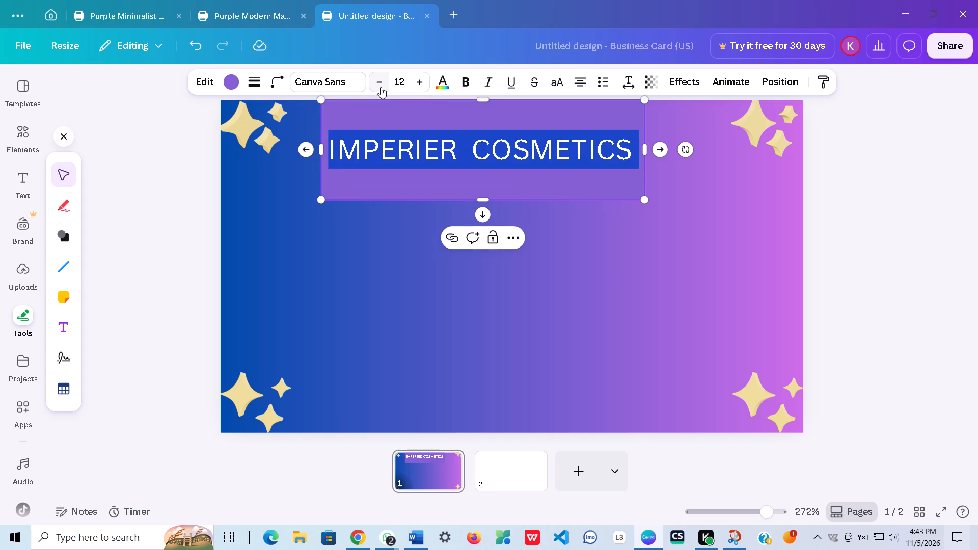
click(469, 81)
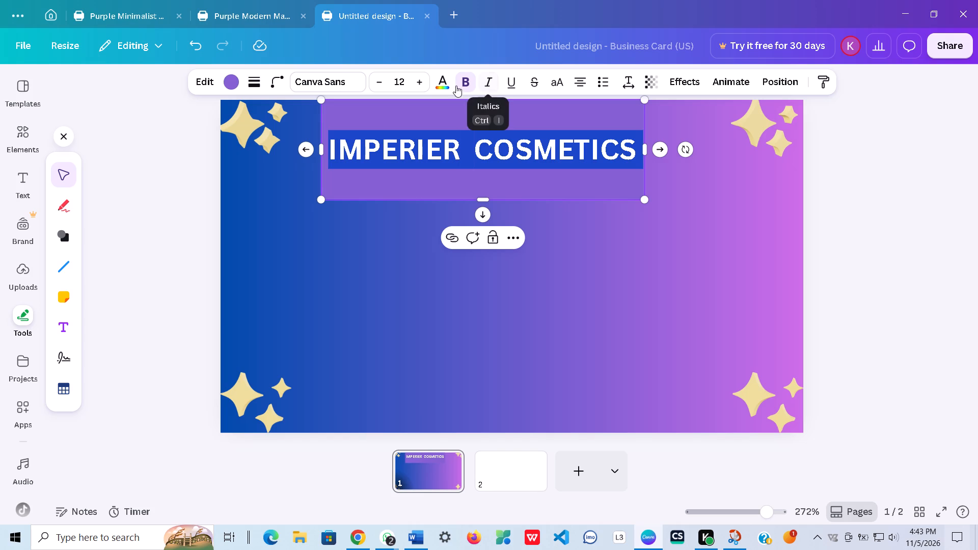
Browse the Display category of fonts for a typeface to suit the company name banner.
click(353, 83)
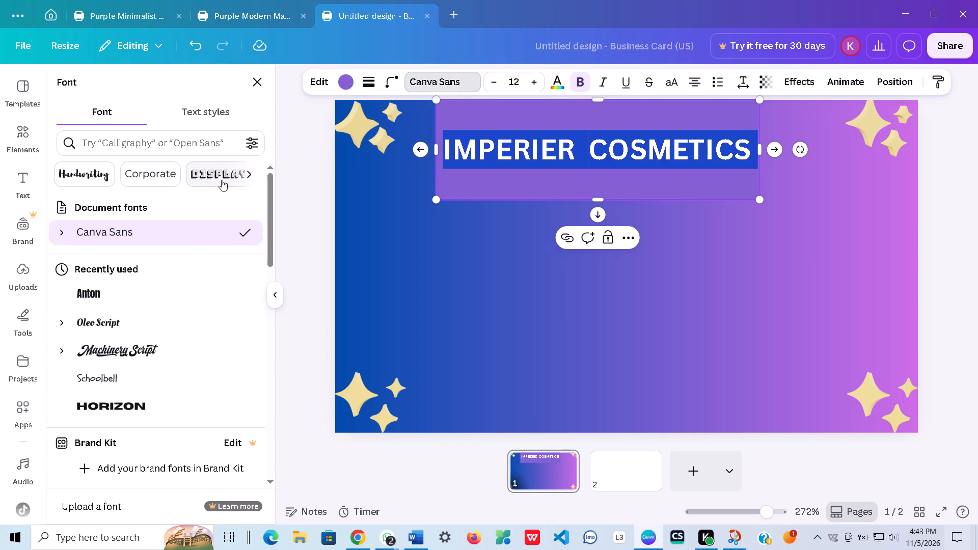
click(222, 177)
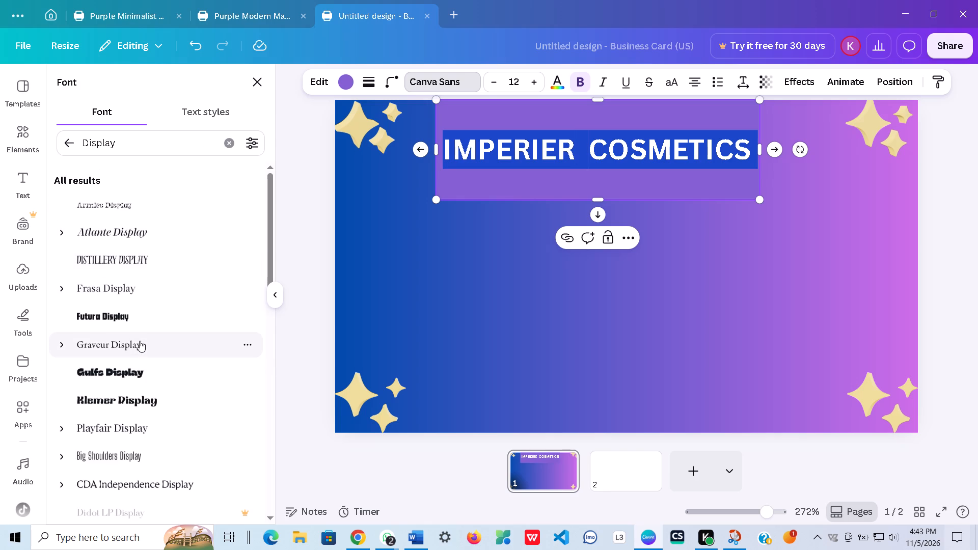
scroll(140, 337, down, 2)
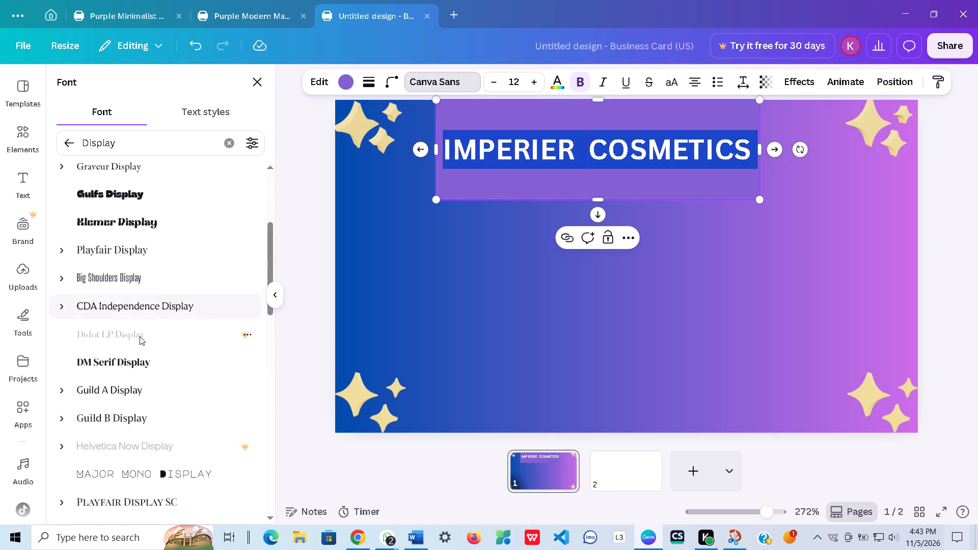
scroll(140, 336, down, 2)
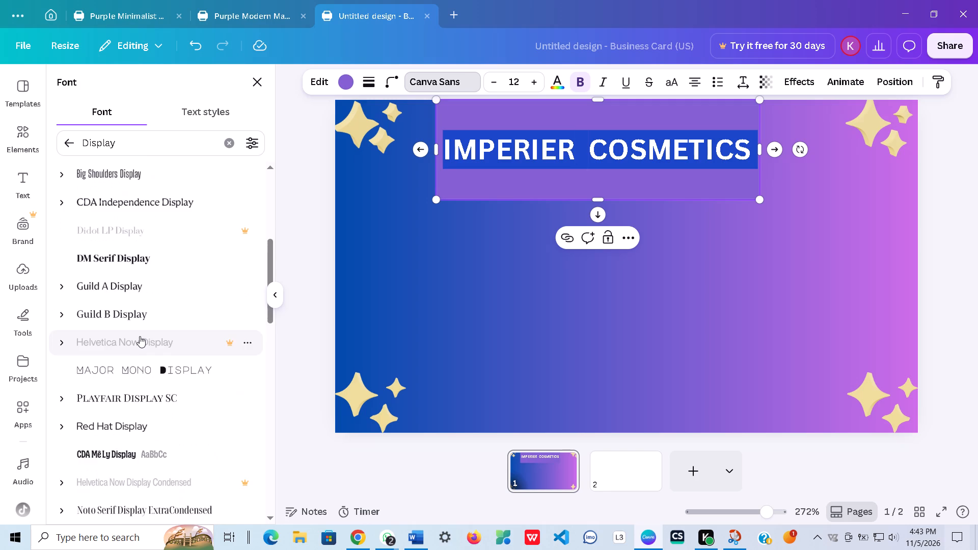
scroll(140, 335, down, 5)
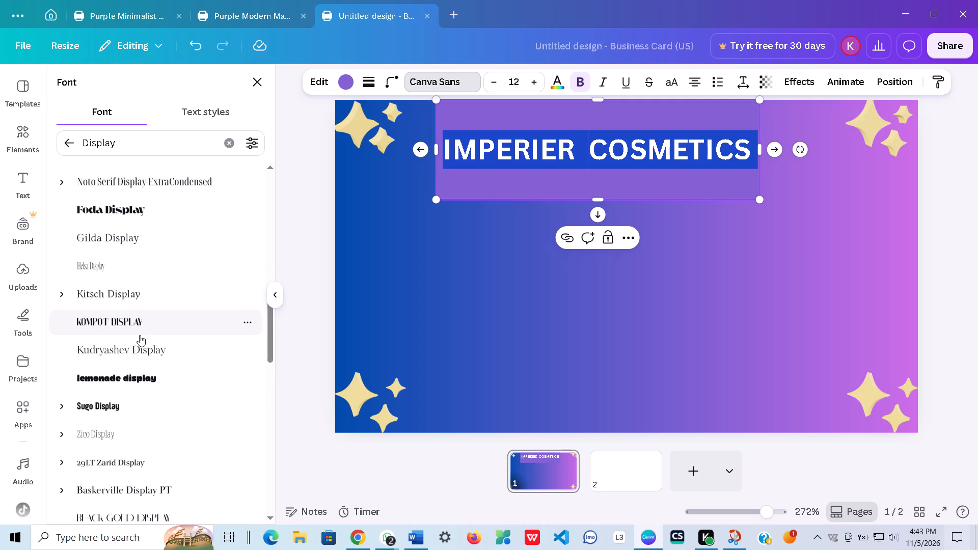
scroll(140, 335, down, 3)
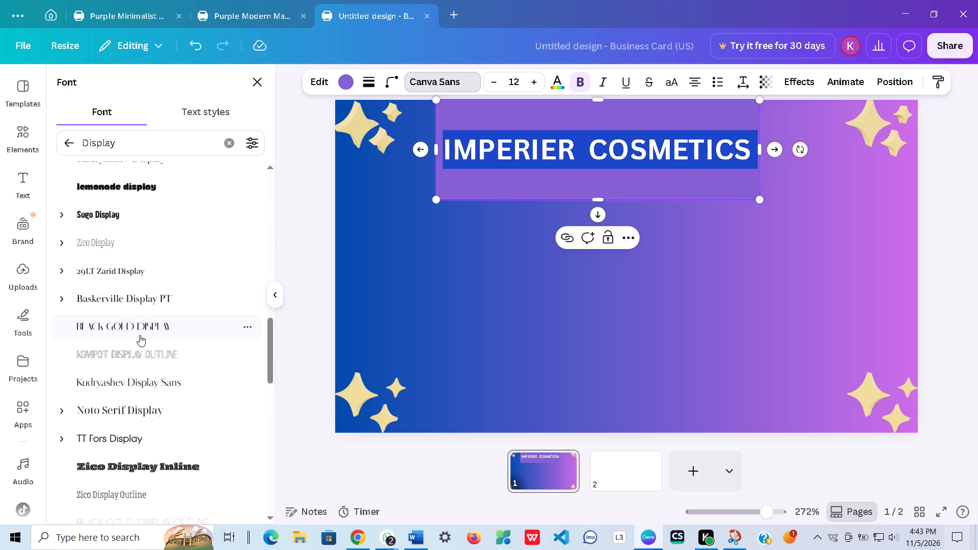
scroll(140, 335, down, 4)
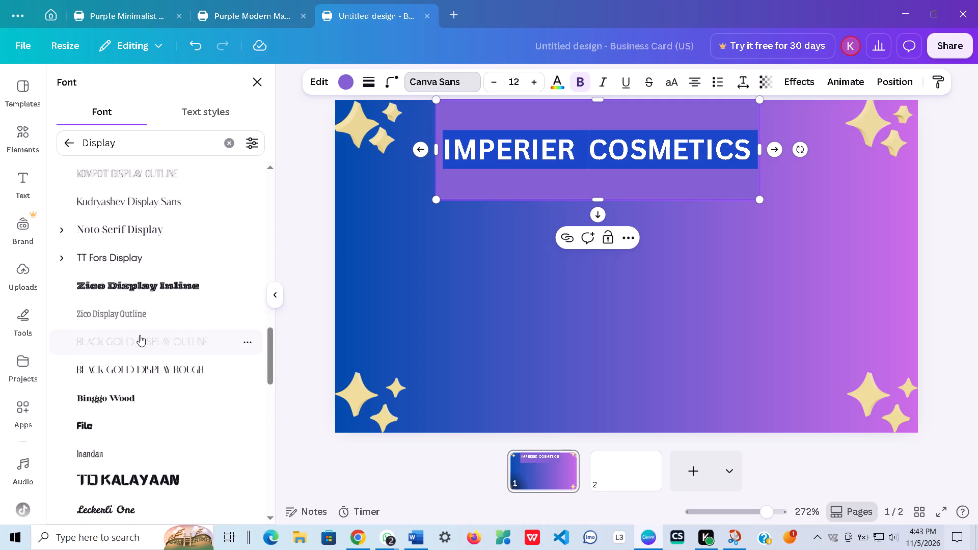
scroll(140, 335, down, 6)
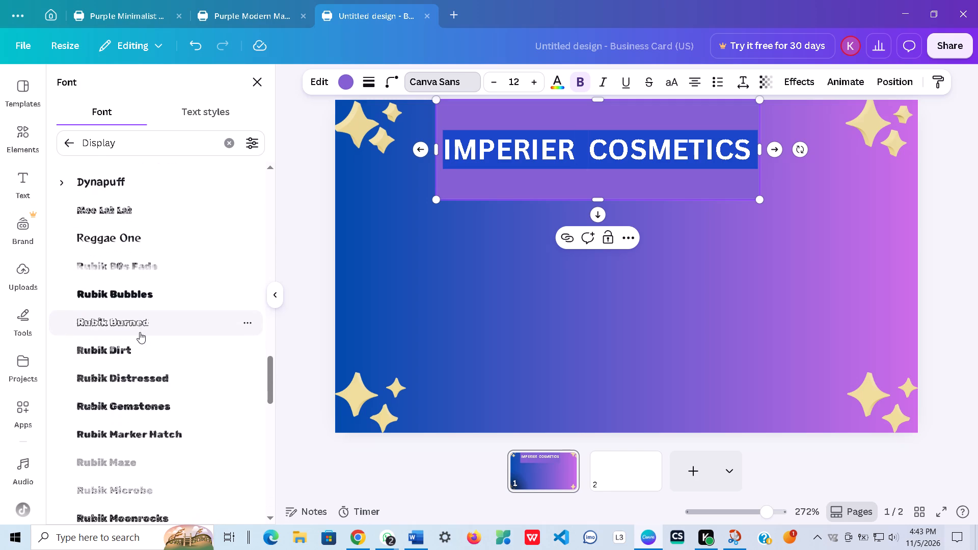
scroll(140, 332, down, 4)
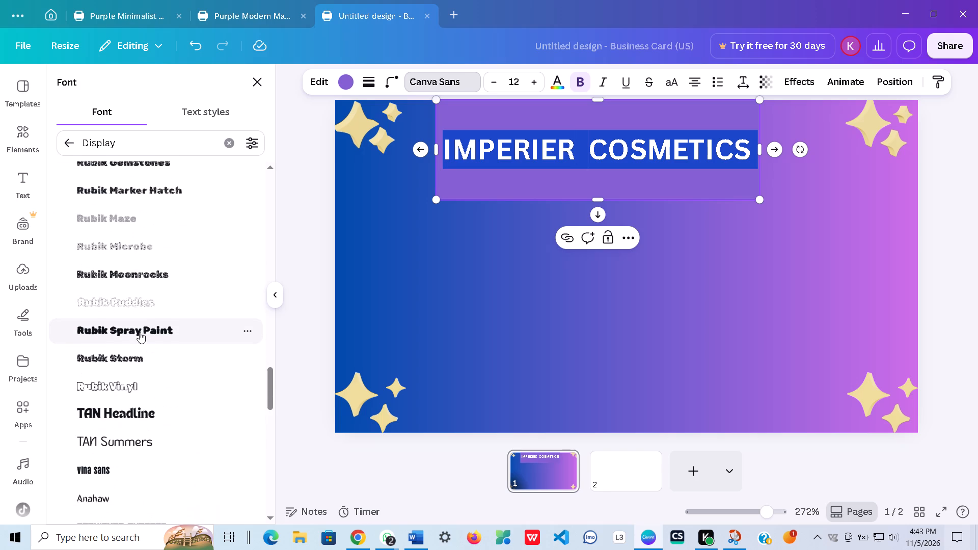
scroll(140, 332, down, 2)
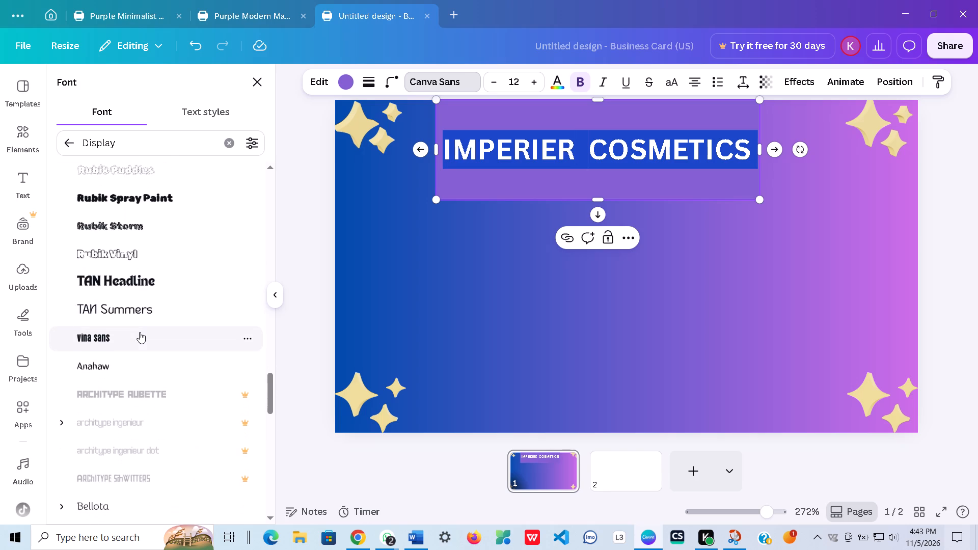
scroll(140, 332, down, 2)
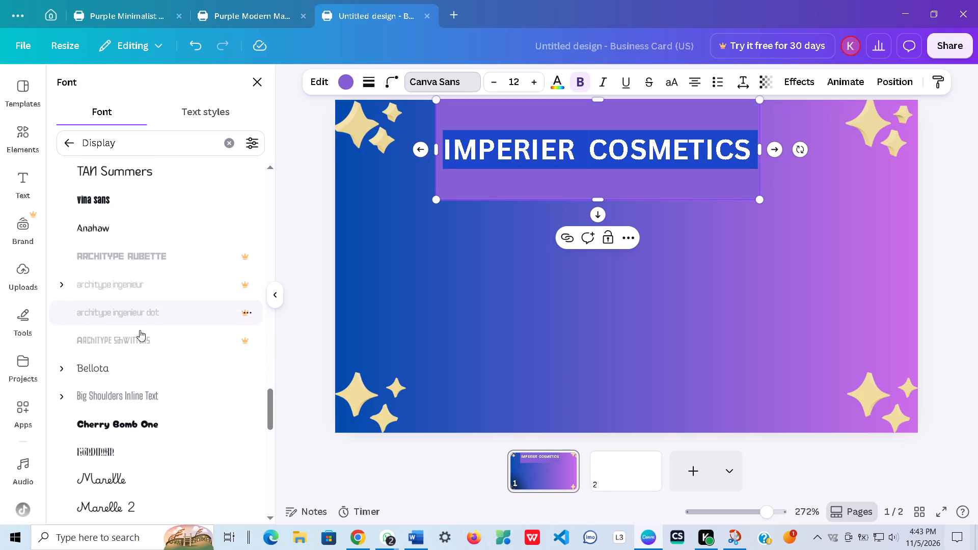
scroll(140, 330, down, 2)
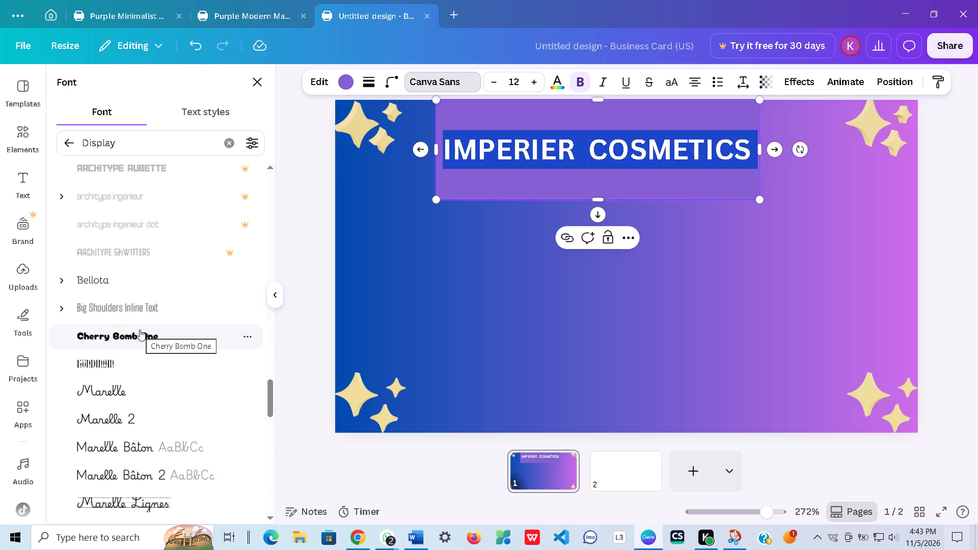
scroll(140, 329, down, 4)
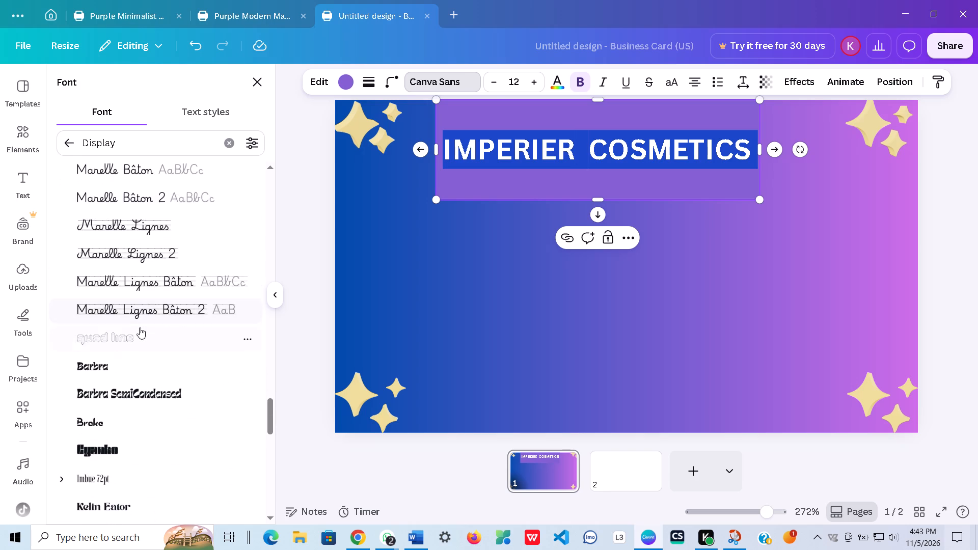
scroll(140, 326, down, 6)
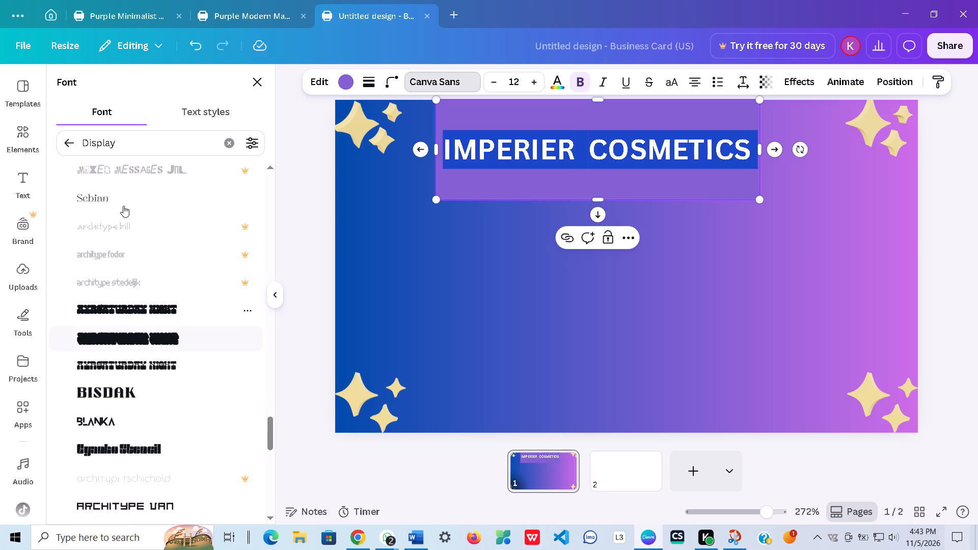
Return to the full font list and look through the popular and English fonts for the banner text.
click(70, 145)
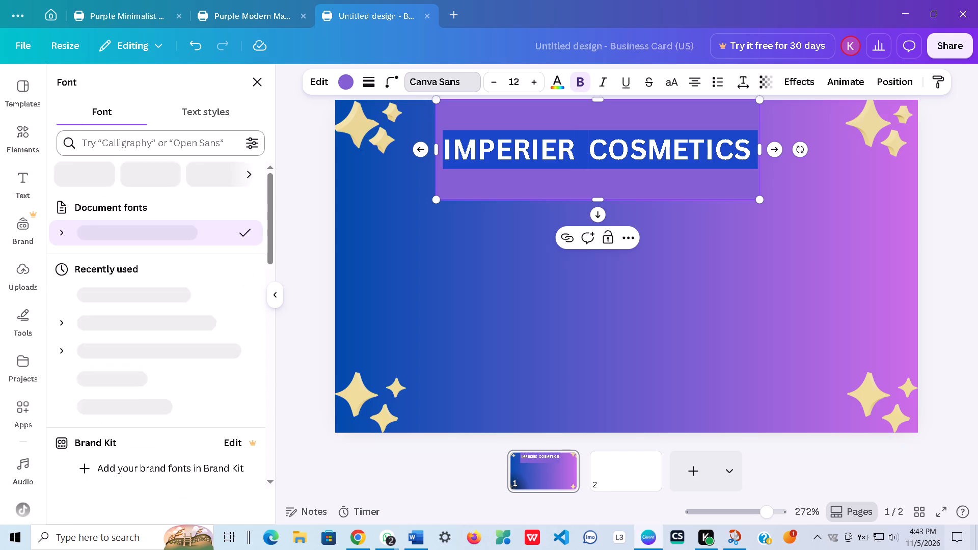
scroll(75, 336, down, 2)
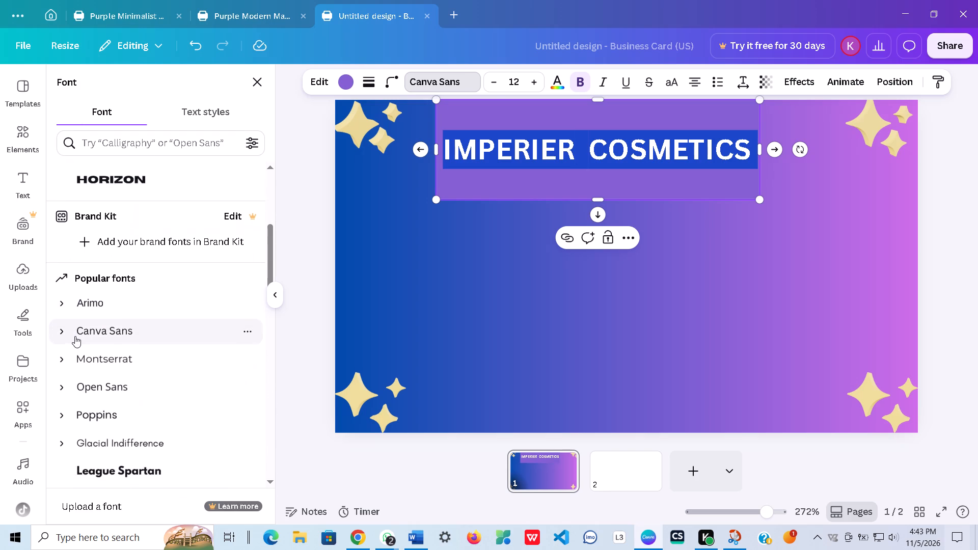
scroll(75, 336, down, 5)
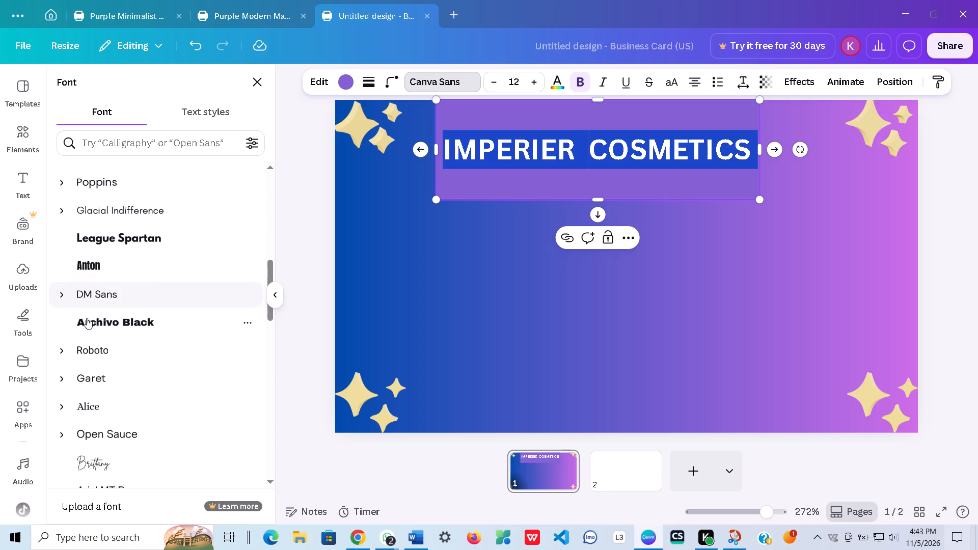
scroll(87, 318, down, 7)
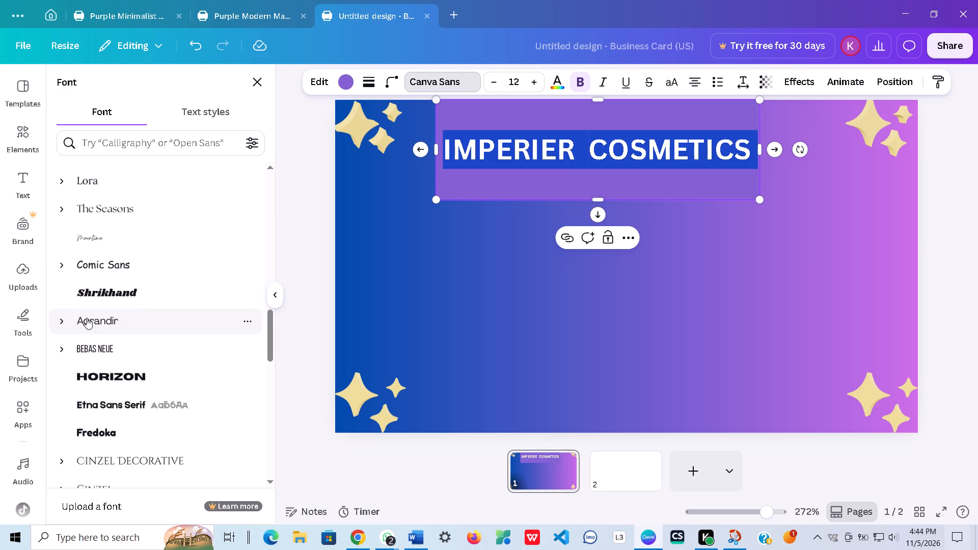
scroll(87, 318, down, 8)
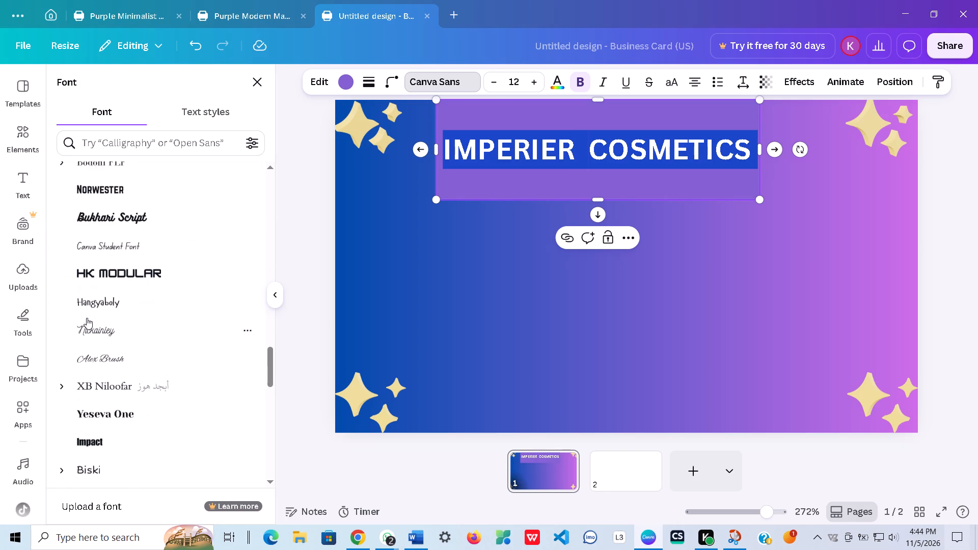
scroll(87, 318, down, 6)
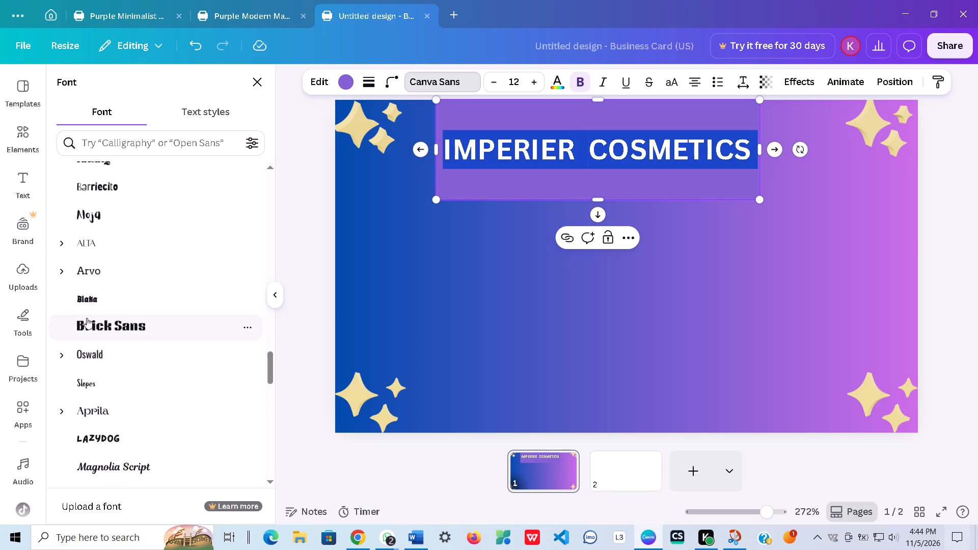
scroll(87, 318, down, 10)
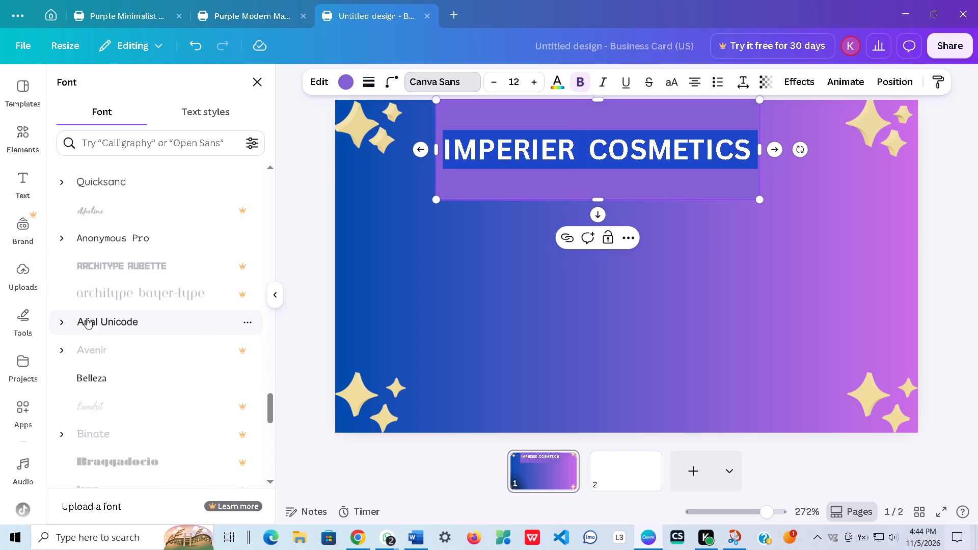
scroll(87, 318, down, 9)
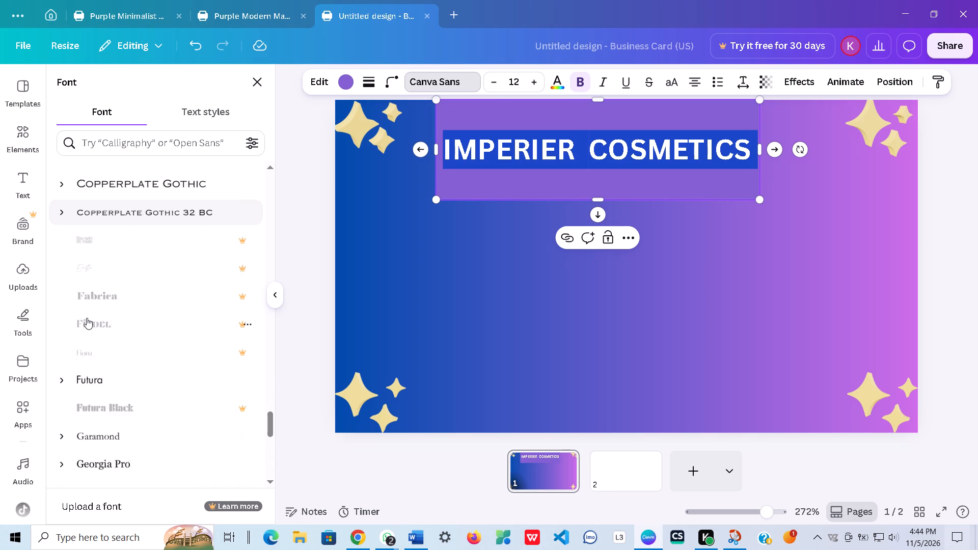
scroll(87, 318, down, 5)
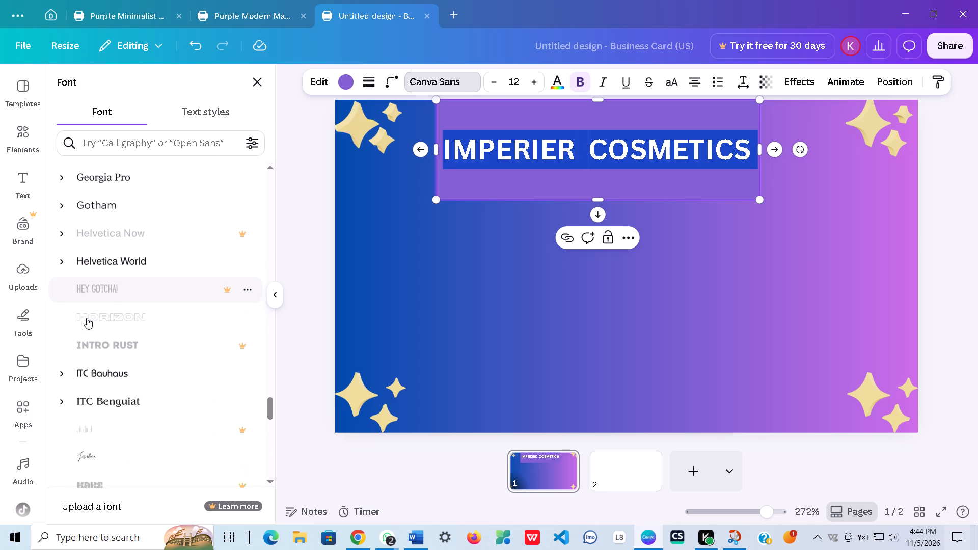
scroll(87, 318, down, 7)
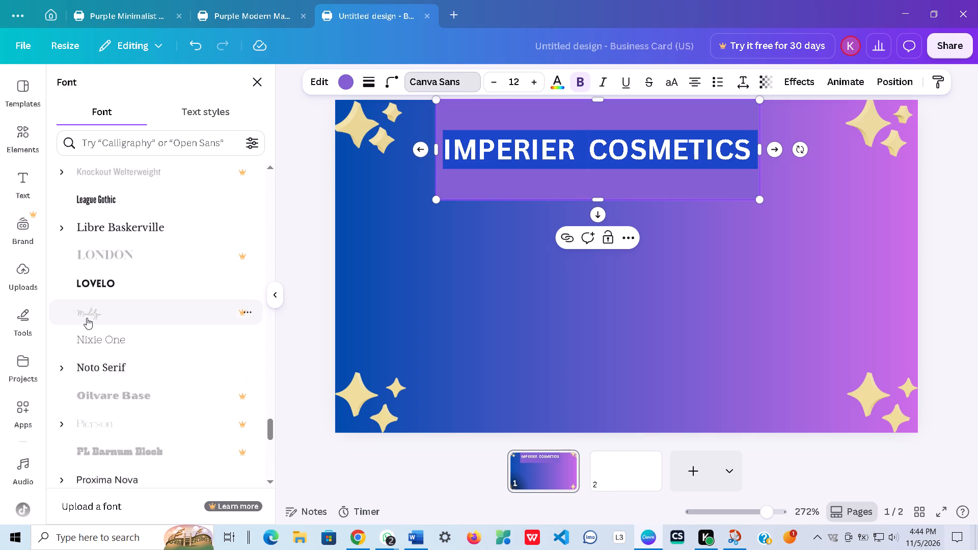
scroll(87, 318, down, 8)
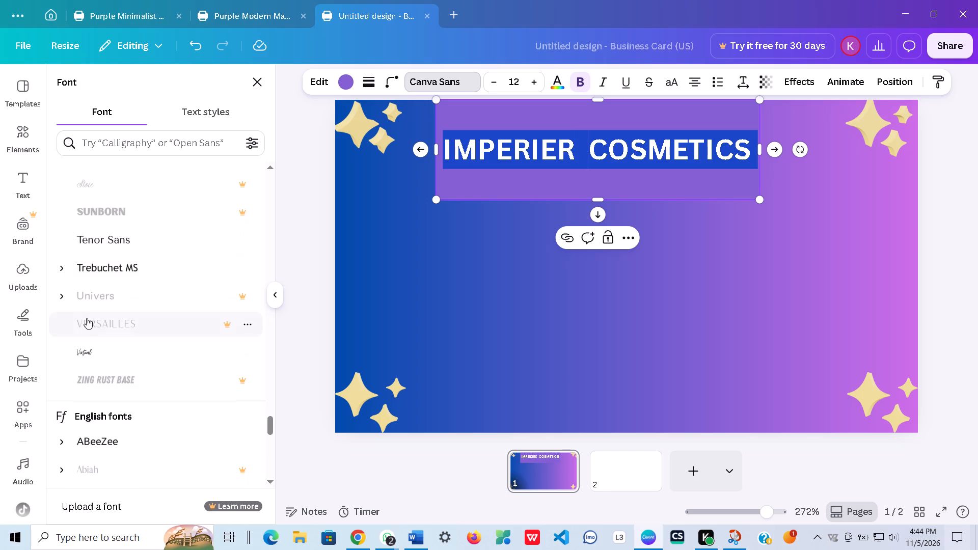
scroll(87, 318, down, 11)
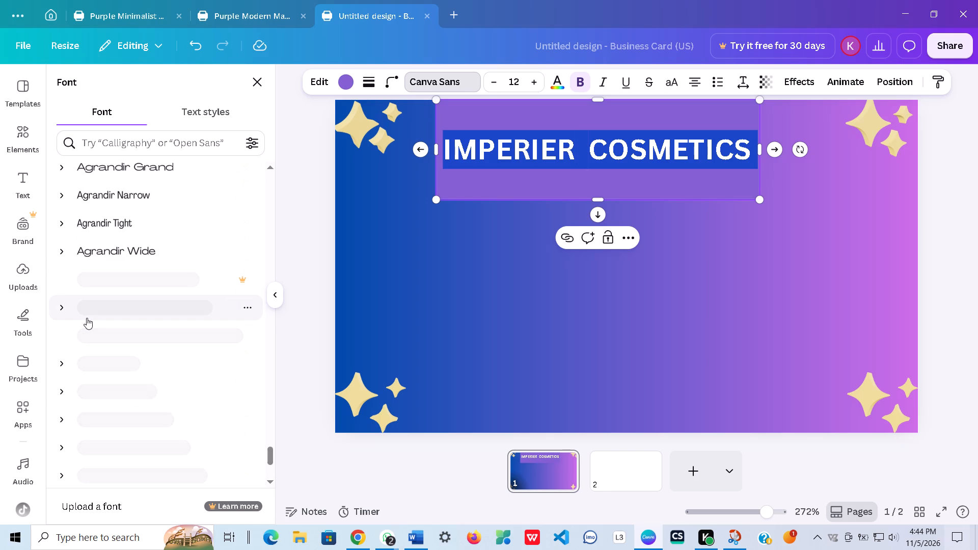
scroll(87, 318, down, 5)
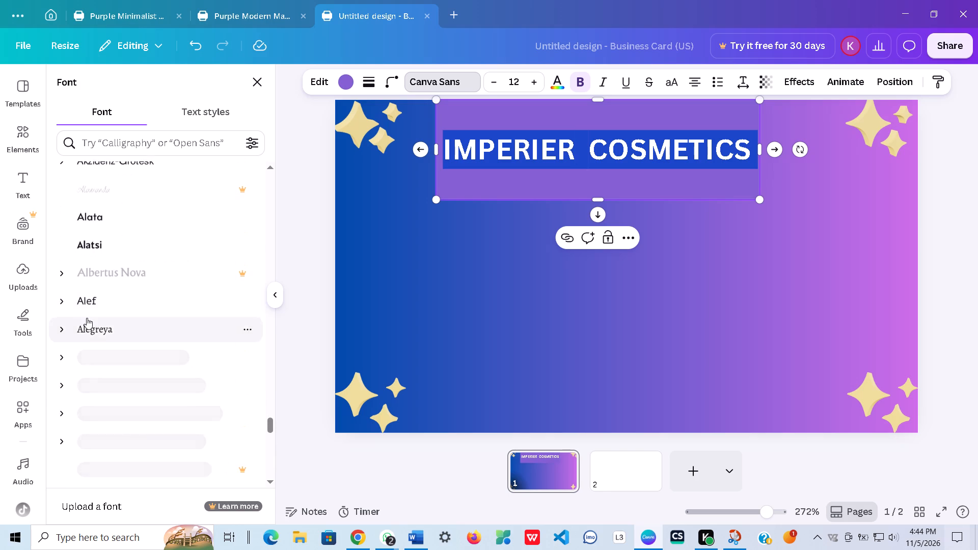
scroll(87, 318, down, 7)
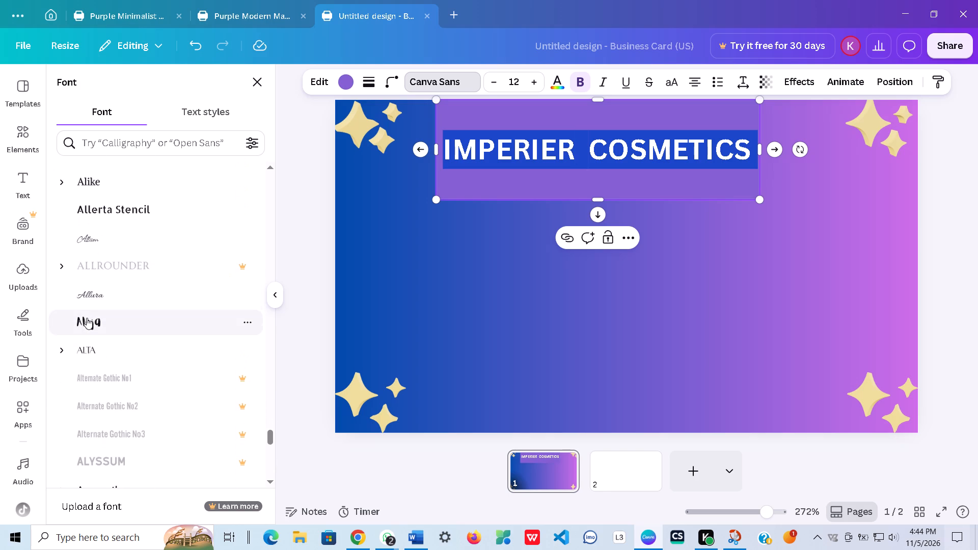
scroll(87, 318, down, 6)
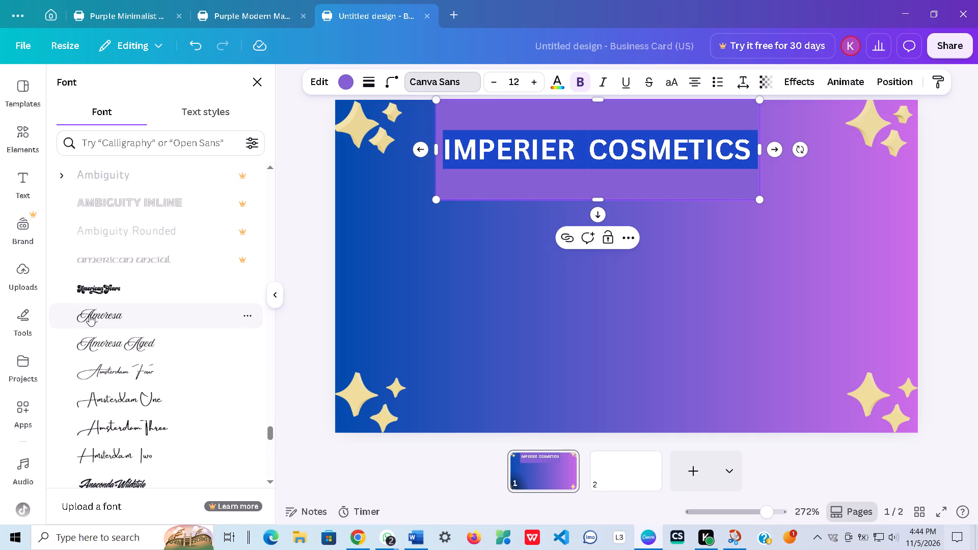
scroll(89, 315, down, 5)
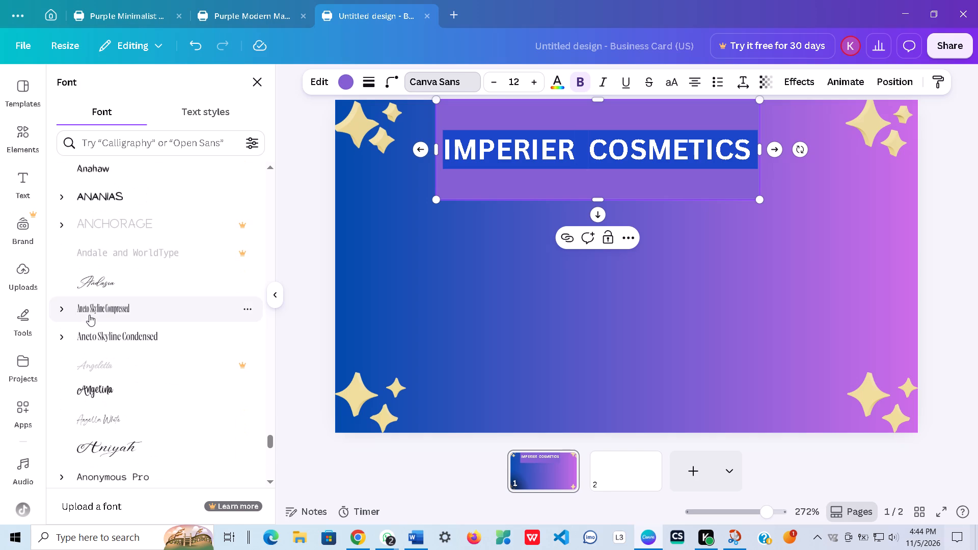
scroll(89, 315, down, 5)
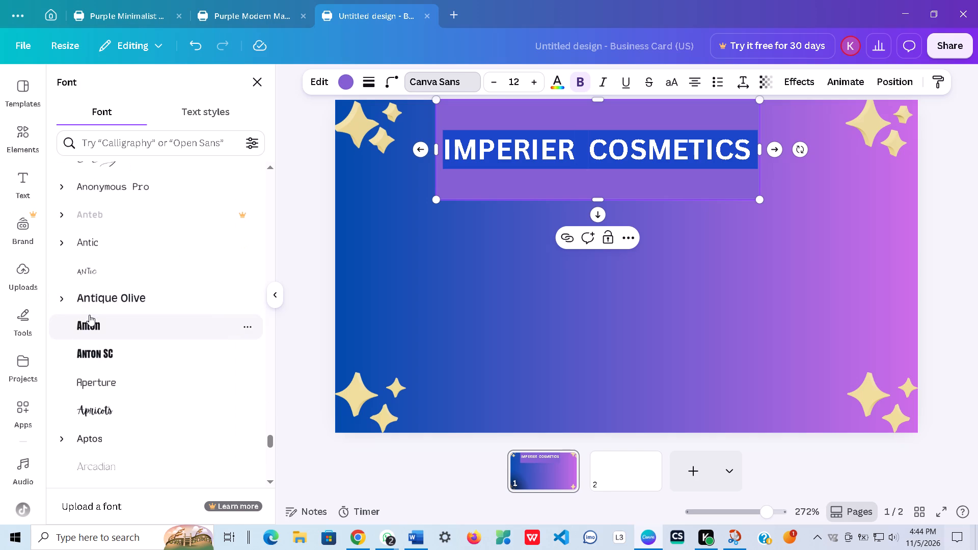
scroll(89, 315, down, 10)
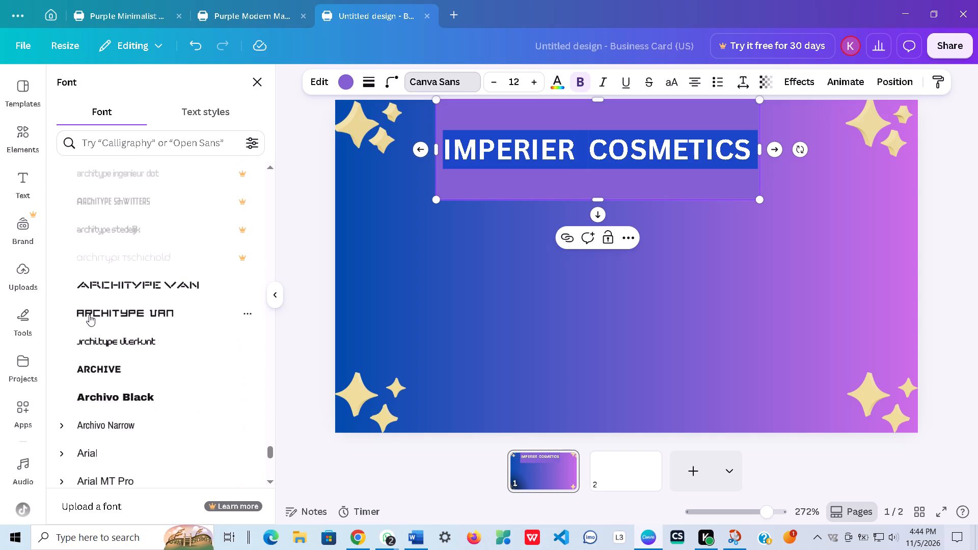
scroll(89, 315, down, 7)
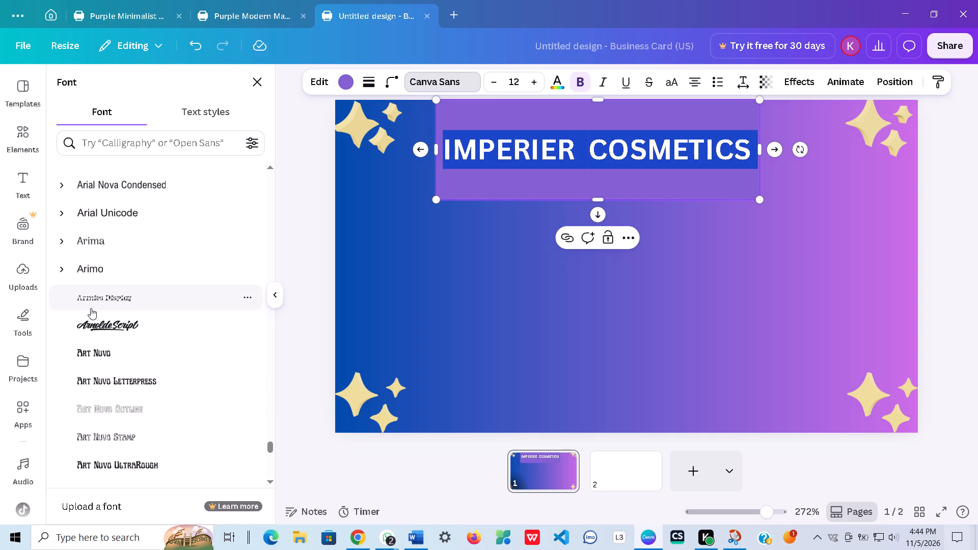
Look through the A and B fonts in the full list for the banner text, including the Binate style variants.
scroll(91, 308, down, 5)
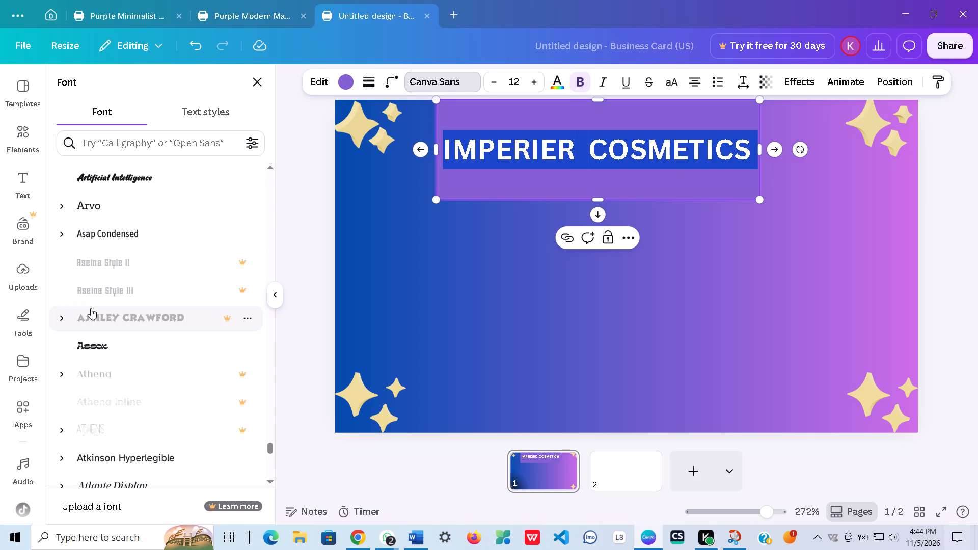
scroll(91, 308, down, 5)
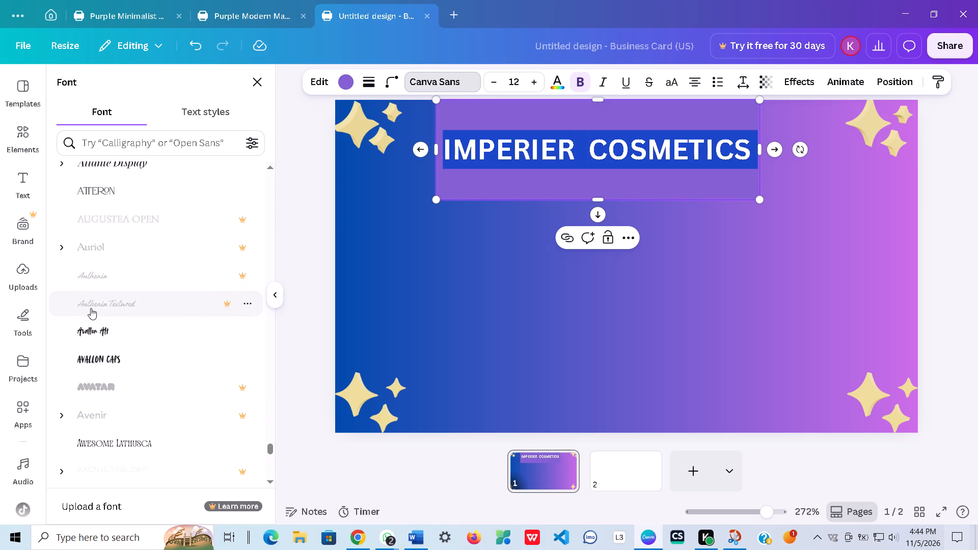
scroll(91, 308, down, 6)
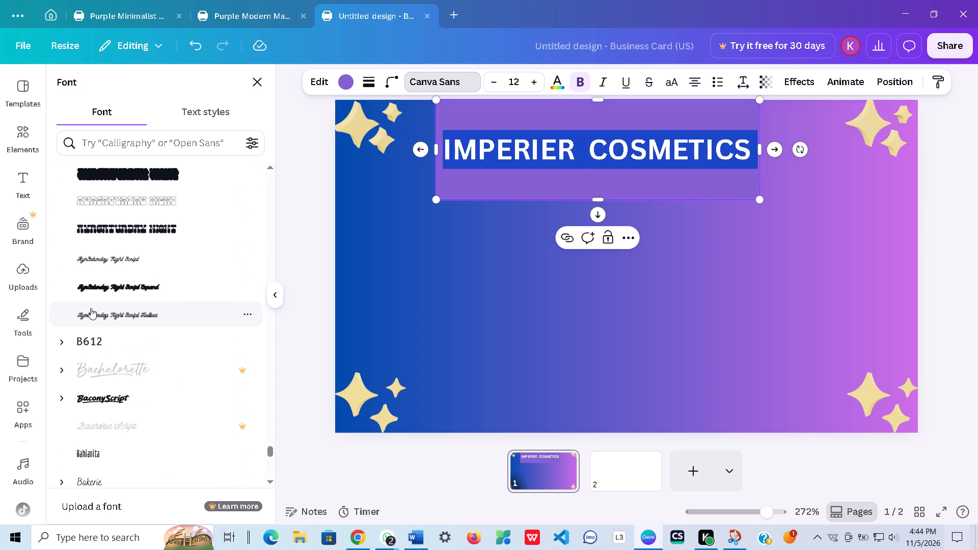
scroll(91, 308, down, 1)
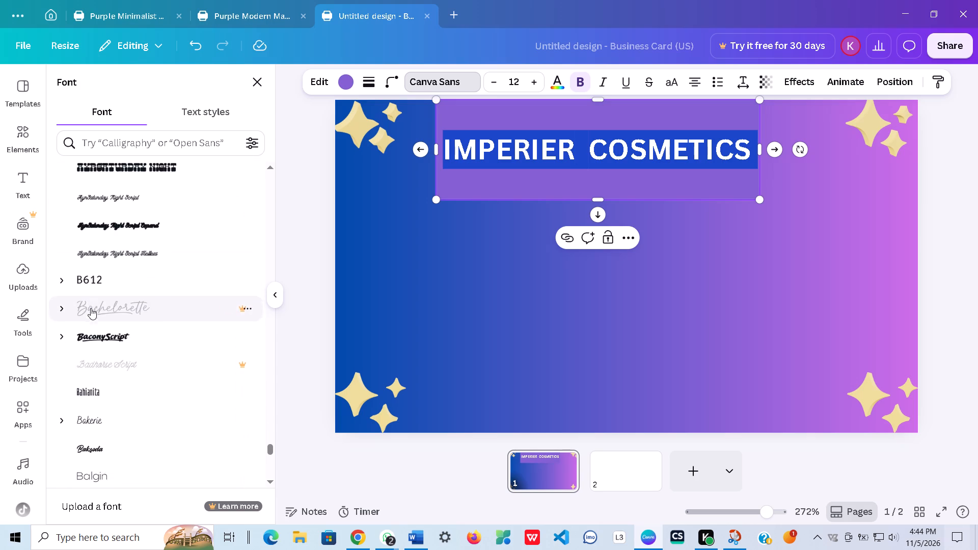
scroll(91, 308, down, 8)
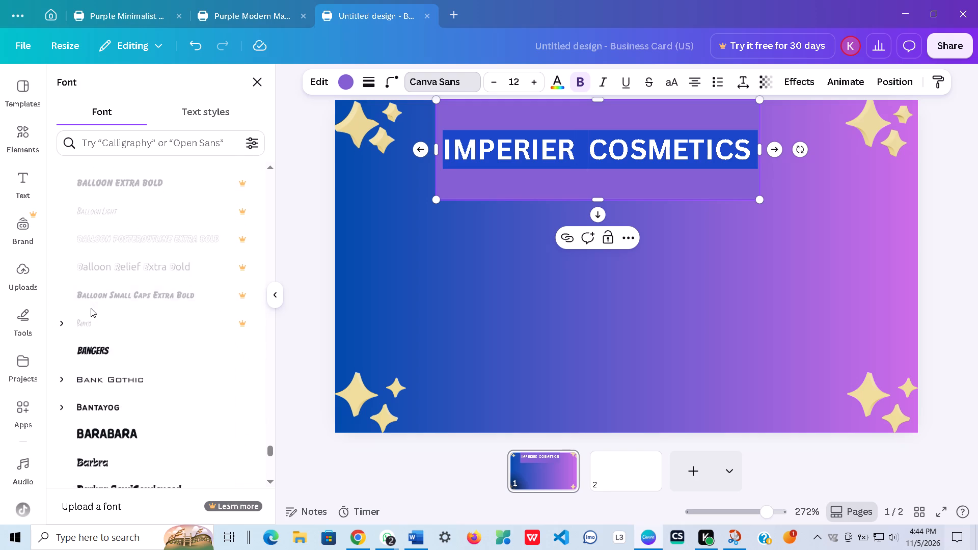
scroll(91, 308, down, 7)
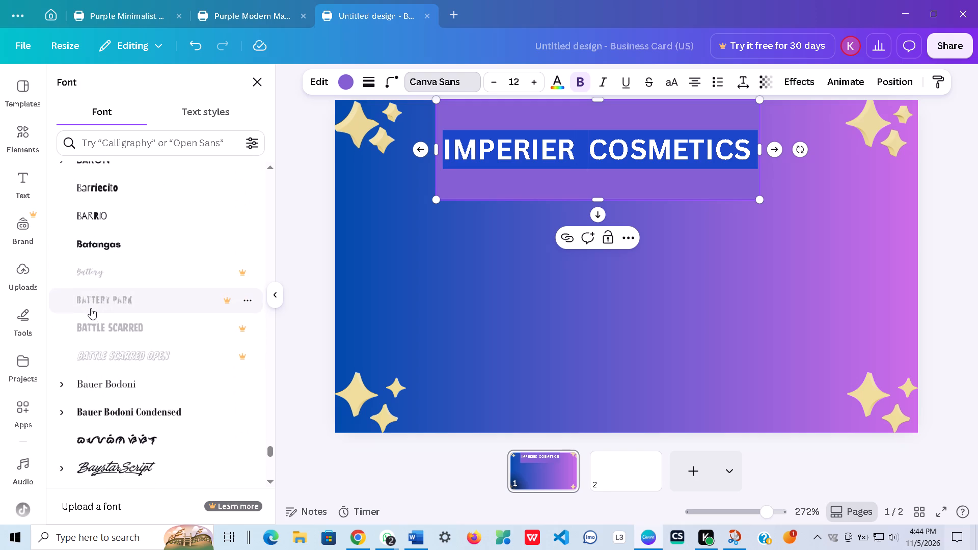
scroll(91, 308, down, 5)
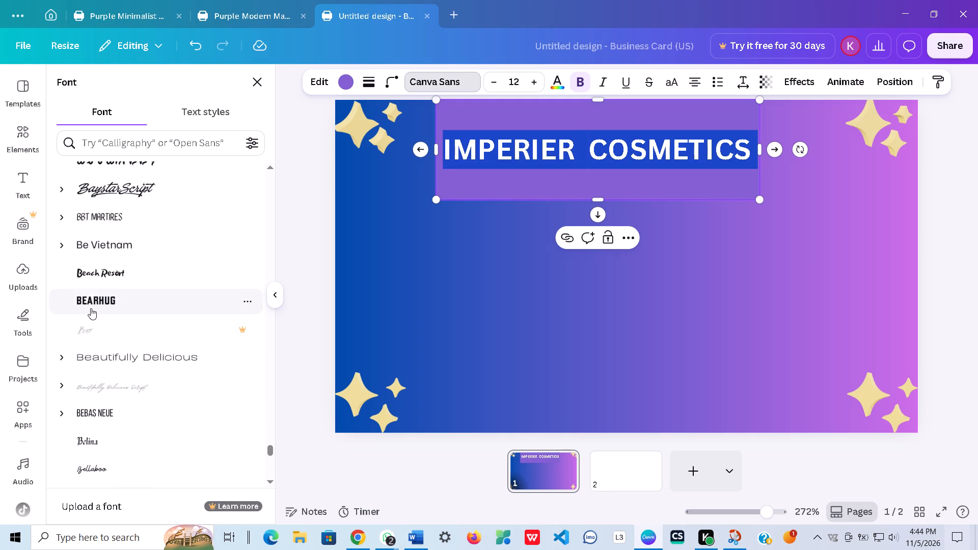
scroll(91, 308, down, 6)
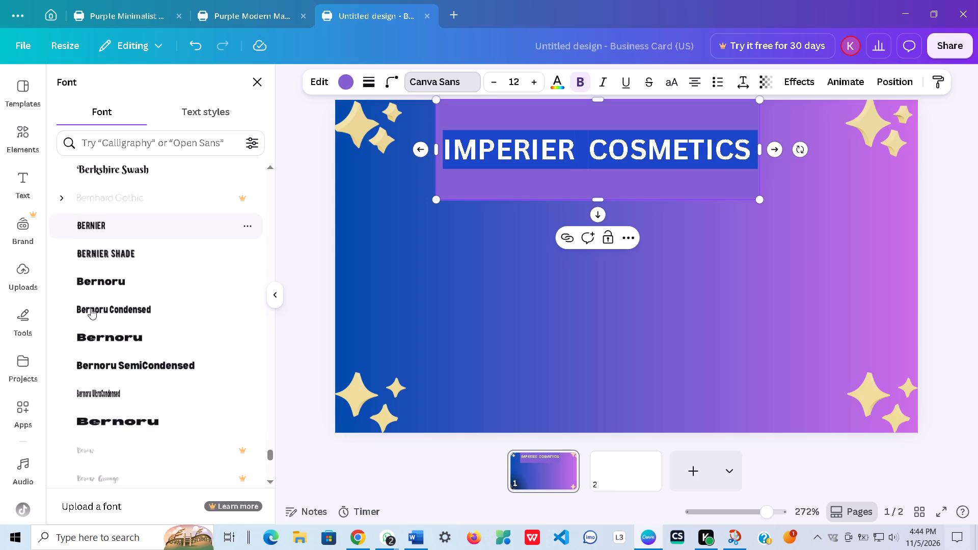
scroll(91, 308, down, 6)
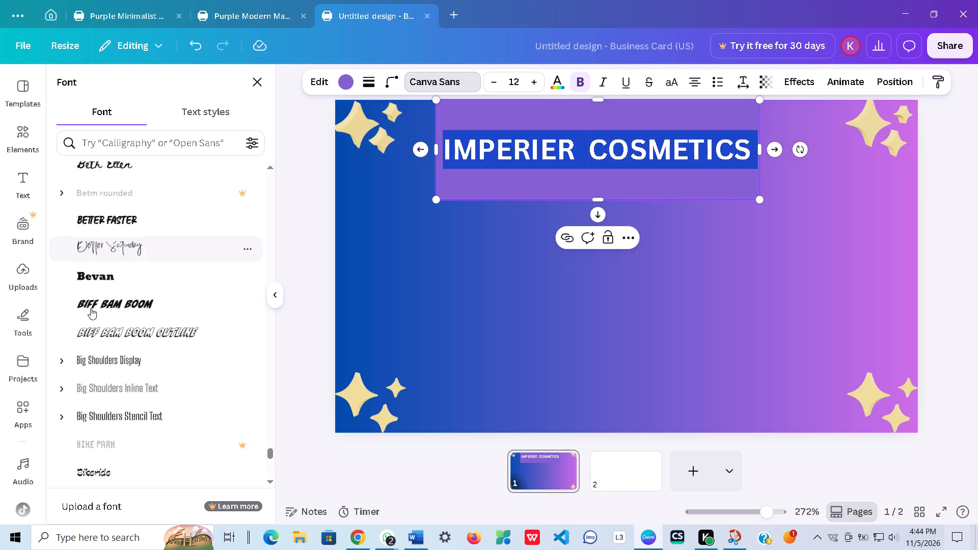
scroll(91, 308, down, 2)
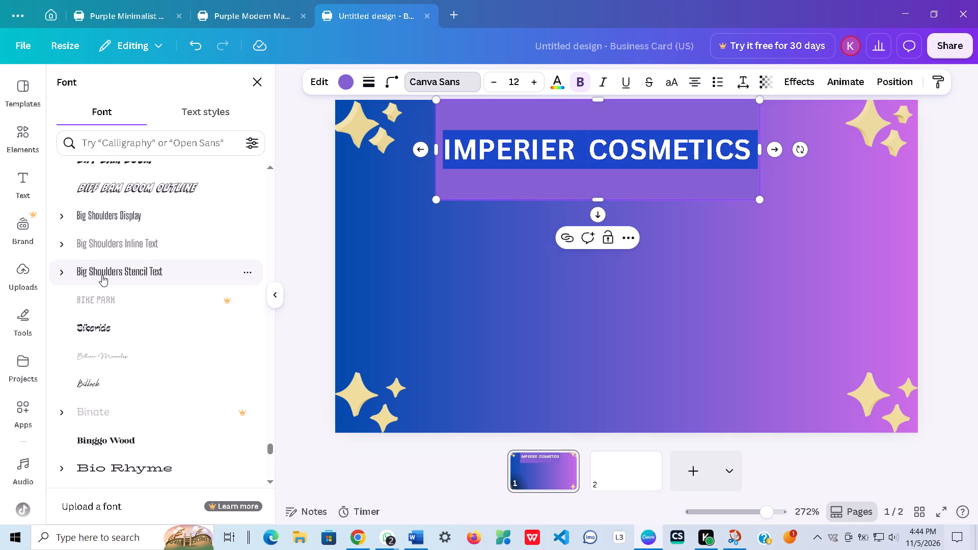
scroll(106, 223, down, 2)
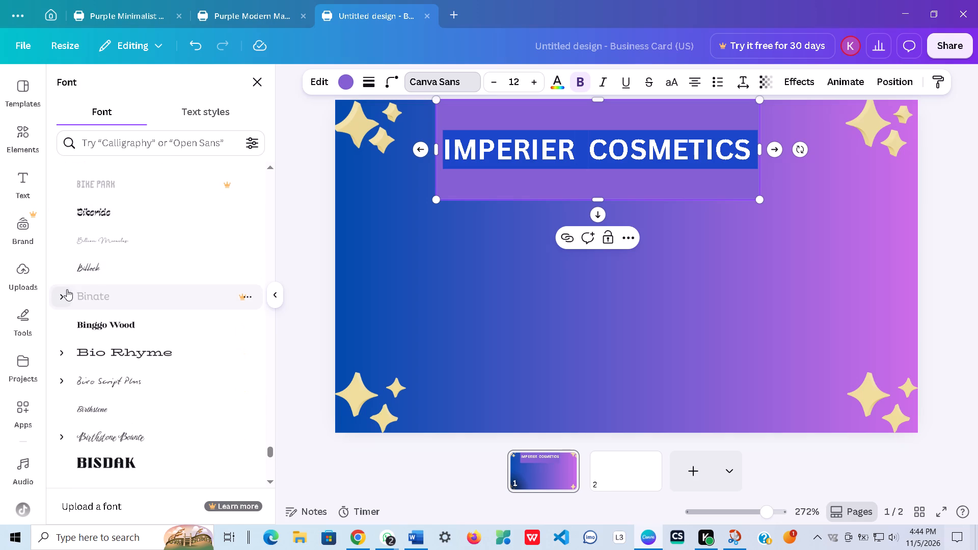
click(67, 289)
scroll(67, 289, down, 1)
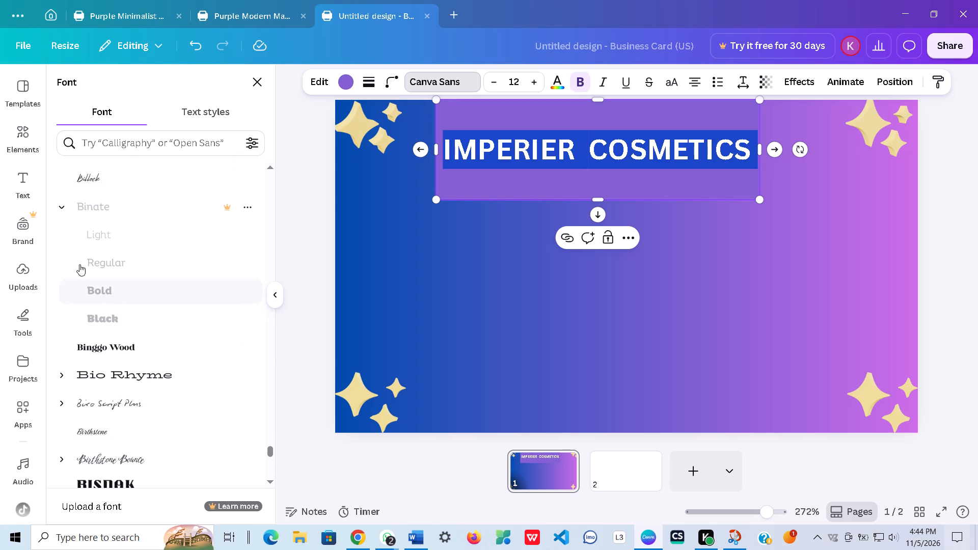
Repeat the recent font search "glamour script" and look through the script typefaces for the company name banner.
click(119, 141)
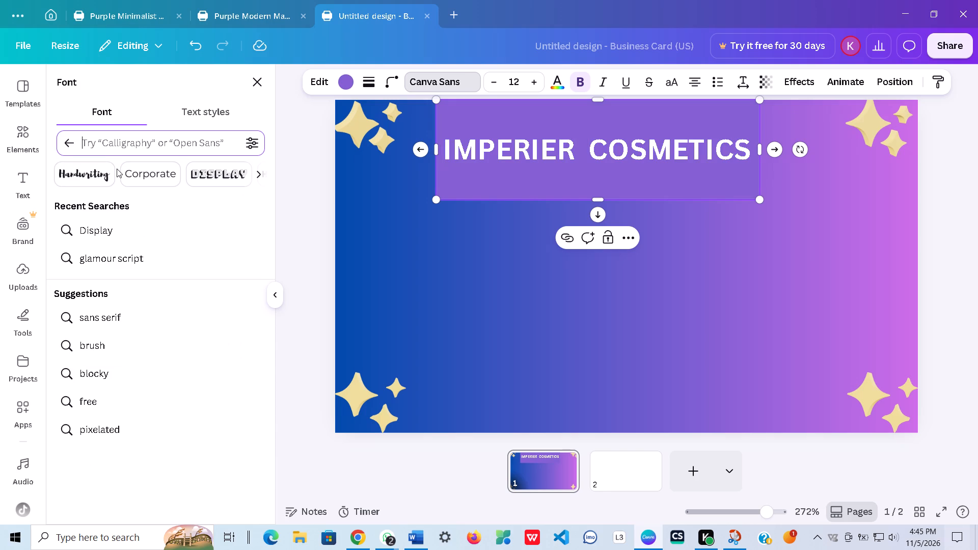
click(97, 256)
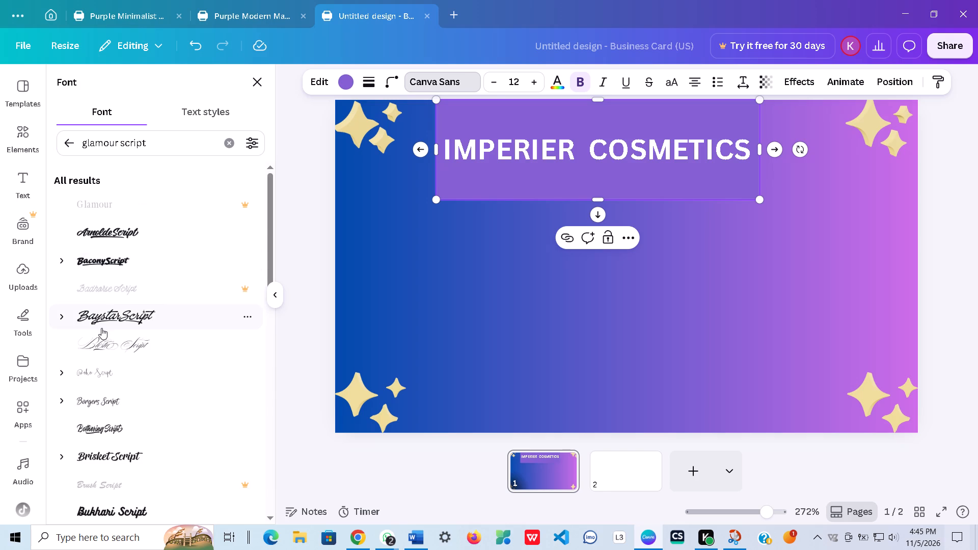
scroll(101, 328, down, 8)
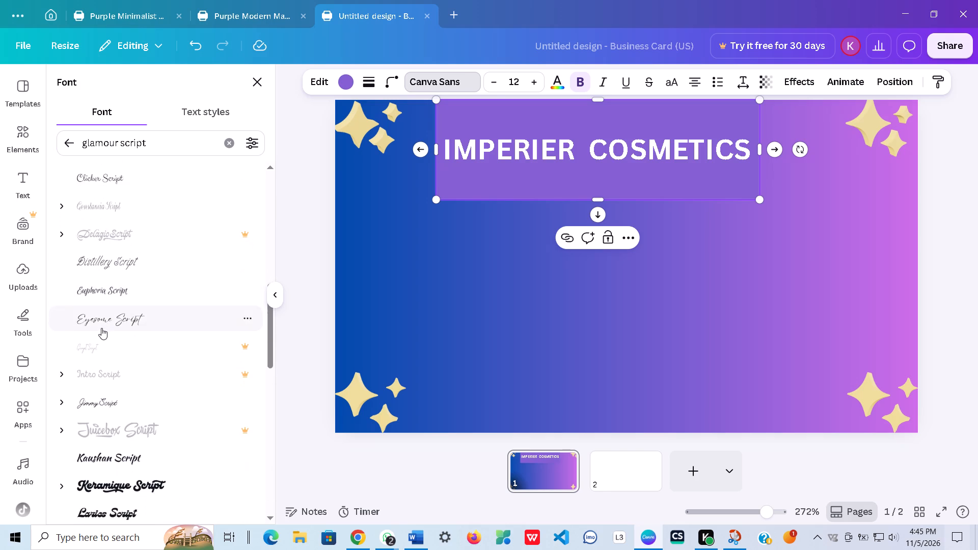
scroll(101, 328, down, 4)
scroll(101, 328, up, 1)
scroll(101, 328, down, 1)
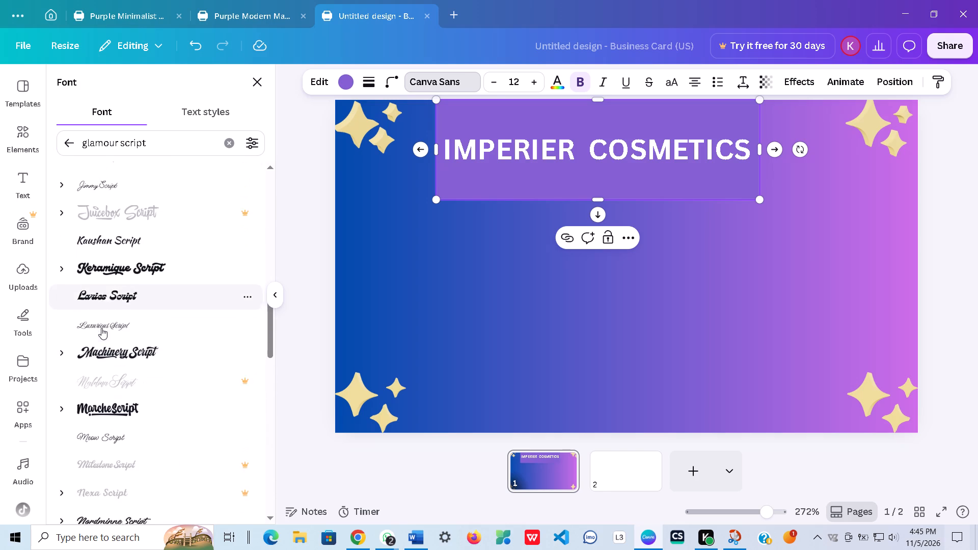
scroll(101, 328, down, 8)
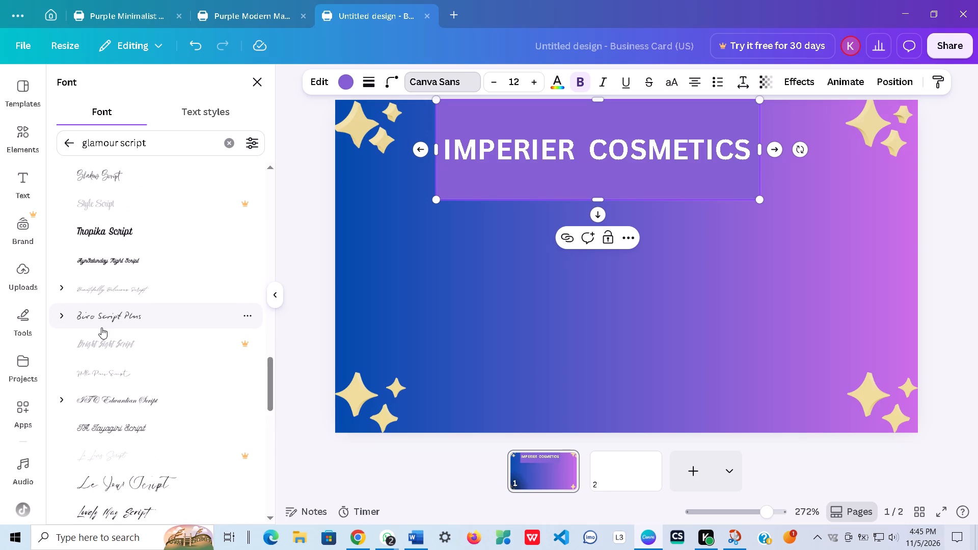
scroll(101, 327, down, 12)
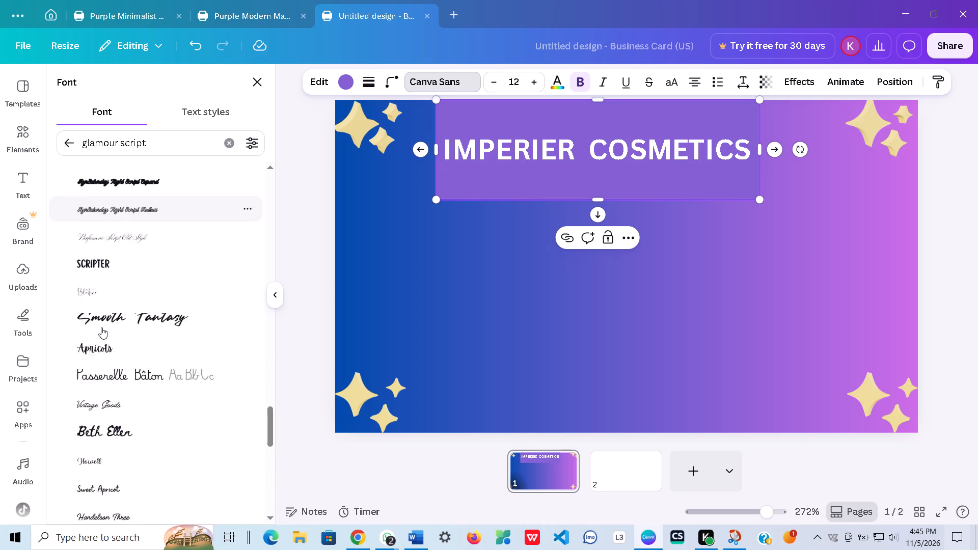
scroll(101, 327, down, 12)
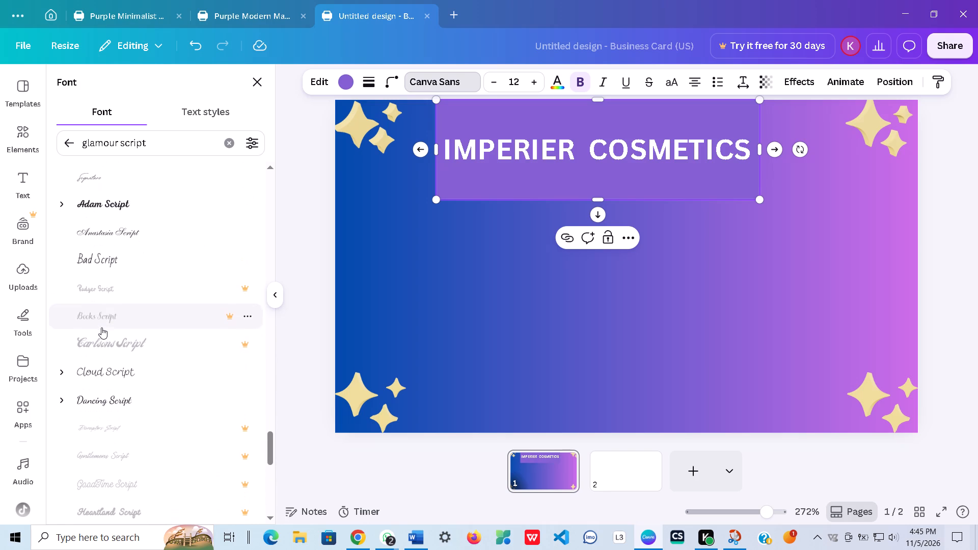
scroll(101, 327, down, 1)
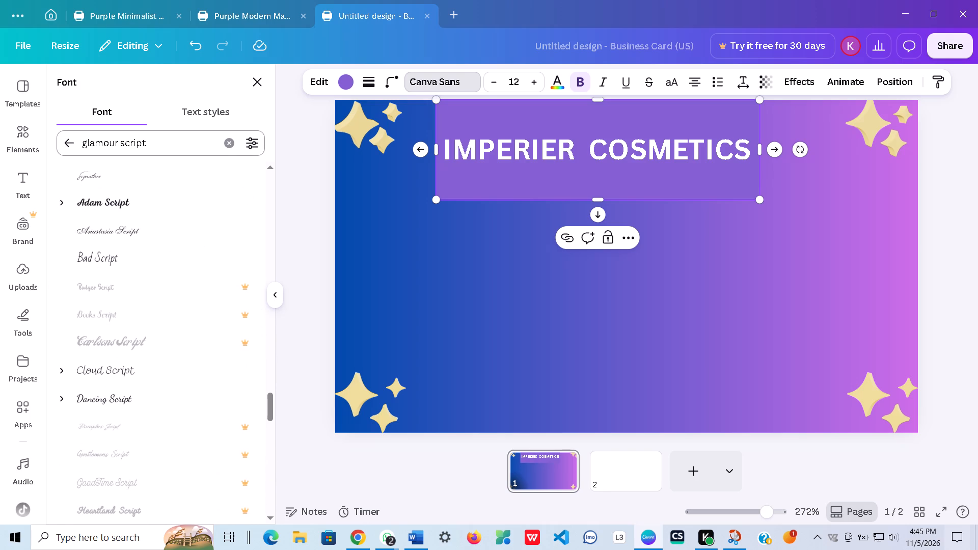
Clear the font search and apply Rubik Vinyl from the Display category to the "IMPERIER COSMETICS" banner text.
click(229, 145)
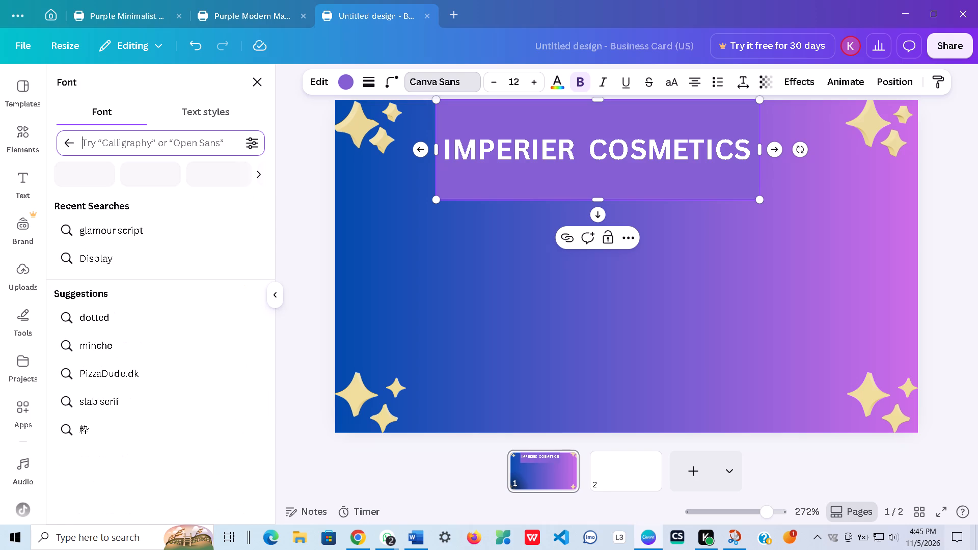
click(210, 171)
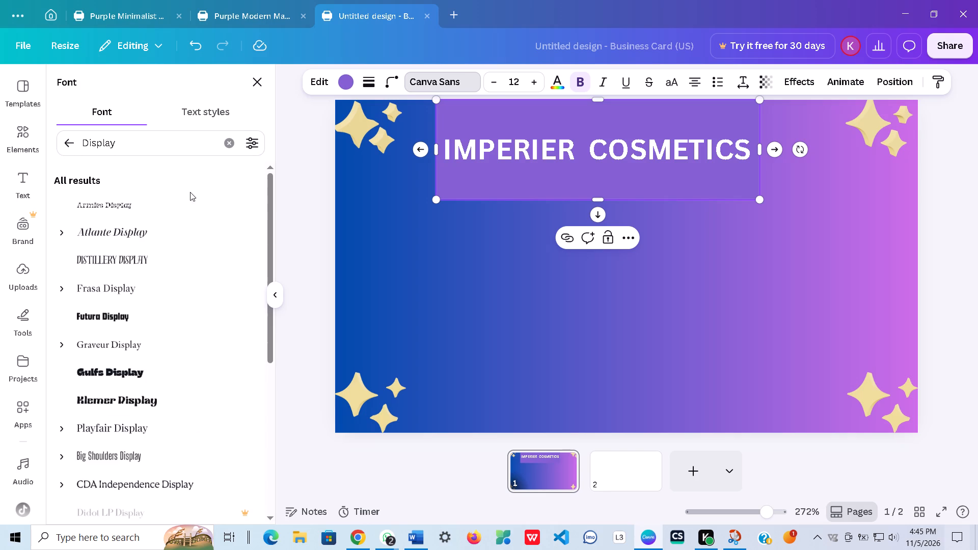
scroll(111, 311, down, 1)
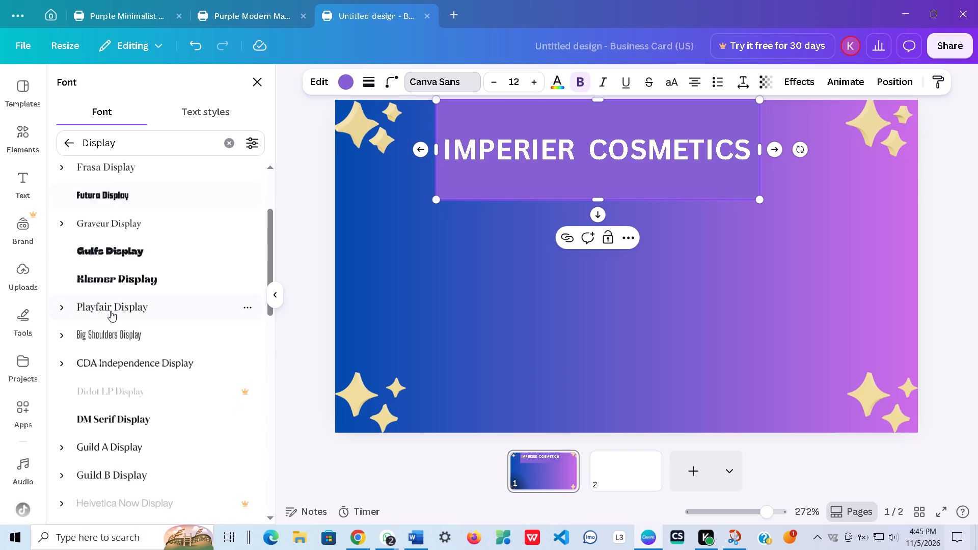
scroll(111, 311, down, 2)
scroll(111, 311, up, 2)
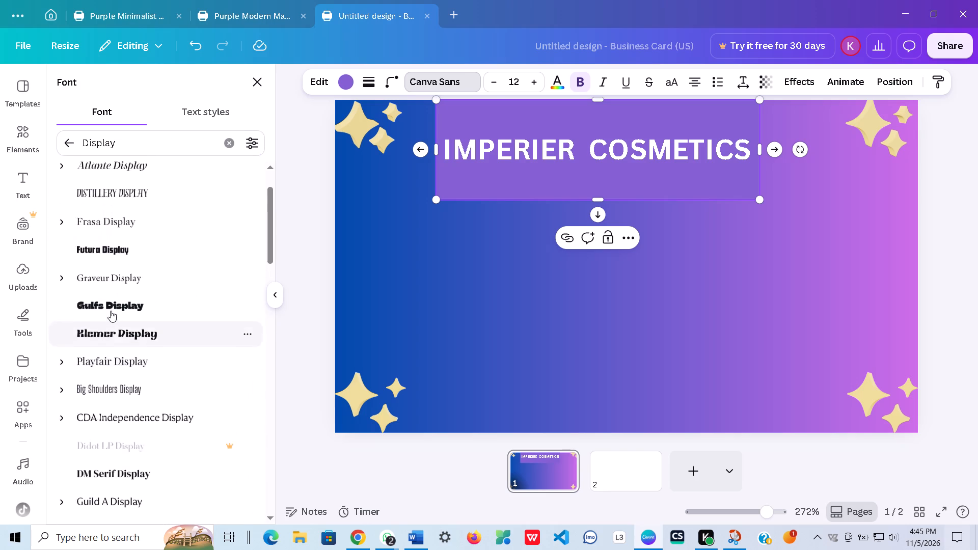
scroll(111, 311, up, 2)
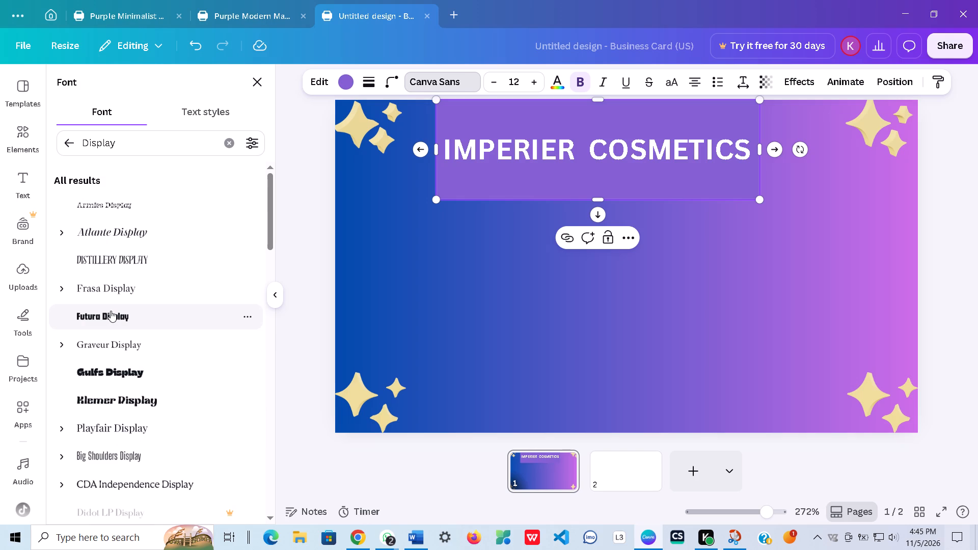
scroll(111, 311, down, 2)
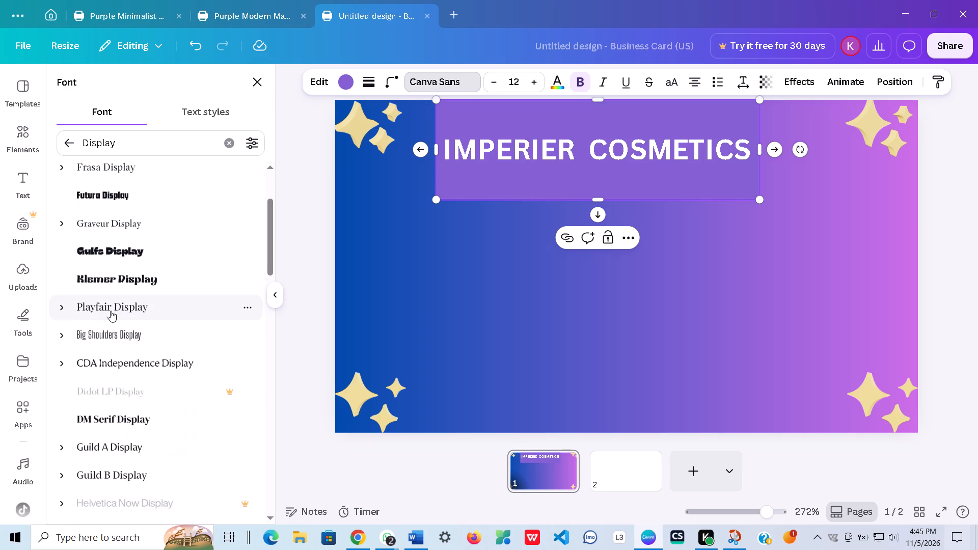
scroll(111, 311, down, 5)
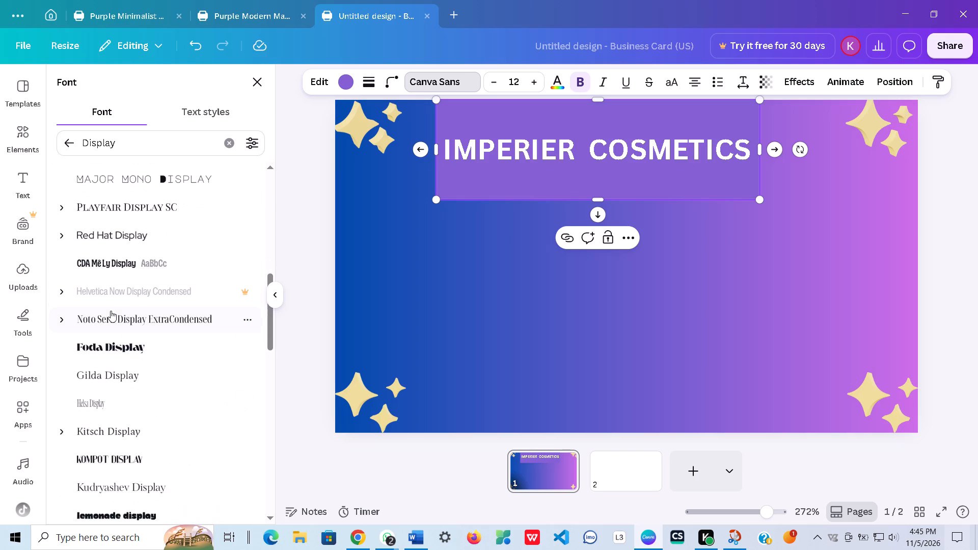
scroll(111, 311, down, 4)
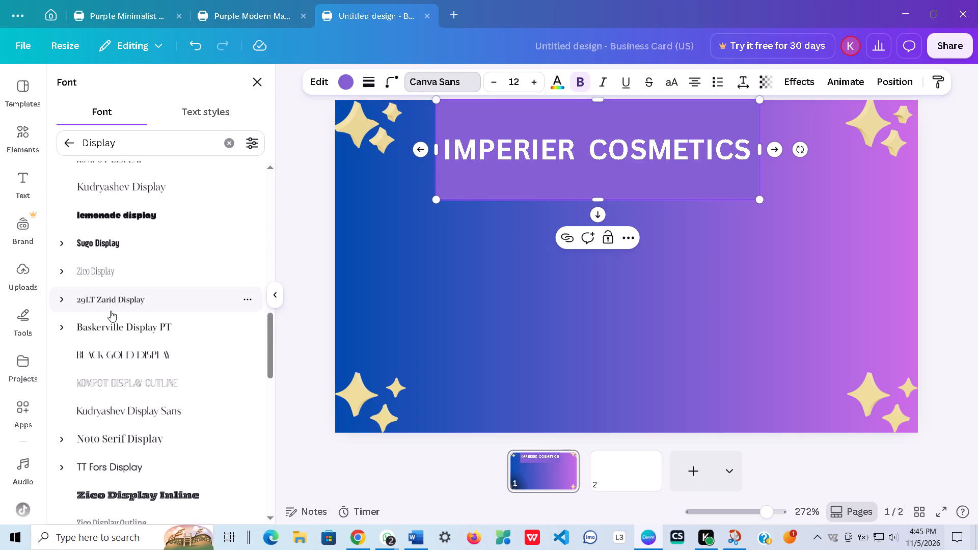
scroll(111, 311, down, 9)
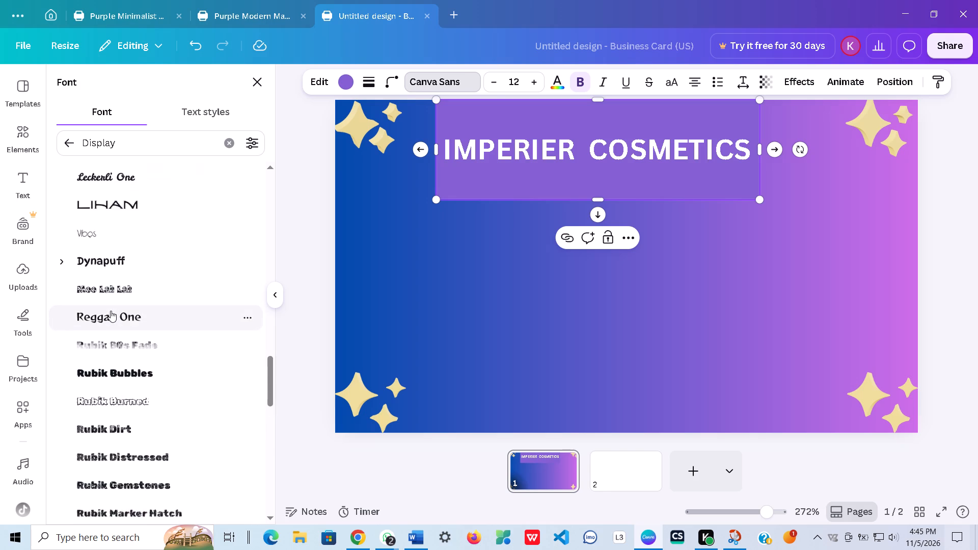
scroll(111, 311, down, 6)
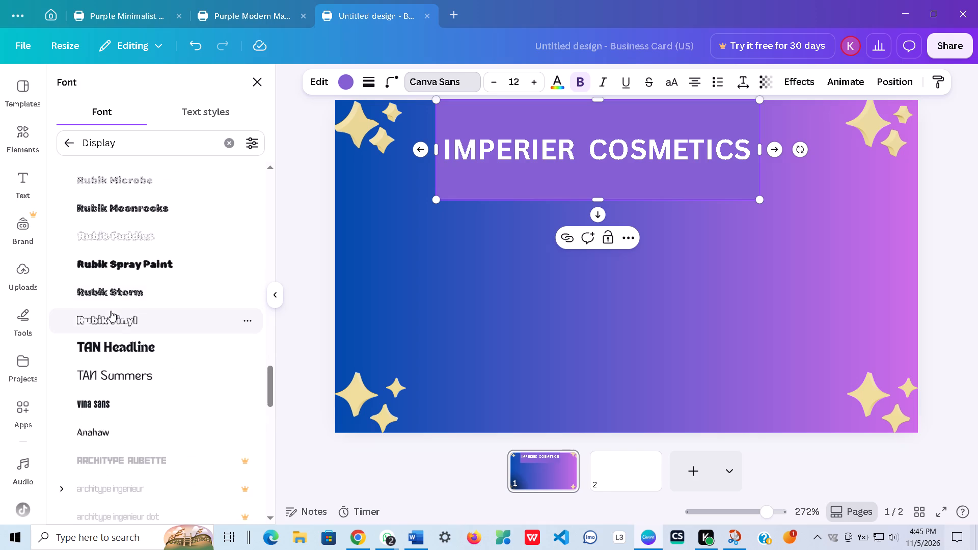
click(110, 311)
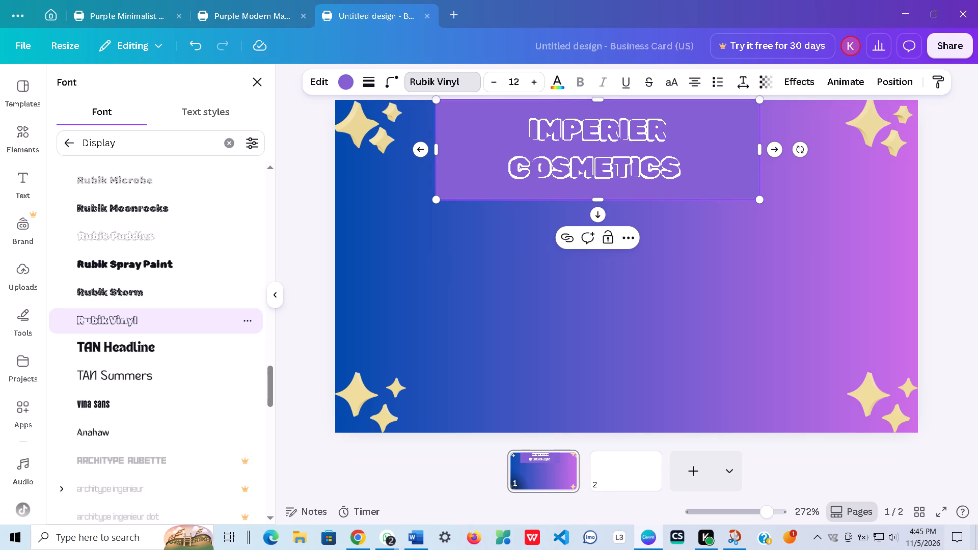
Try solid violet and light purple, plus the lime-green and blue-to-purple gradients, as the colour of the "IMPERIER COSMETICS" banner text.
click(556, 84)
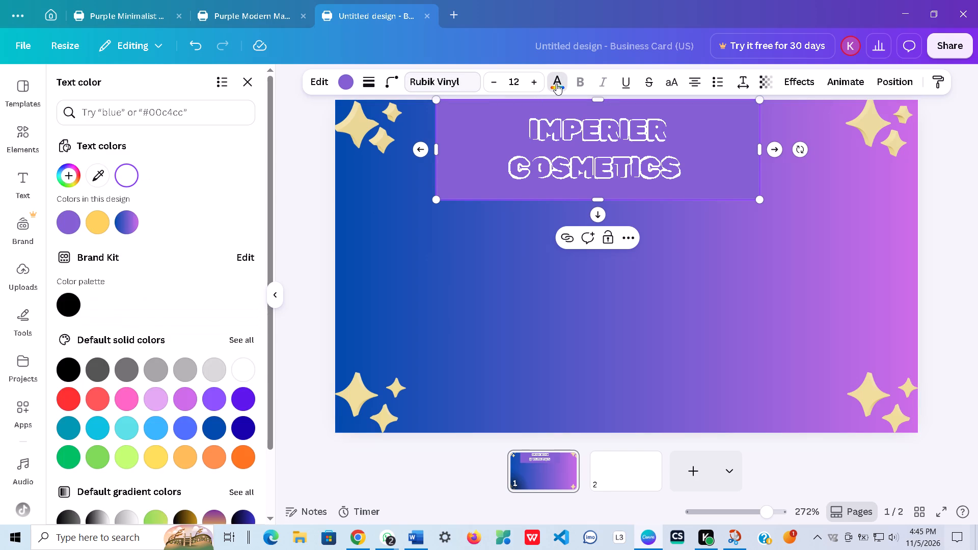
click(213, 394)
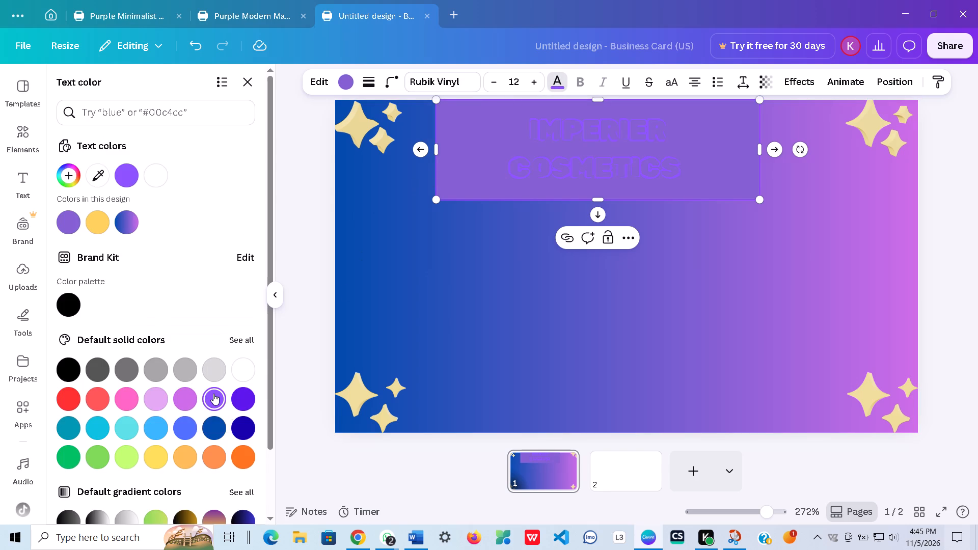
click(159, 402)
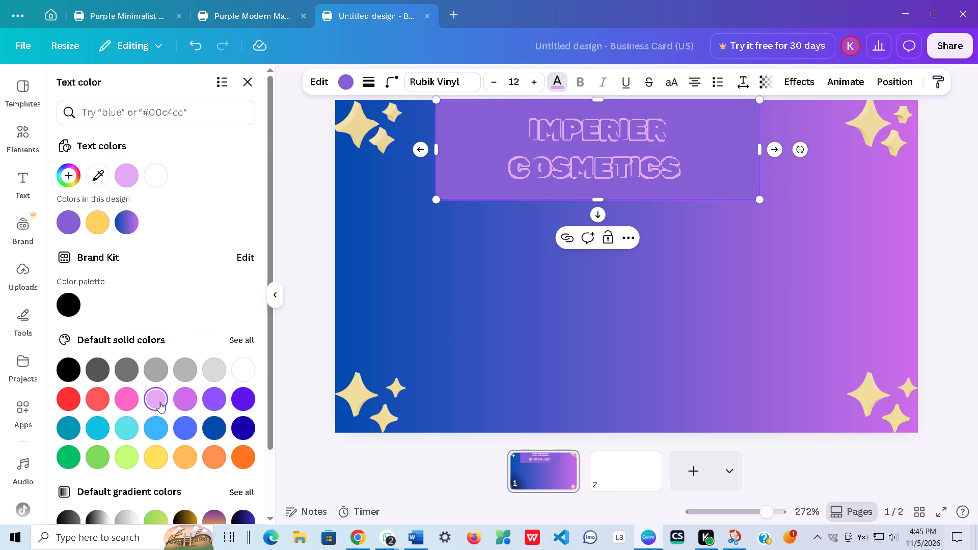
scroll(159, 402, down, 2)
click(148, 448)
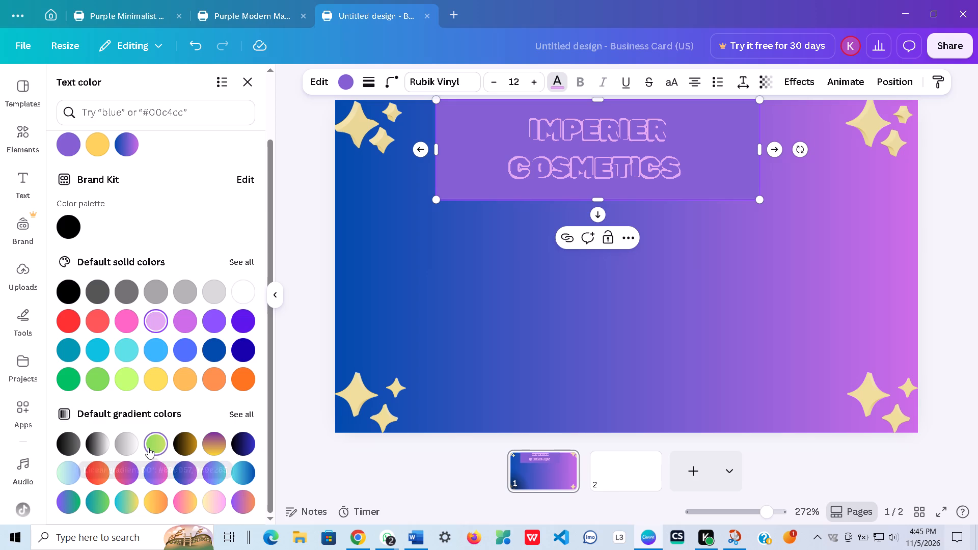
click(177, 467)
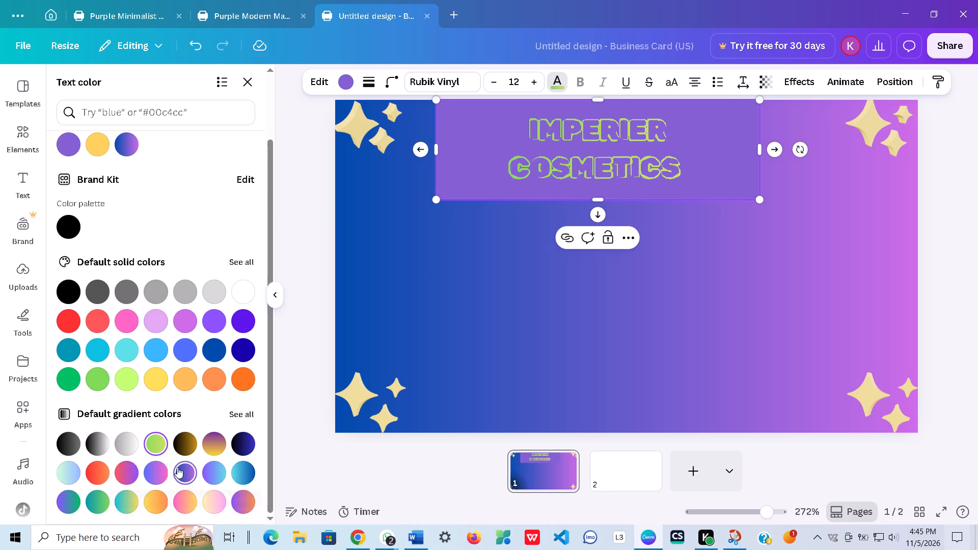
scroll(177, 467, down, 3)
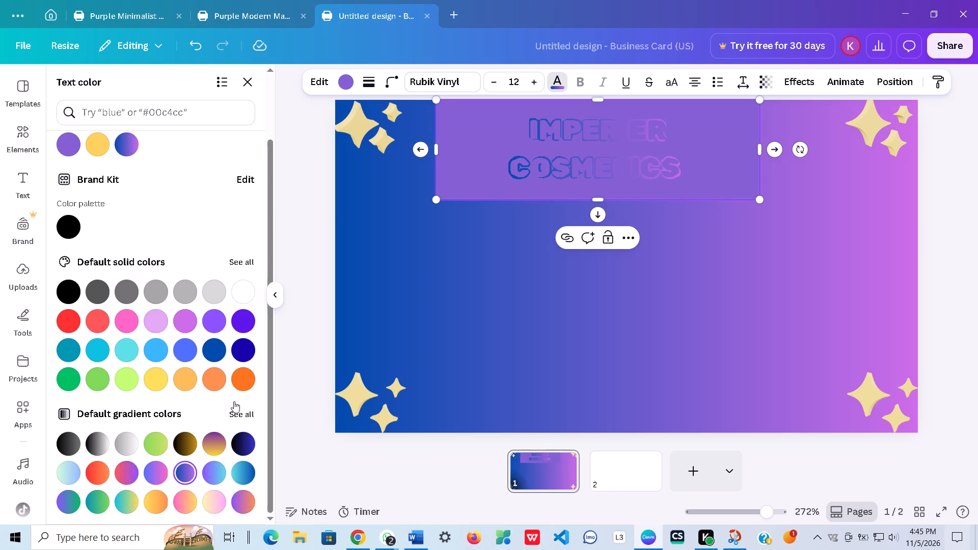
From the full set of default gradients, try the orange-brown-green gradient on the banner text and settle on the bright green-to-cyan-to-blue one.
click(238, 414)
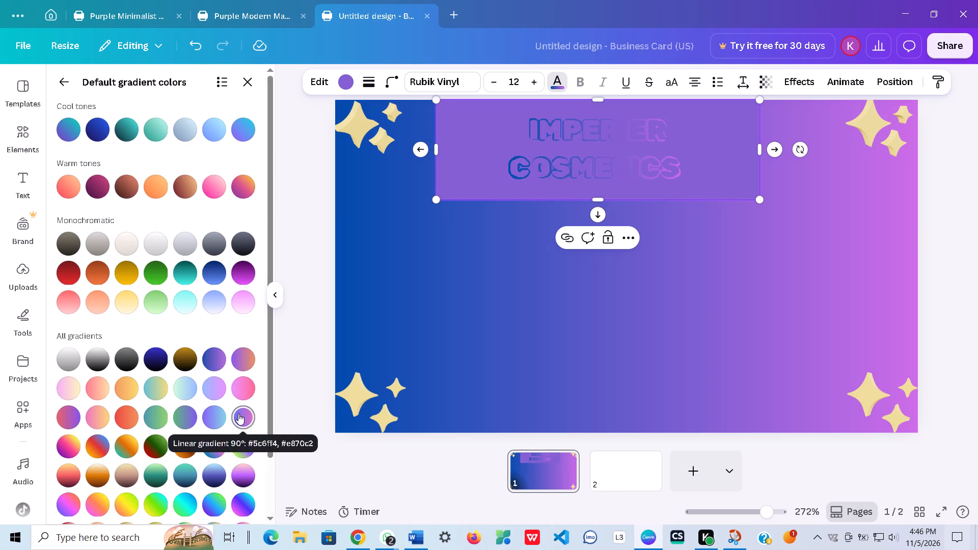
click(178, 453)
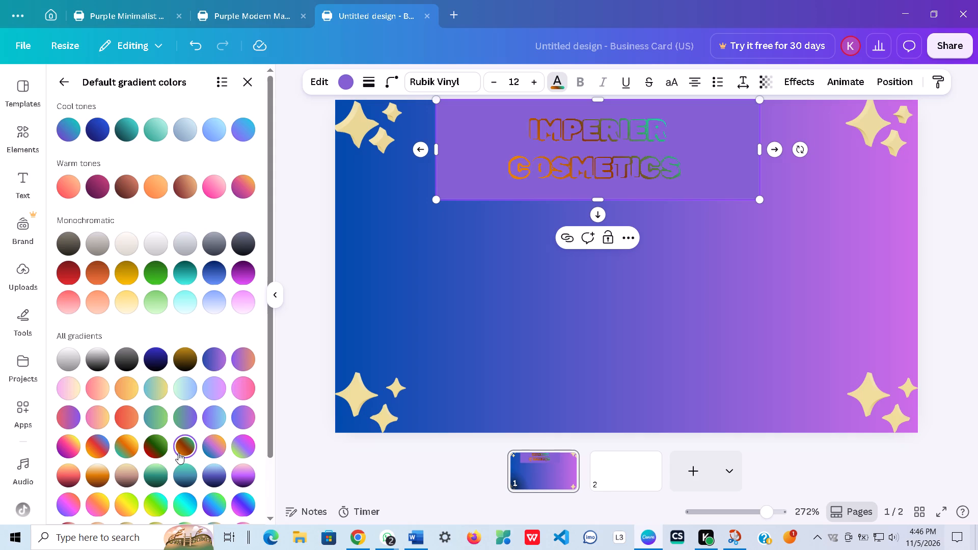
scroll(178, 453, down, 2)
click(183, 439)
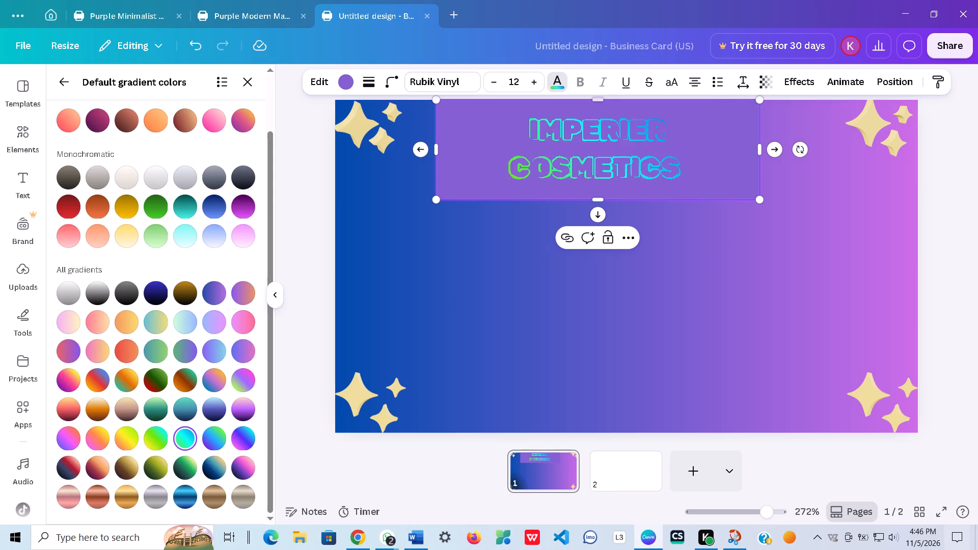
Set the transparency of the company name banner to 16 and deselect the banner.
click(696, 155)
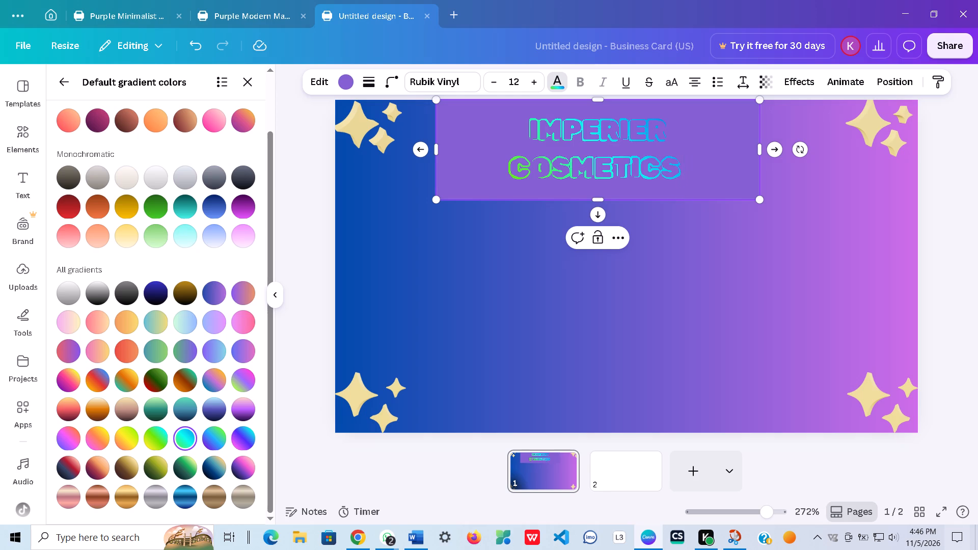
click(765, 82)
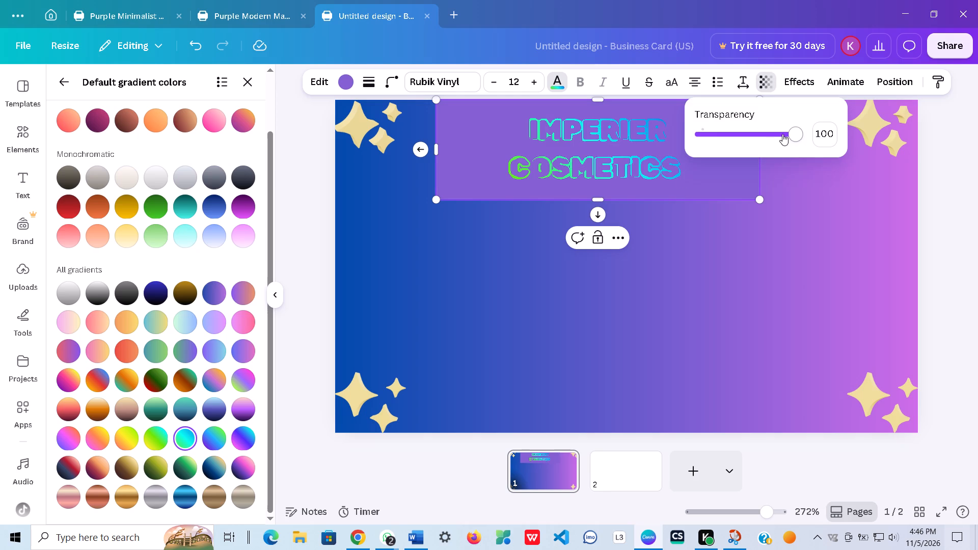
drag(782, 134, 736, 144)
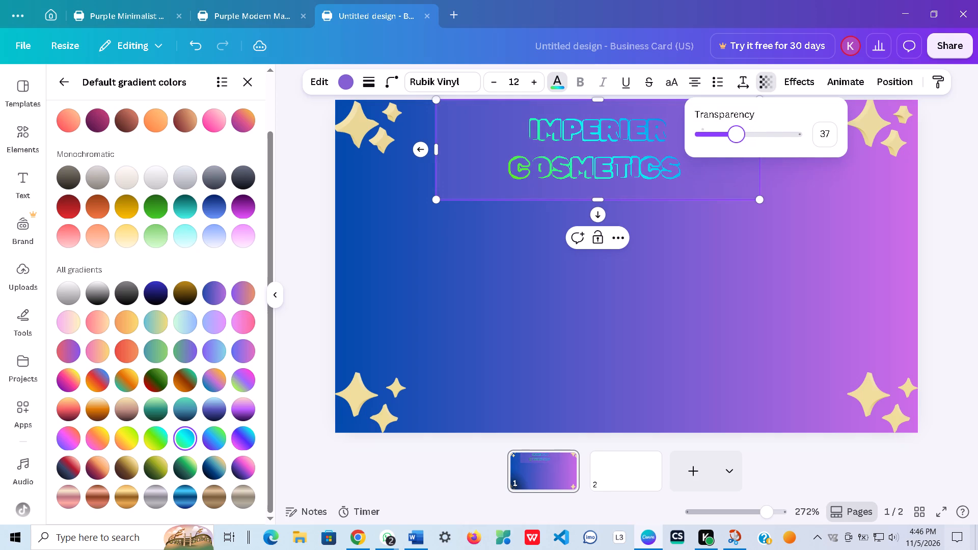
drag(736, 144, 722, 146)
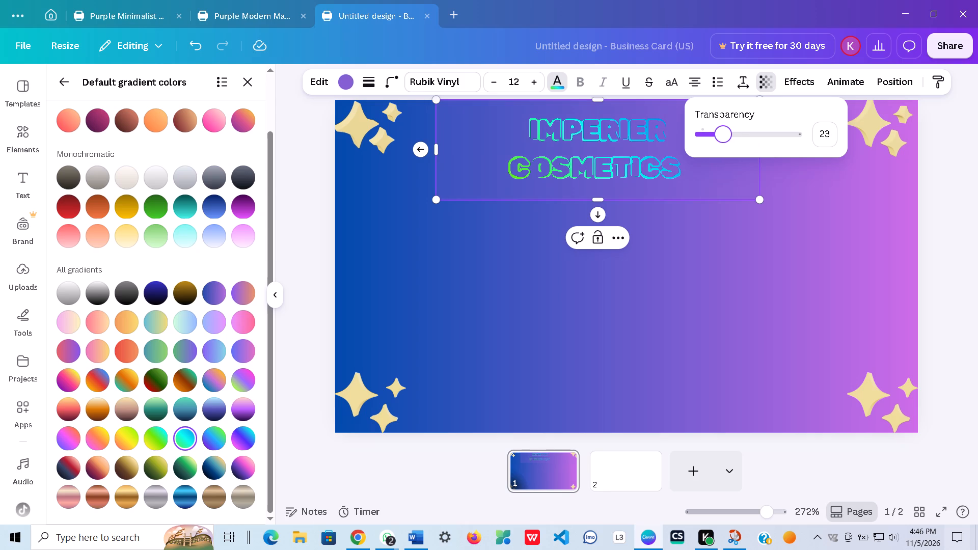
drag(722, 146, 716, 146)
click(677, 241)
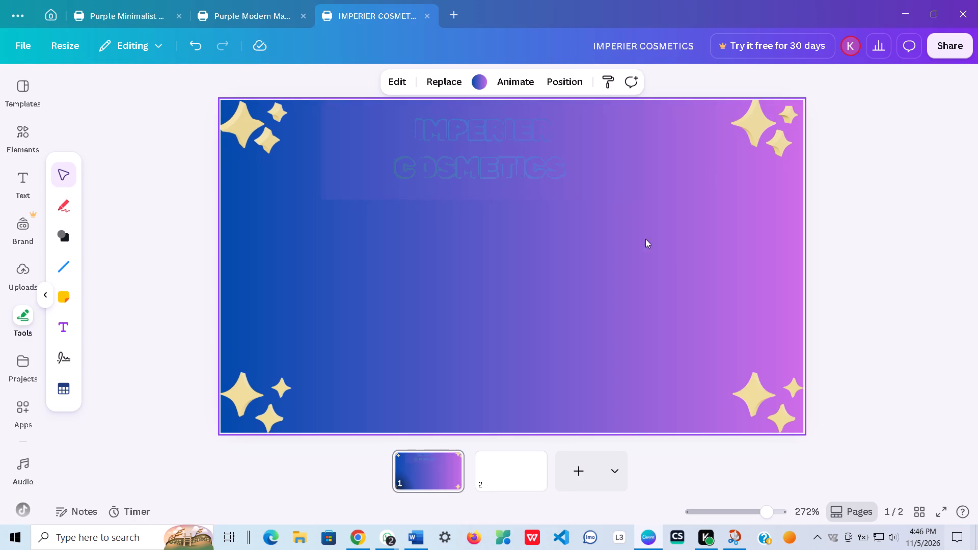
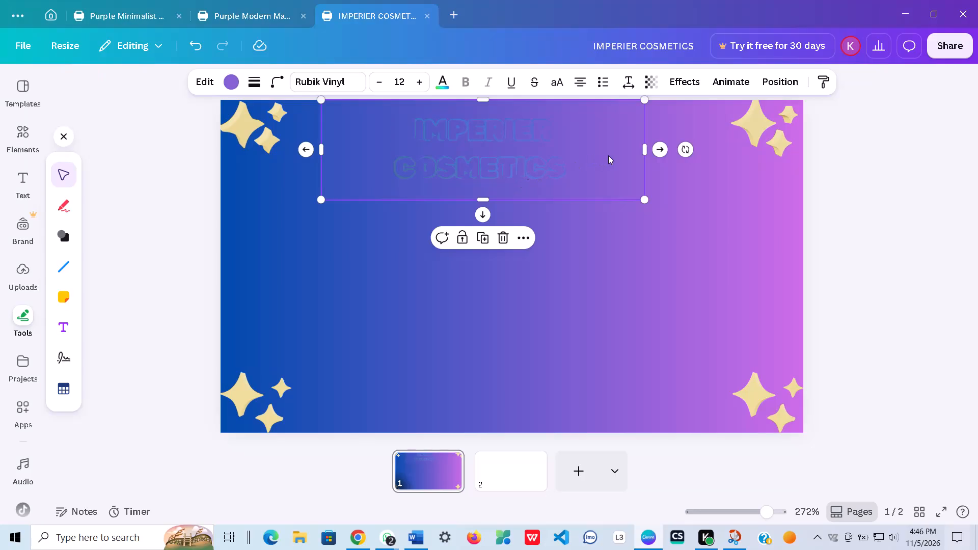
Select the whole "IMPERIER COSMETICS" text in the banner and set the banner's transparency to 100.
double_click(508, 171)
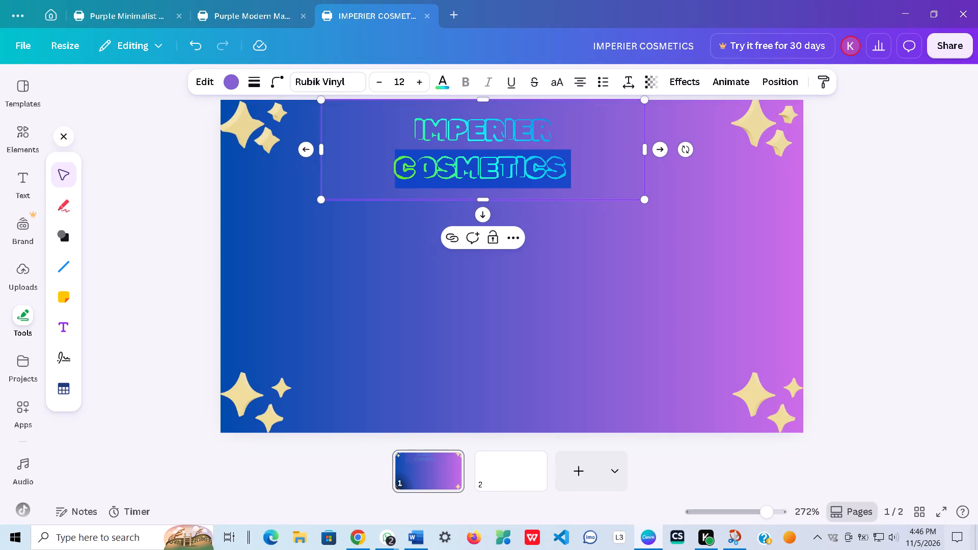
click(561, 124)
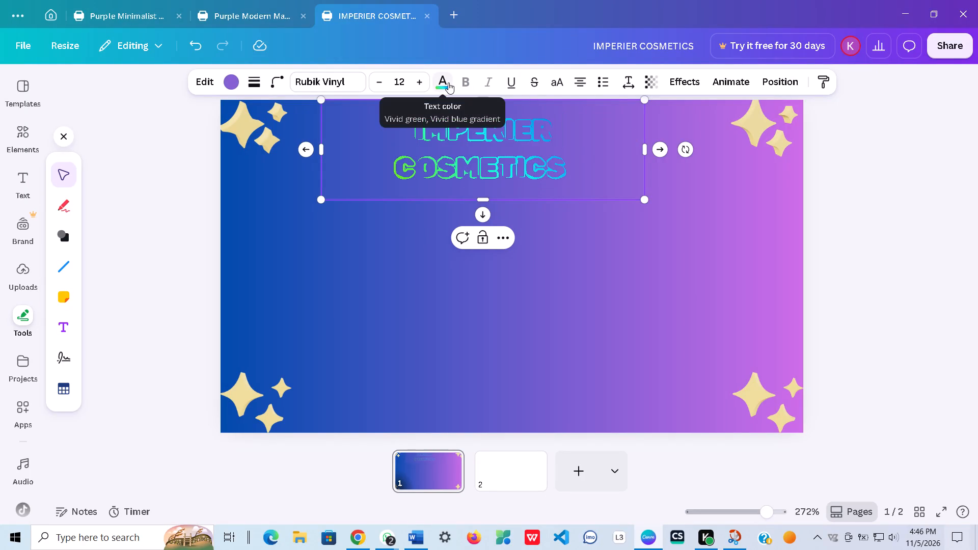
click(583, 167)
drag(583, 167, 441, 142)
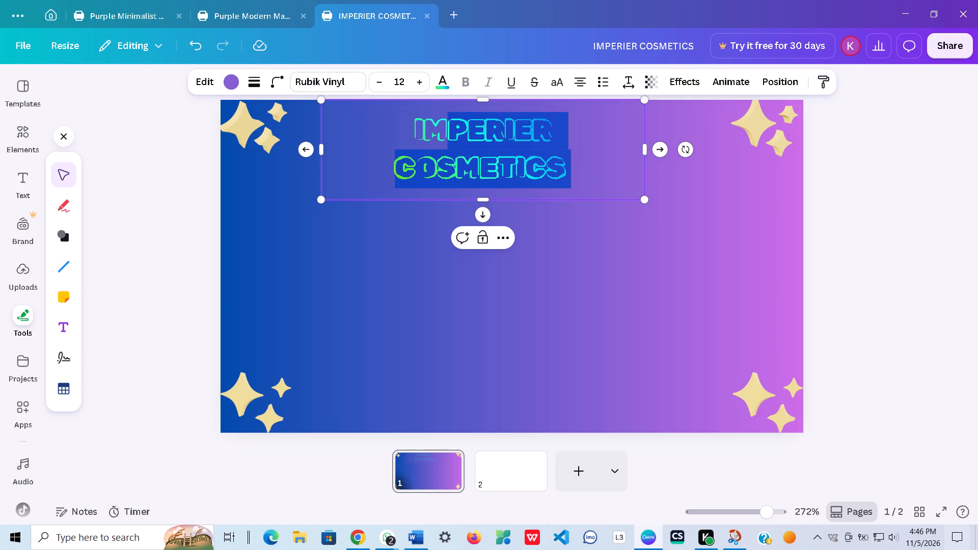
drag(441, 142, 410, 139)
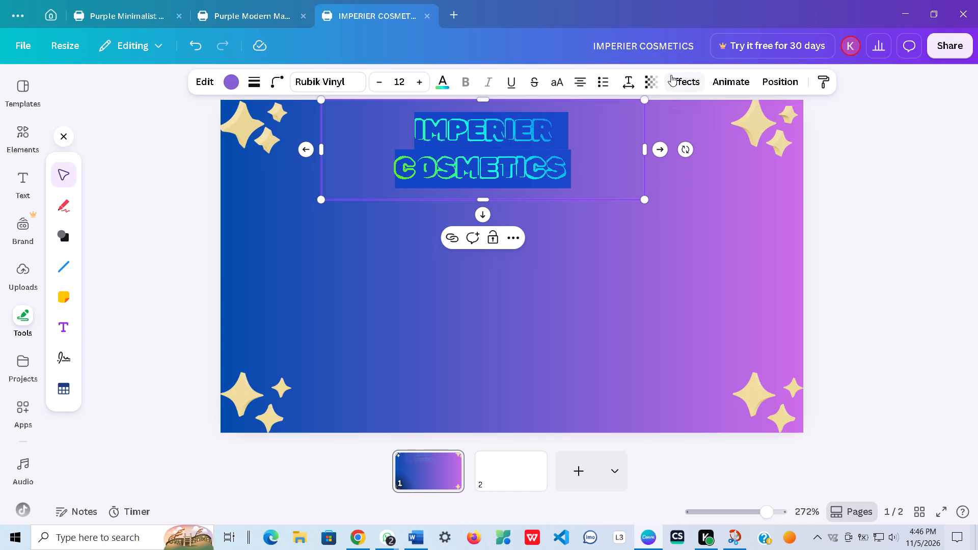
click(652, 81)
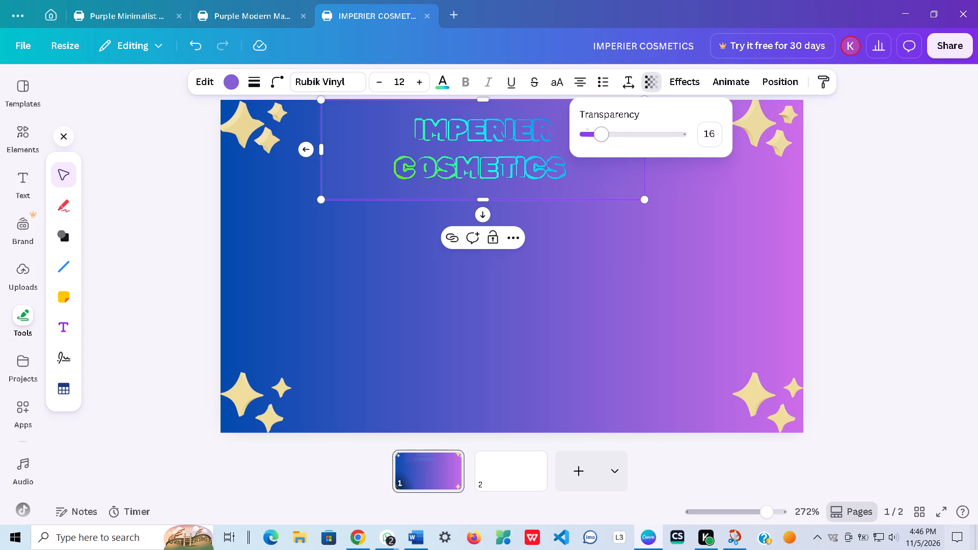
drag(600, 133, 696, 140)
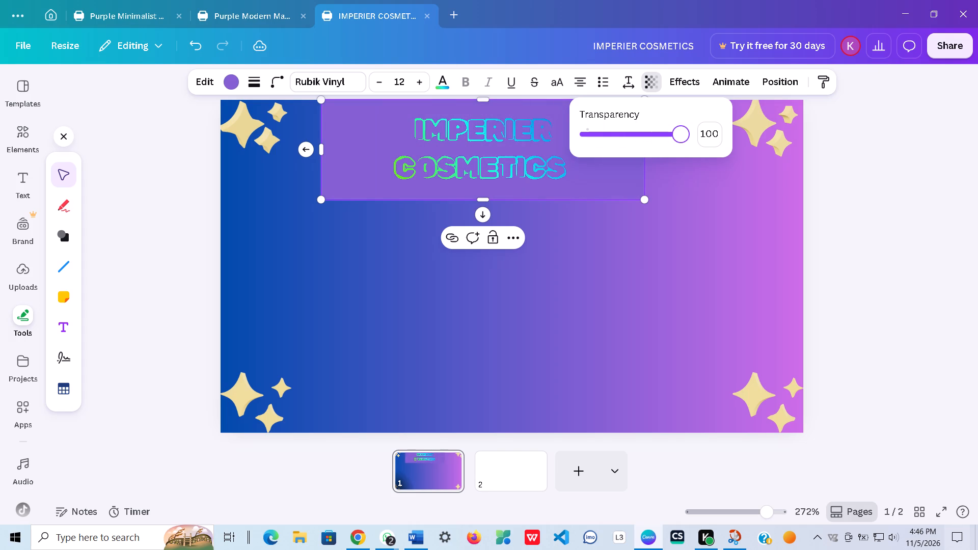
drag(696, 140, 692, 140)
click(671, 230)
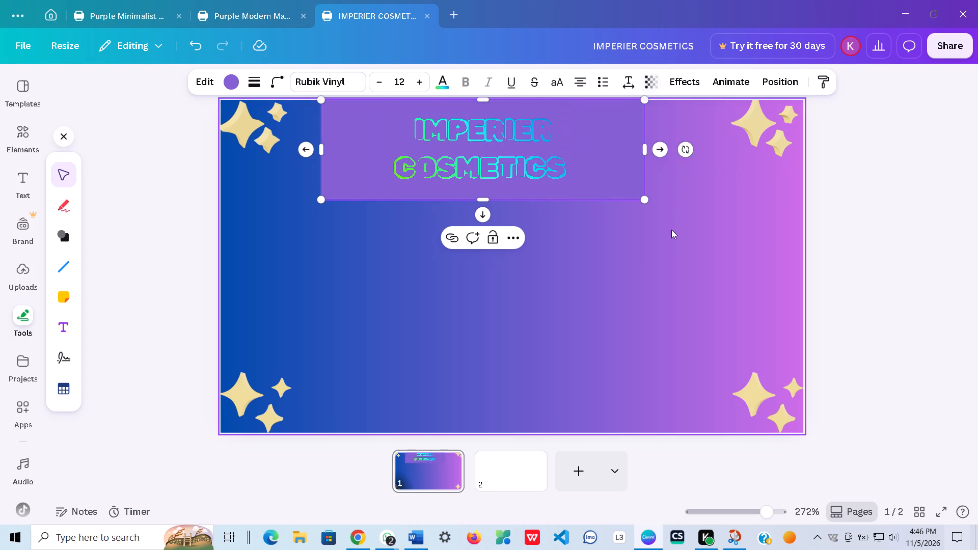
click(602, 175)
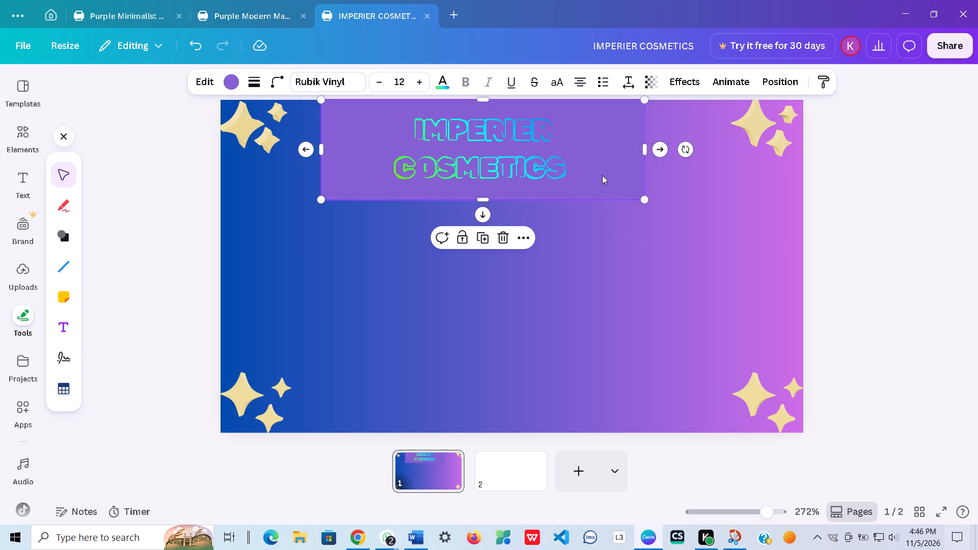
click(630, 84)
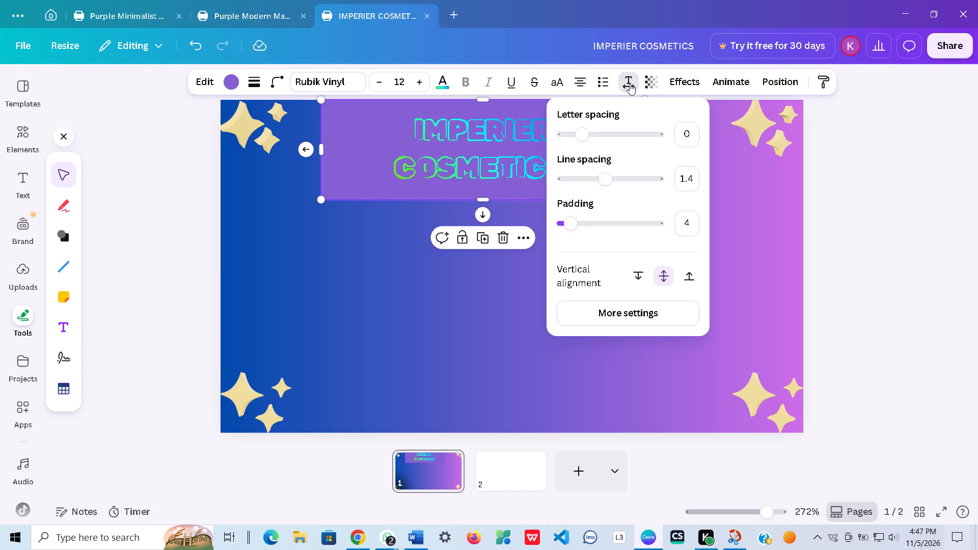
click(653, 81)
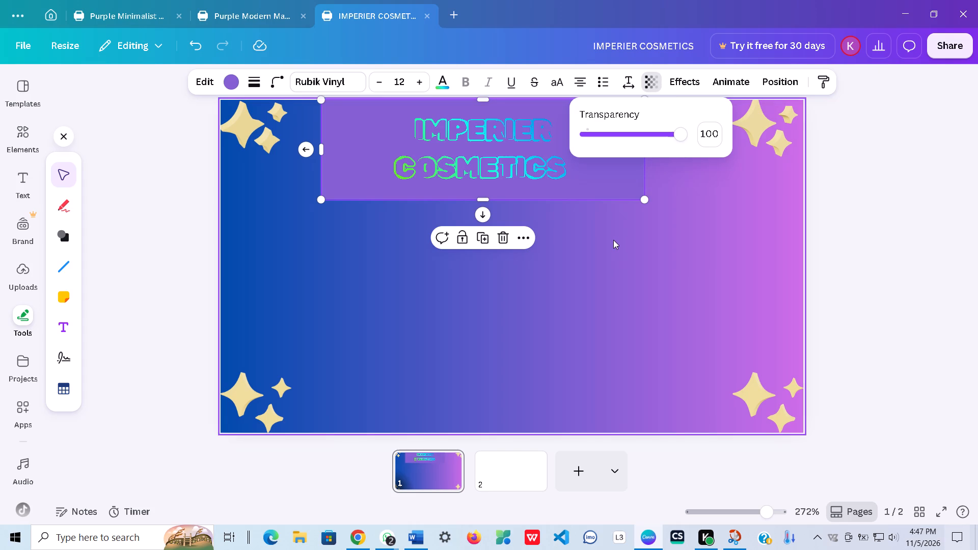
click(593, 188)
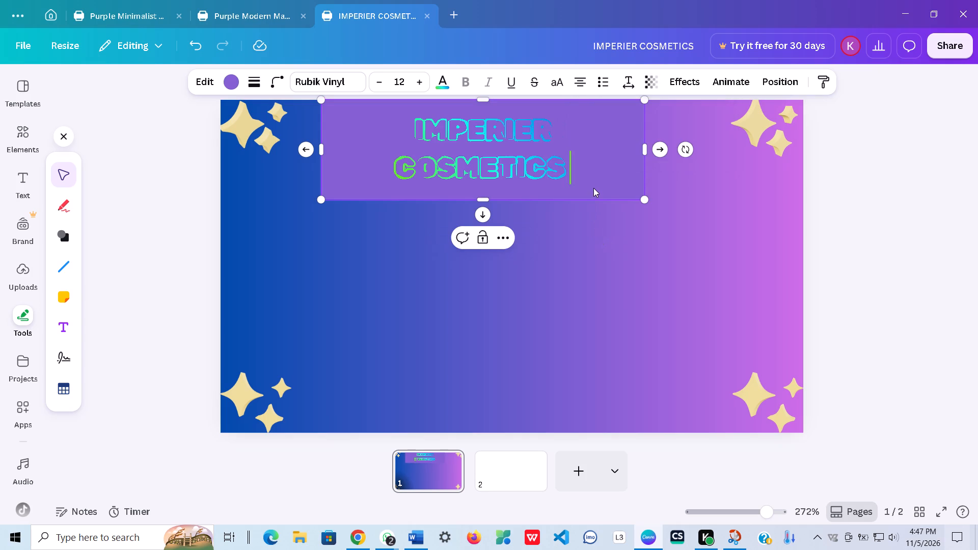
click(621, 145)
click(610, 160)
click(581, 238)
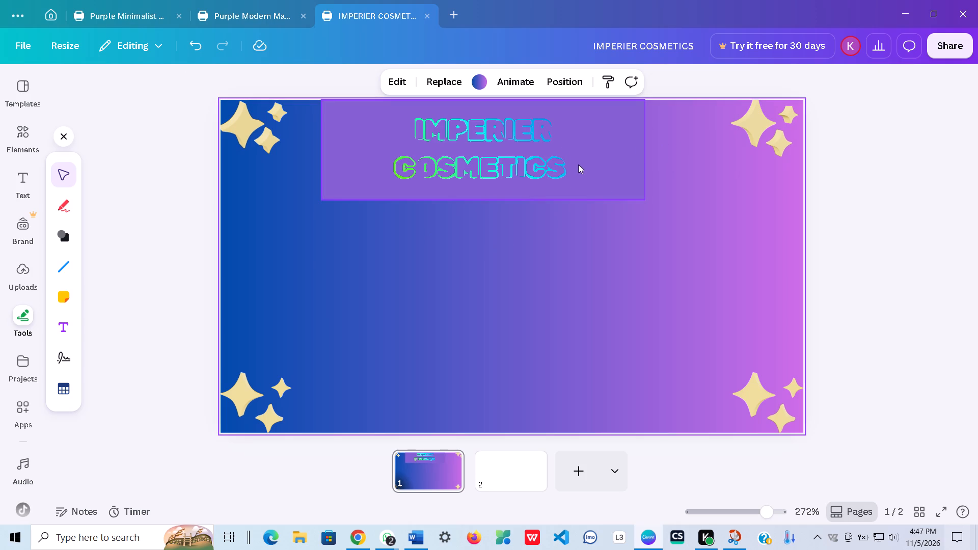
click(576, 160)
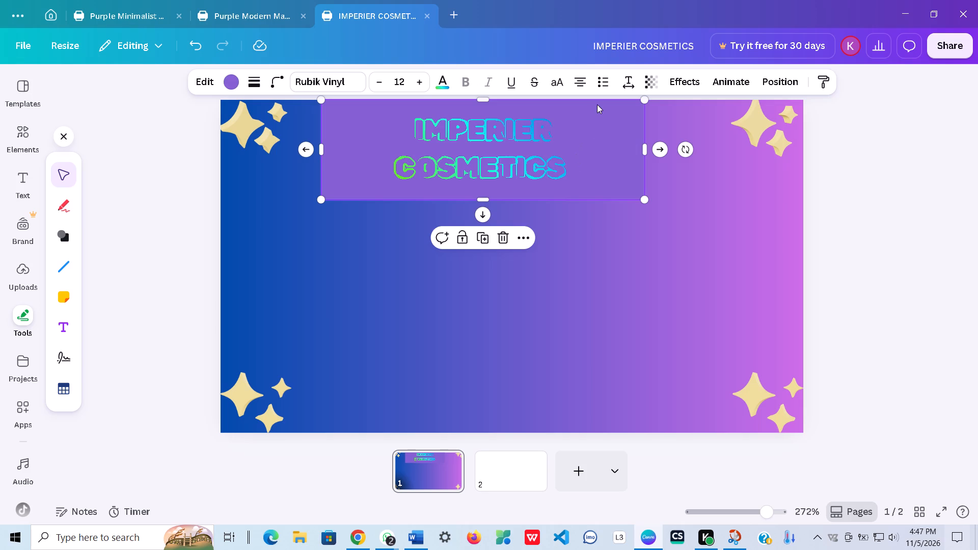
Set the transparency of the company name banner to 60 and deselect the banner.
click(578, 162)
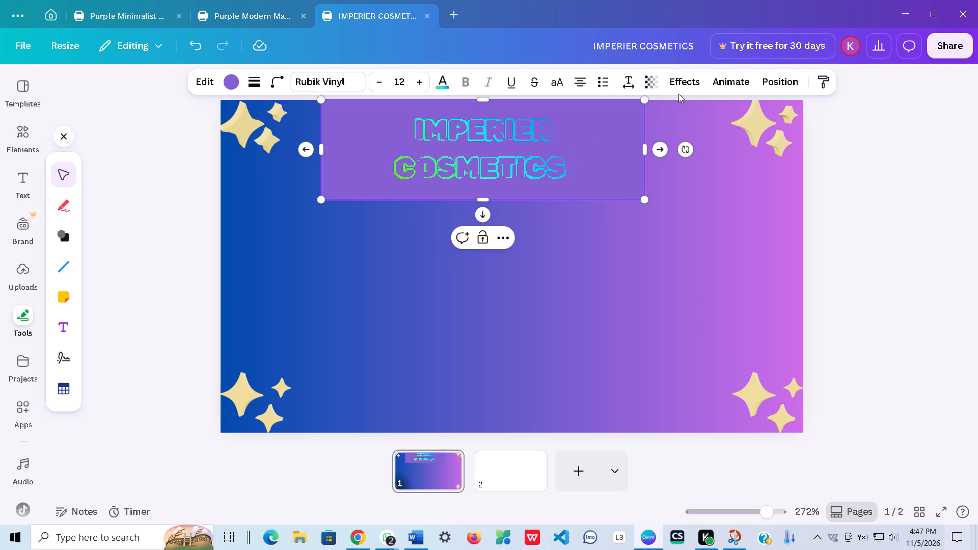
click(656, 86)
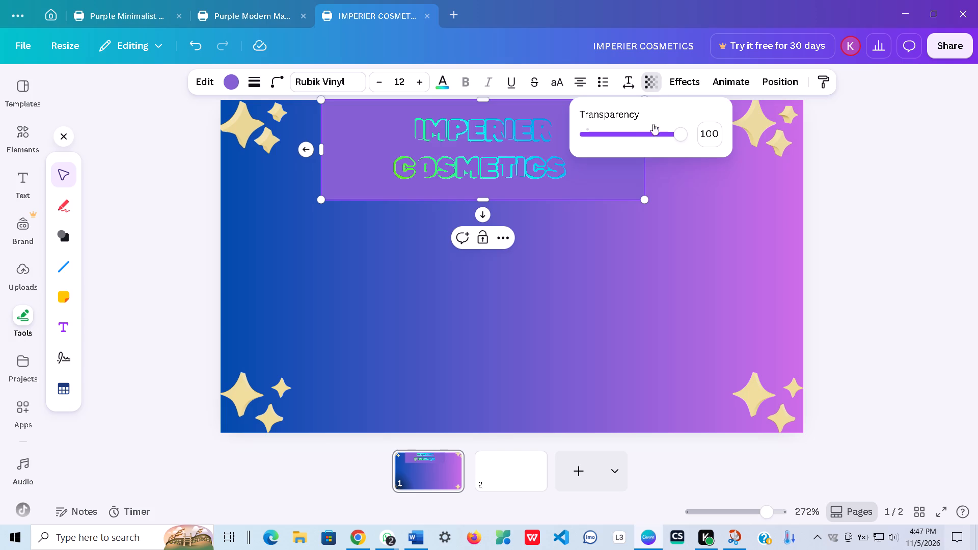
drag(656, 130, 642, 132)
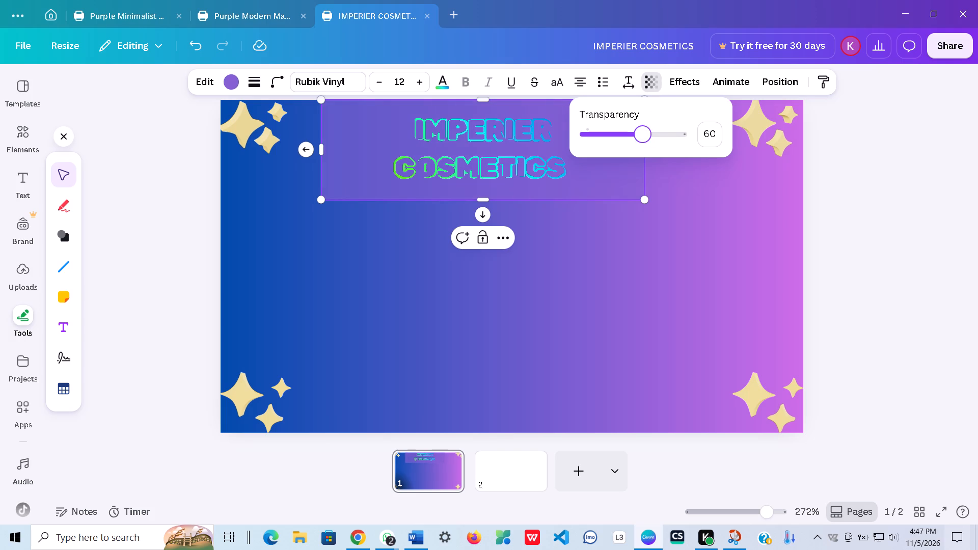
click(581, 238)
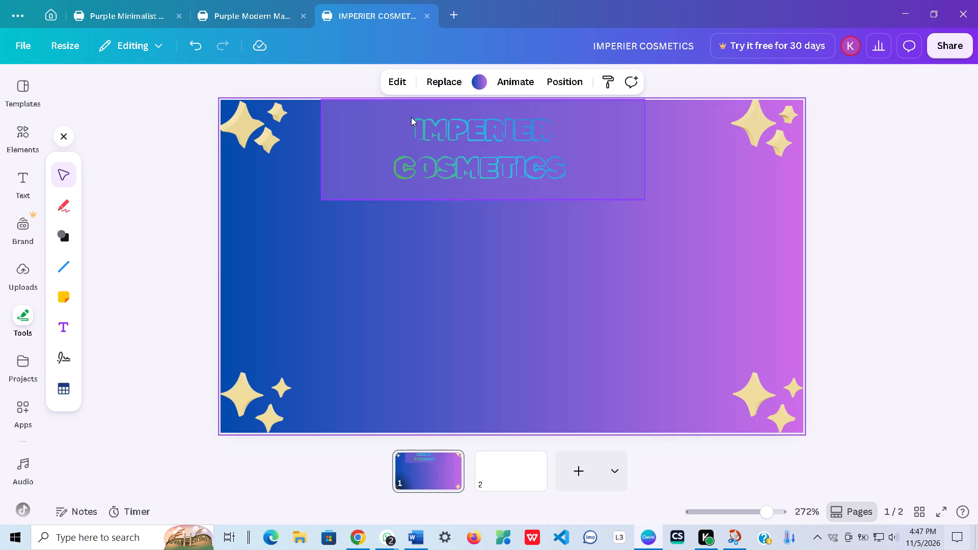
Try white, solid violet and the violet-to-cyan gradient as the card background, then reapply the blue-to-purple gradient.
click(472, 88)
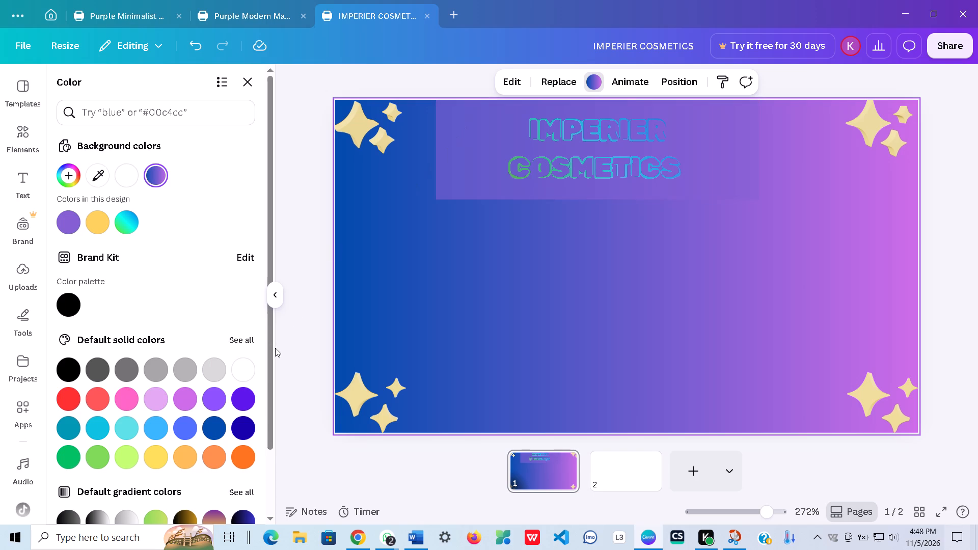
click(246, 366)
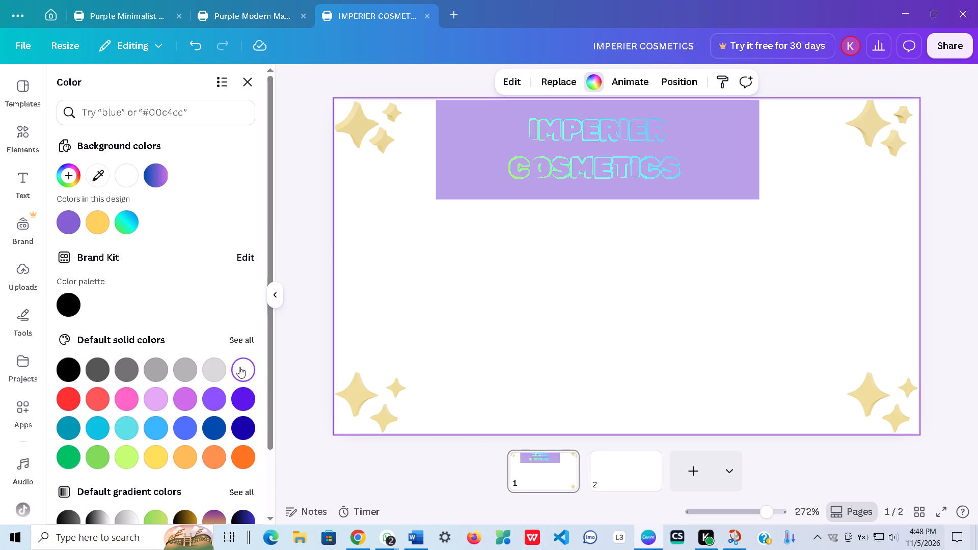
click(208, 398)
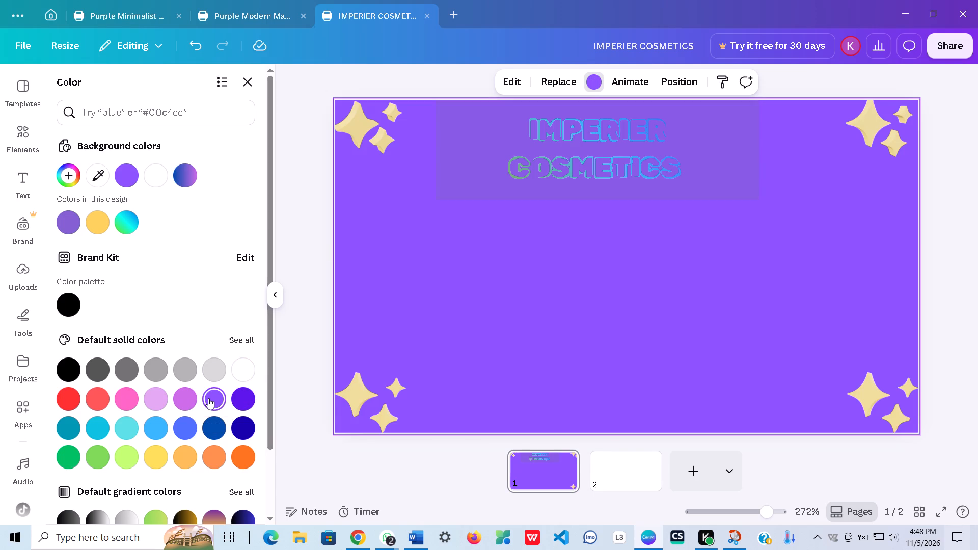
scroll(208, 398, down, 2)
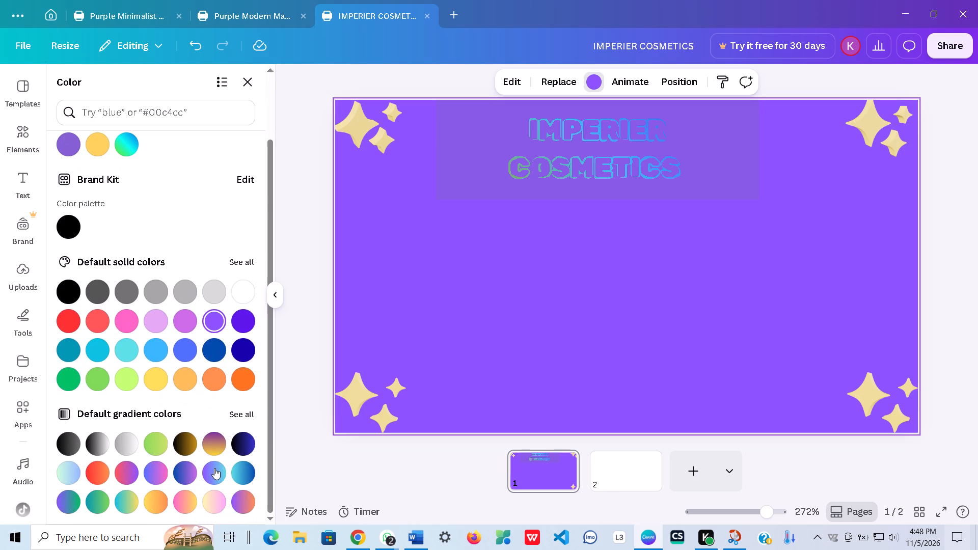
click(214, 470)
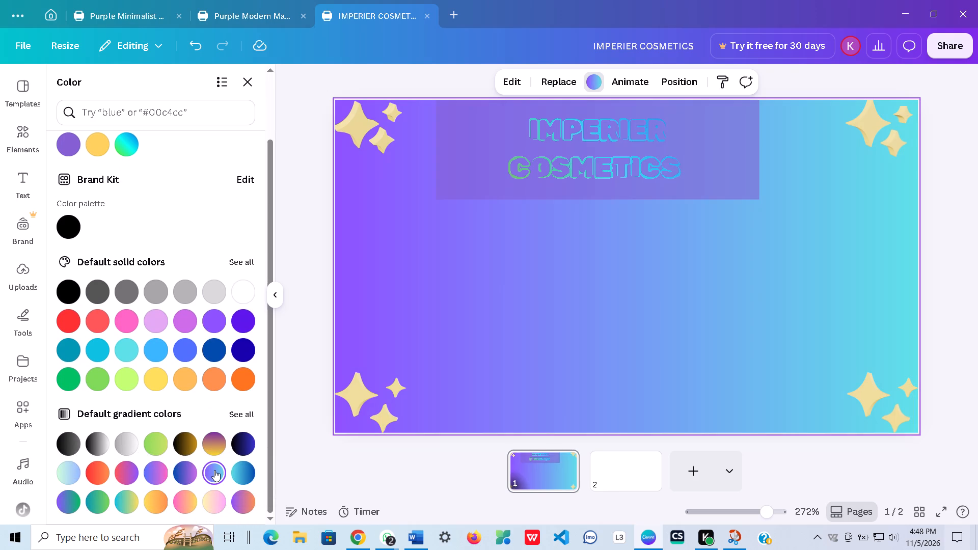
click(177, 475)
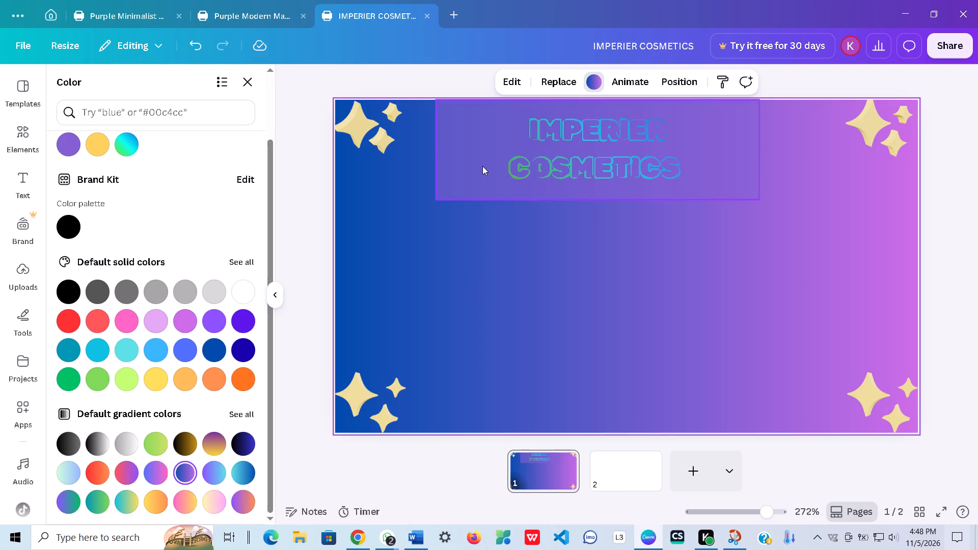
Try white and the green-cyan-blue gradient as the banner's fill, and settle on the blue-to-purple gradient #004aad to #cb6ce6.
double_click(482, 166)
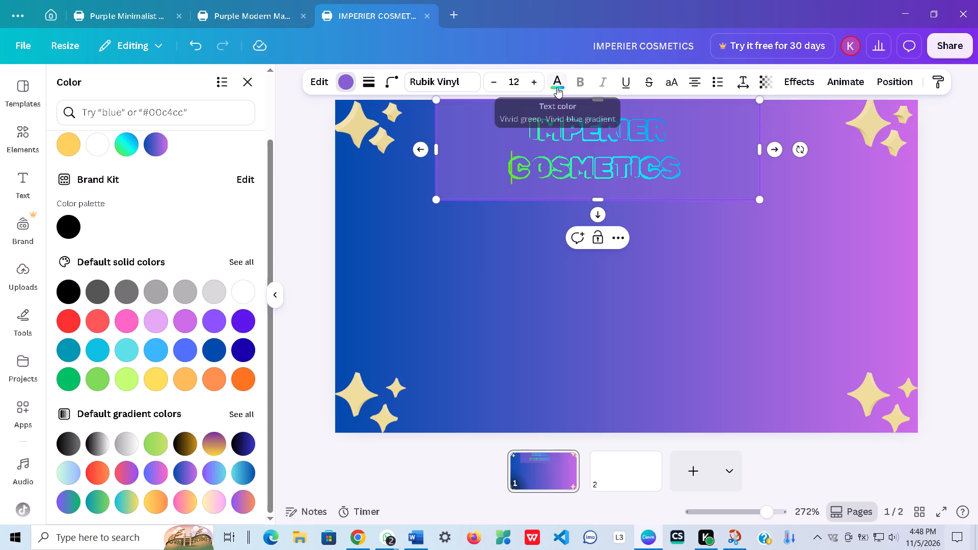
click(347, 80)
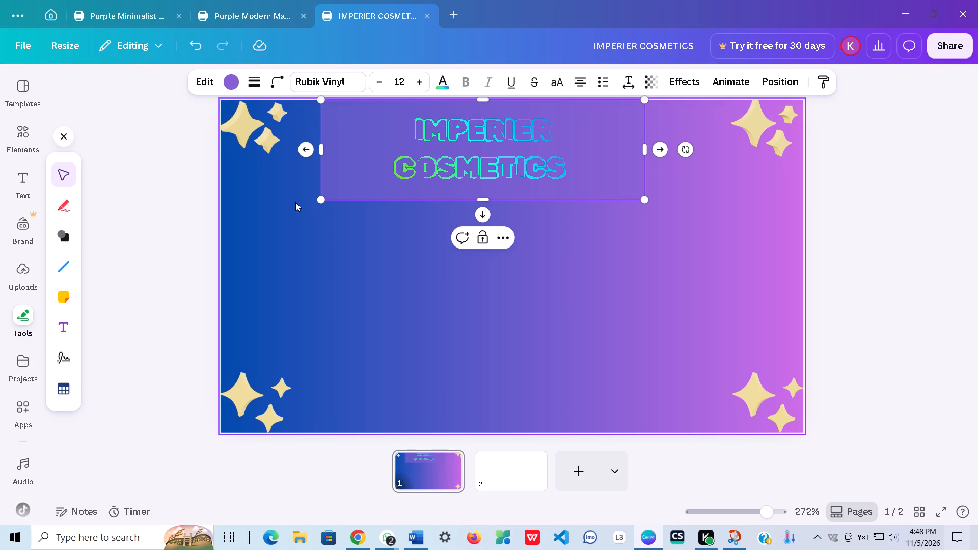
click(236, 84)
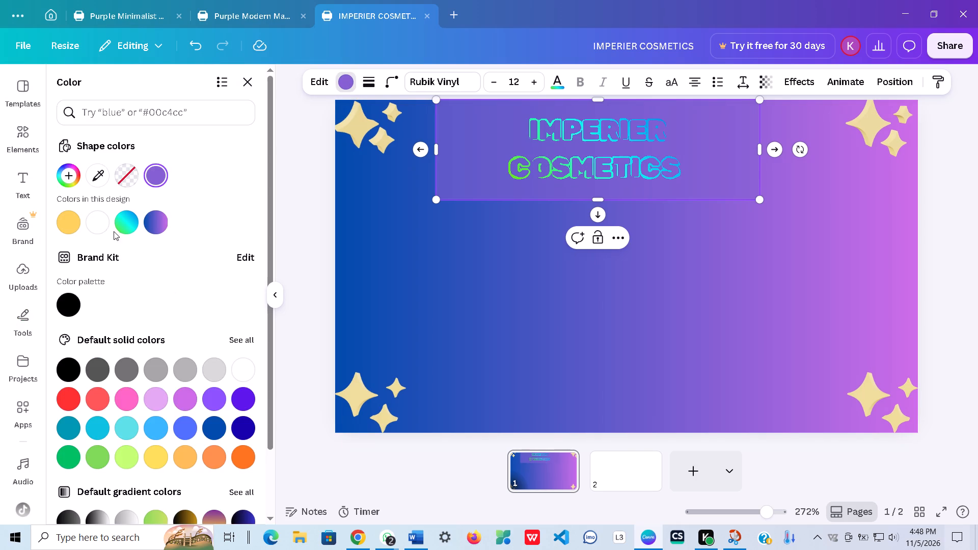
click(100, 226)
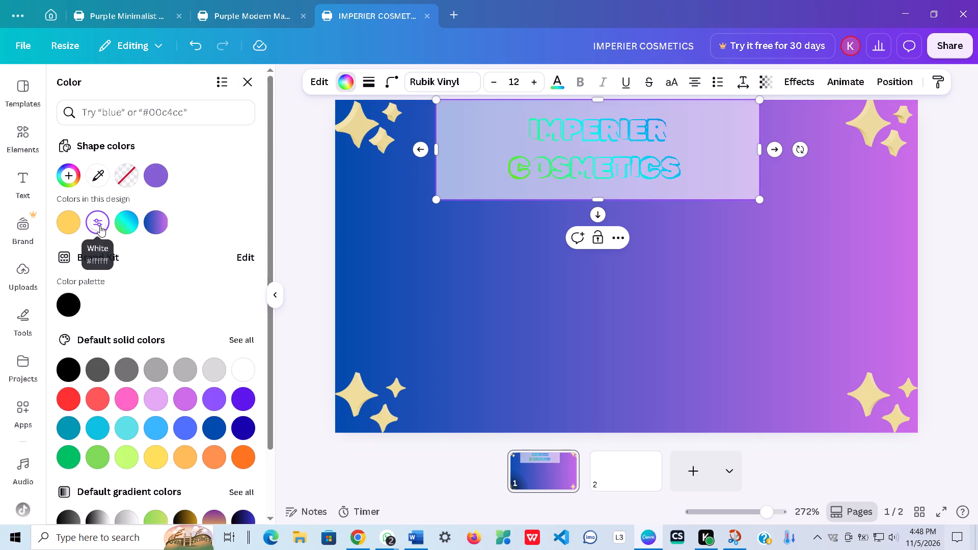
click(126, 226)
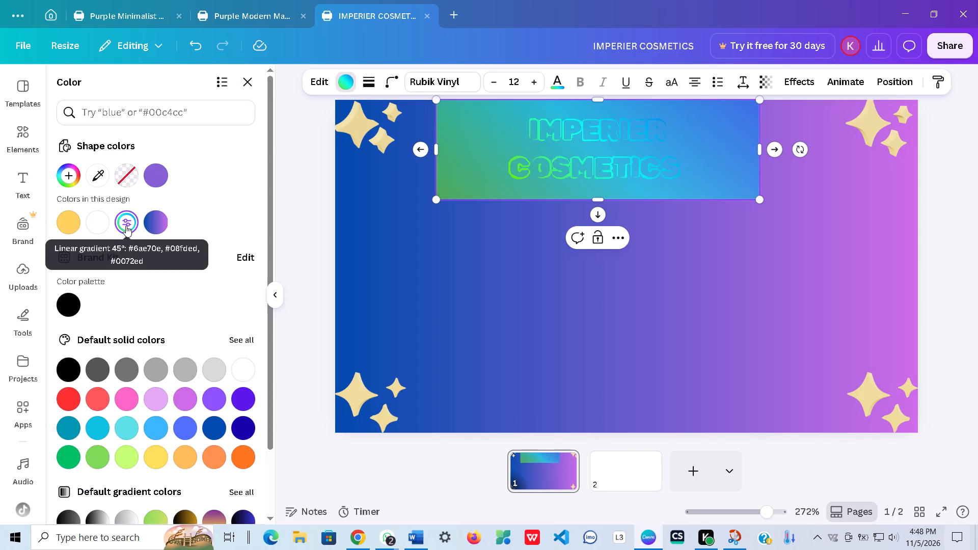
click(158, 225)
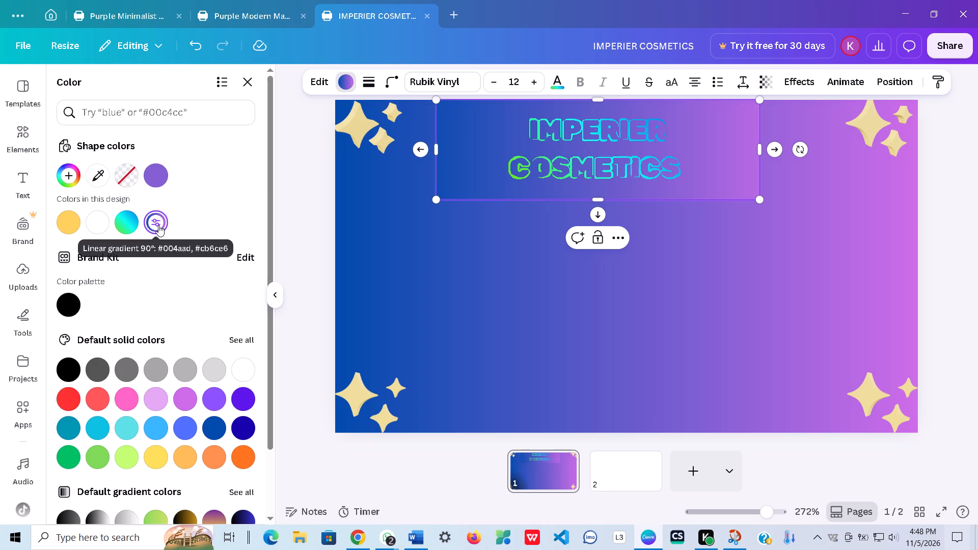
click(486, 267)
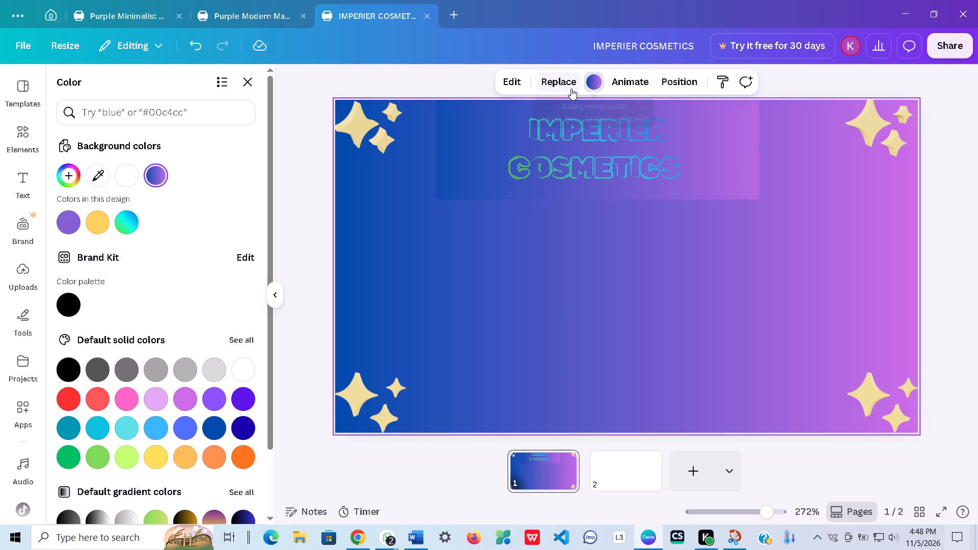
Delete the "IMPERIER COSMETICS" company name banner from the first page.
click(608, 142)
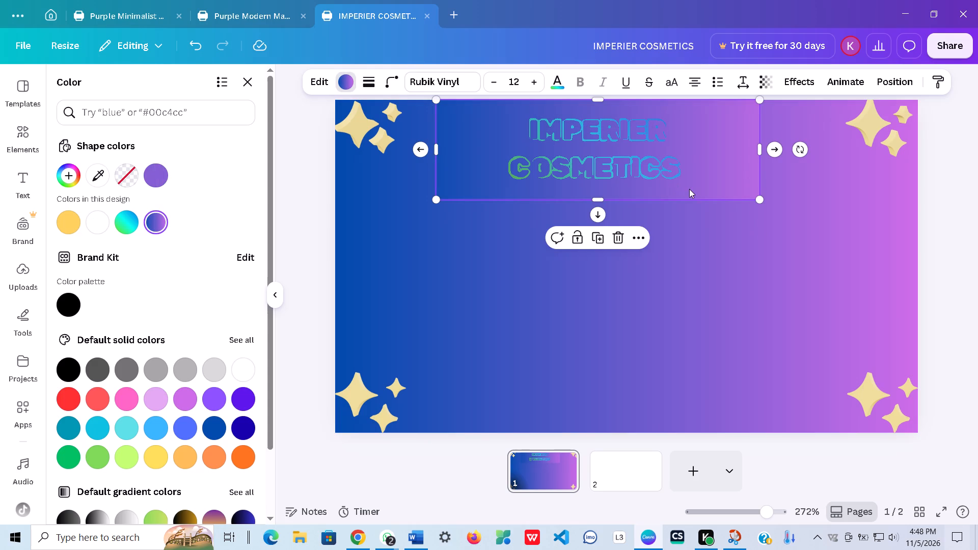
click(622, 233)
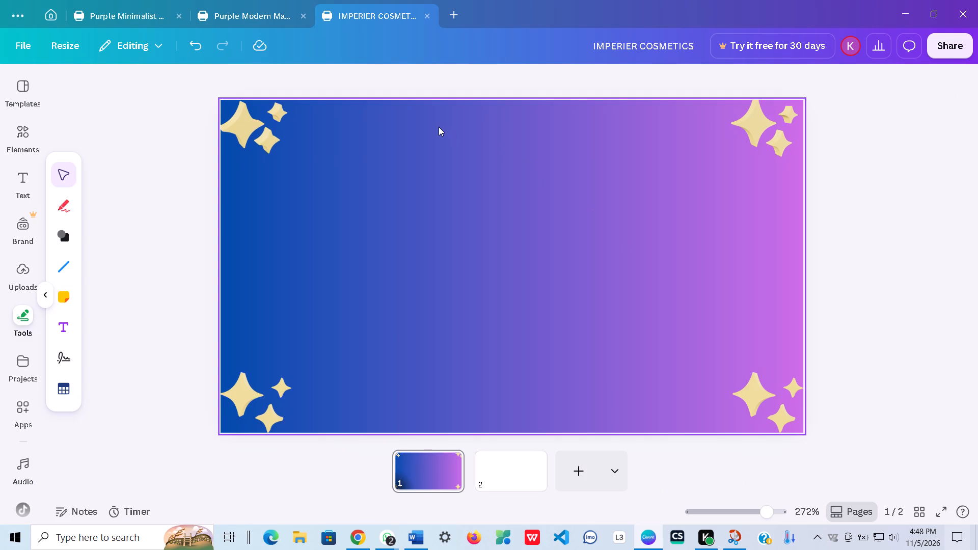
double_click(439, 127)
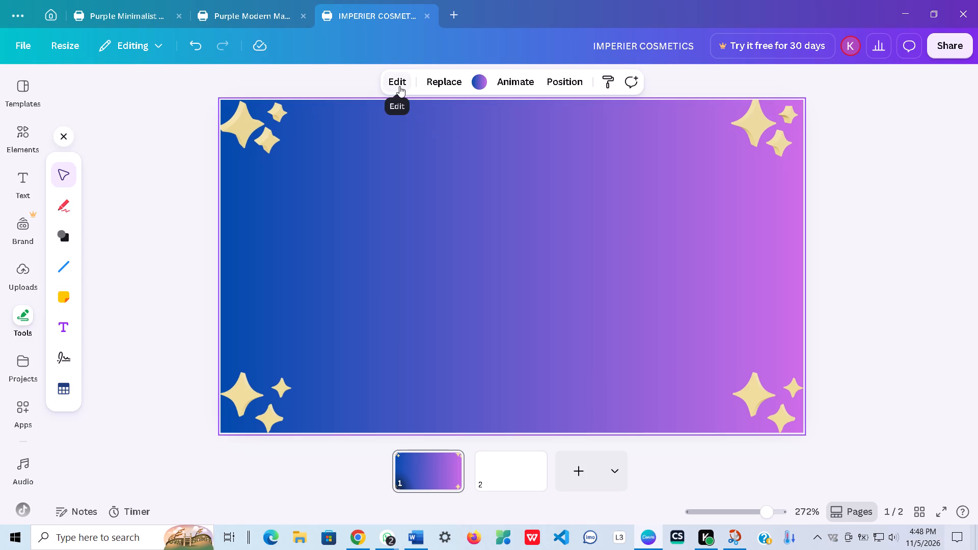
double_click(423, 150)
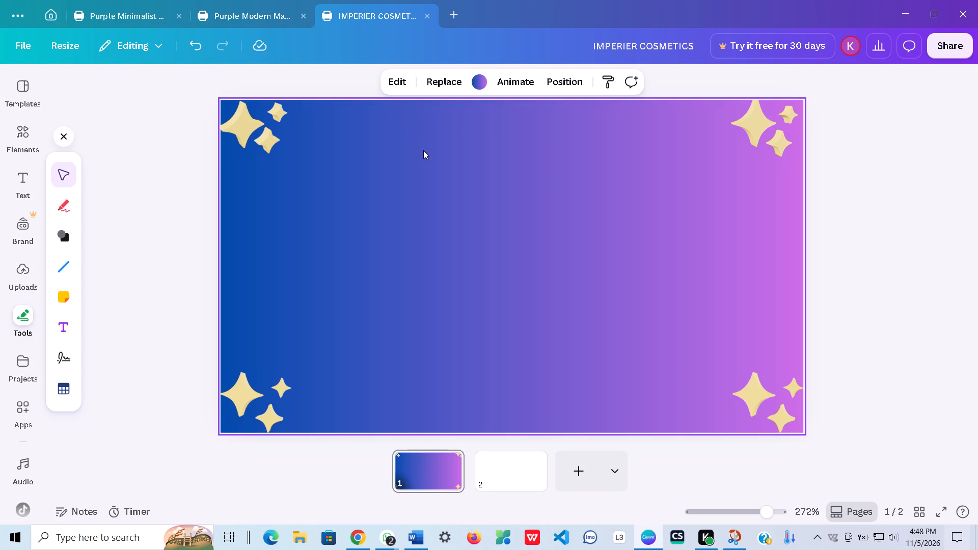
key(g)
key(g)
Add a text box reading "IMPERIER COSMETICS" to the first page of the card and deselect it.
click(68, 320)
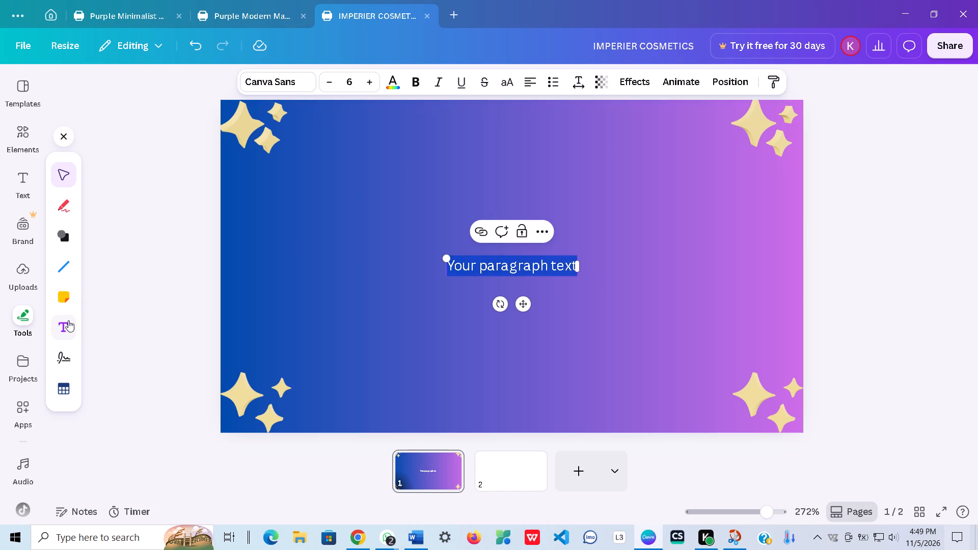
key(i)
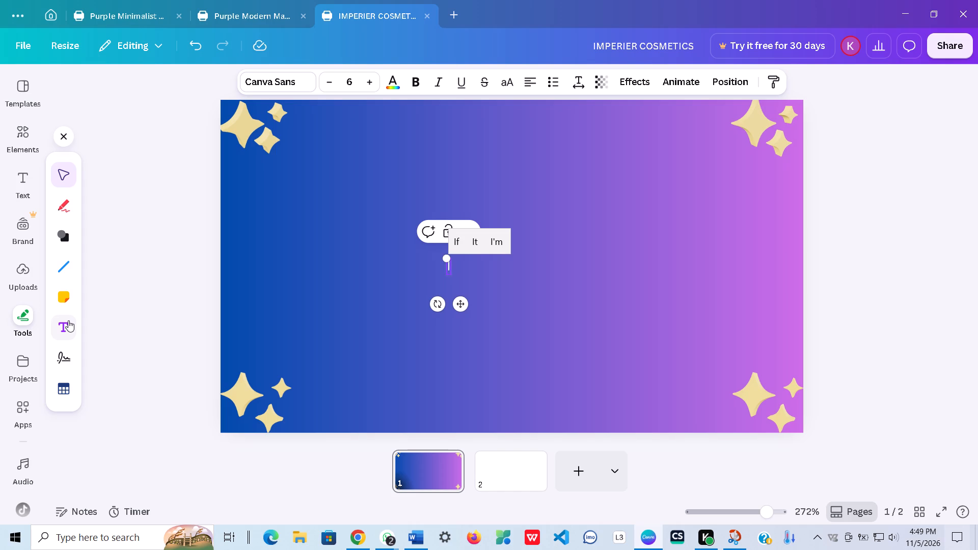
key(m)
text(PER)
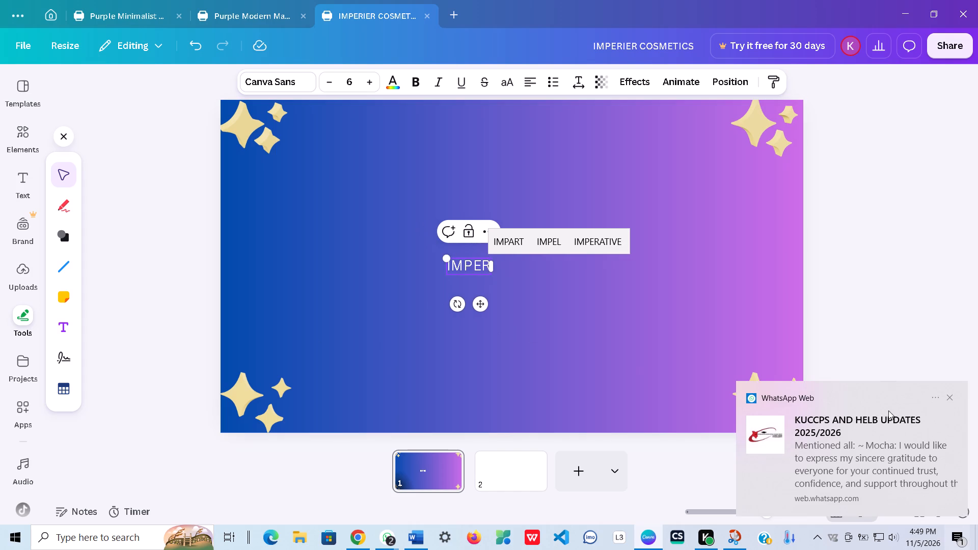
click(950, 393)
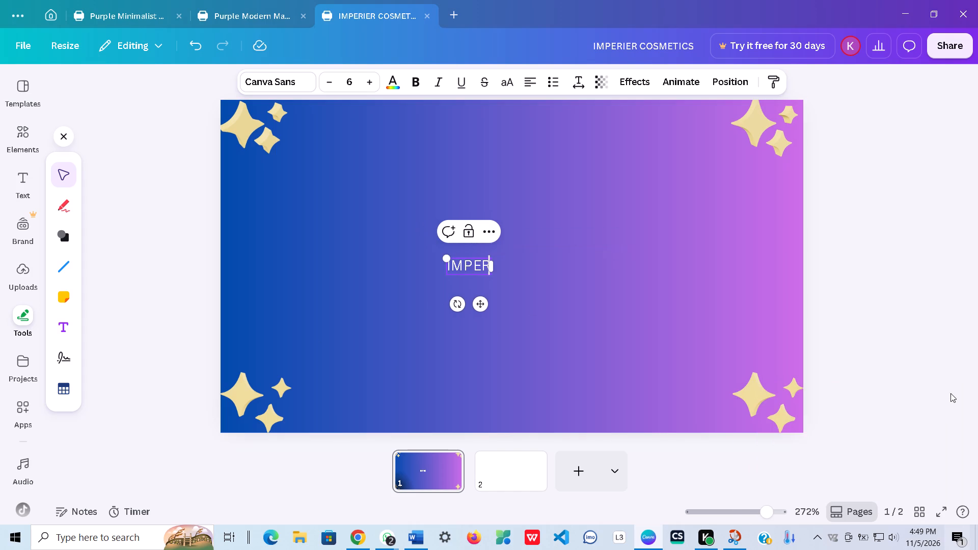
text(IER)
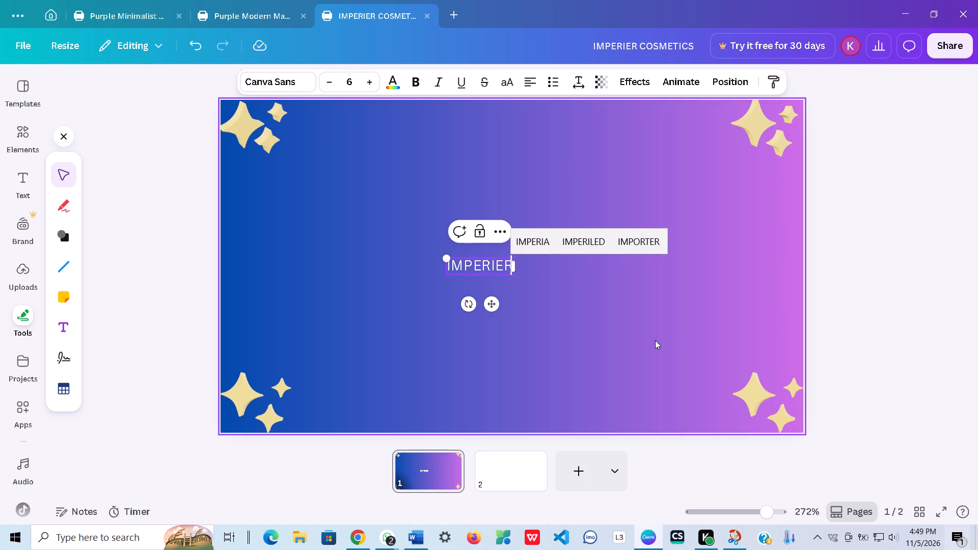
key(space)
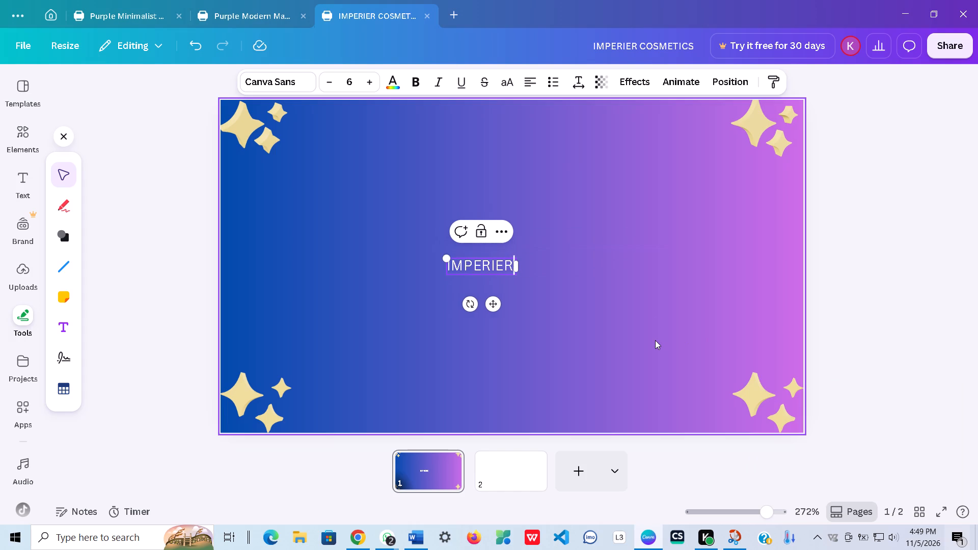
key(space)
text(COSMETICS)
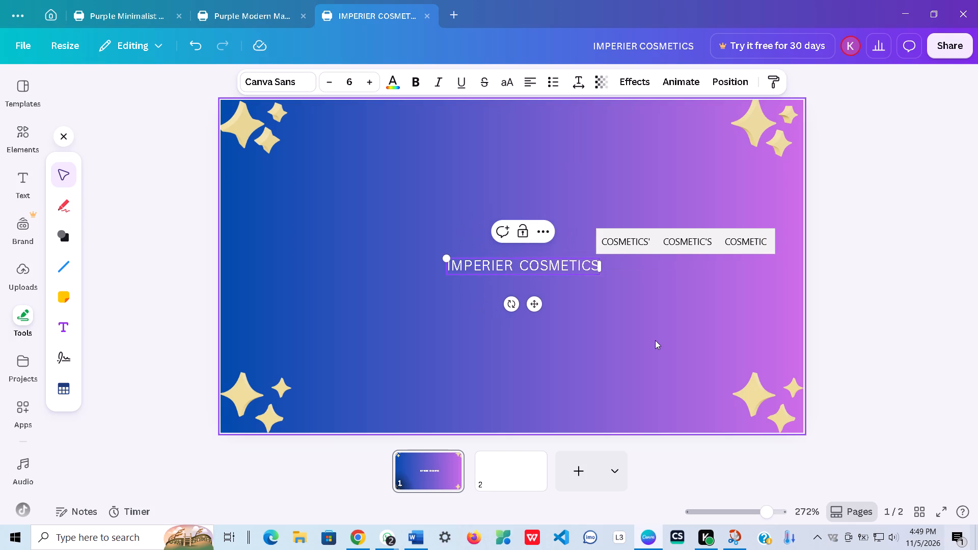
drag(655, 340, 614, 340)
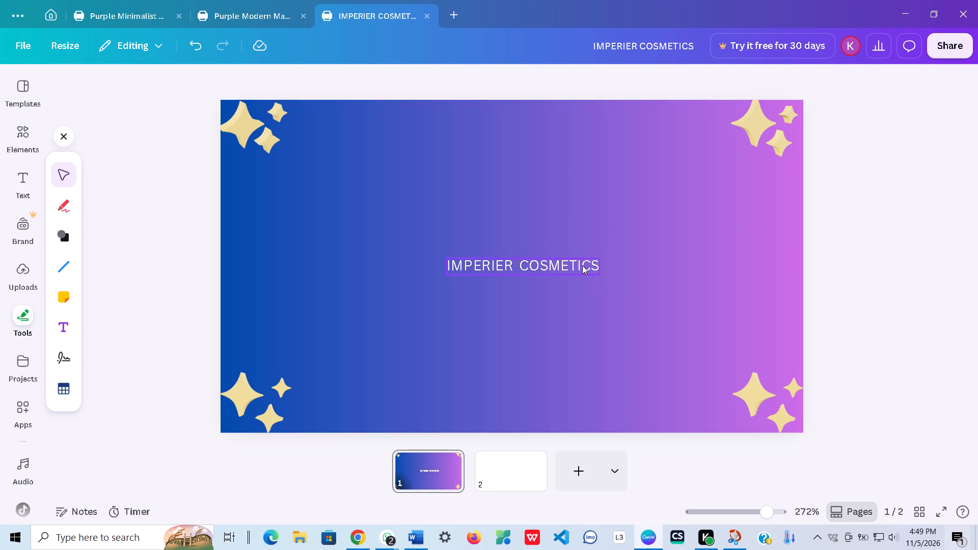
Make the whole "IMPERIER COSMETICS" text bold and set its font size to 8.
click(580, 261)
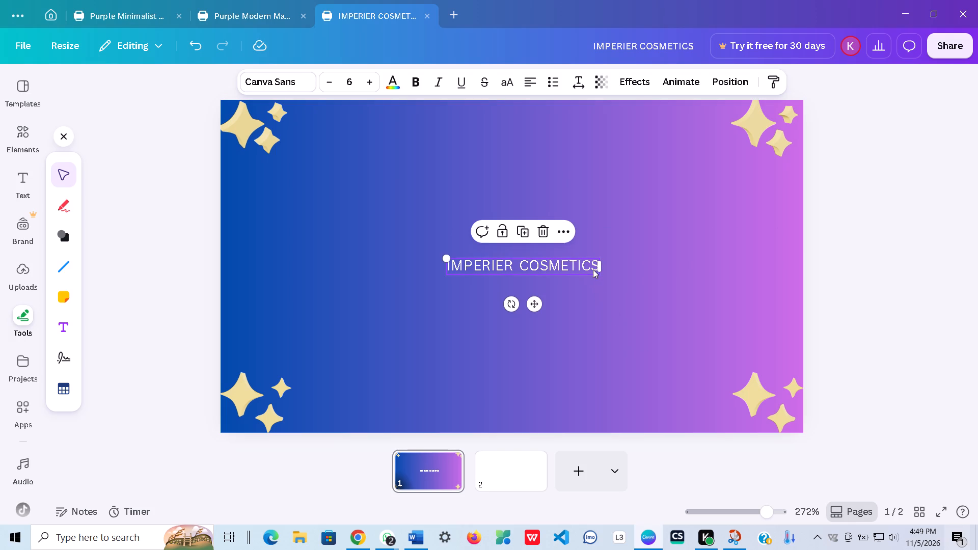
double_click(598, 268)
drag(598, 268, 513, 276)
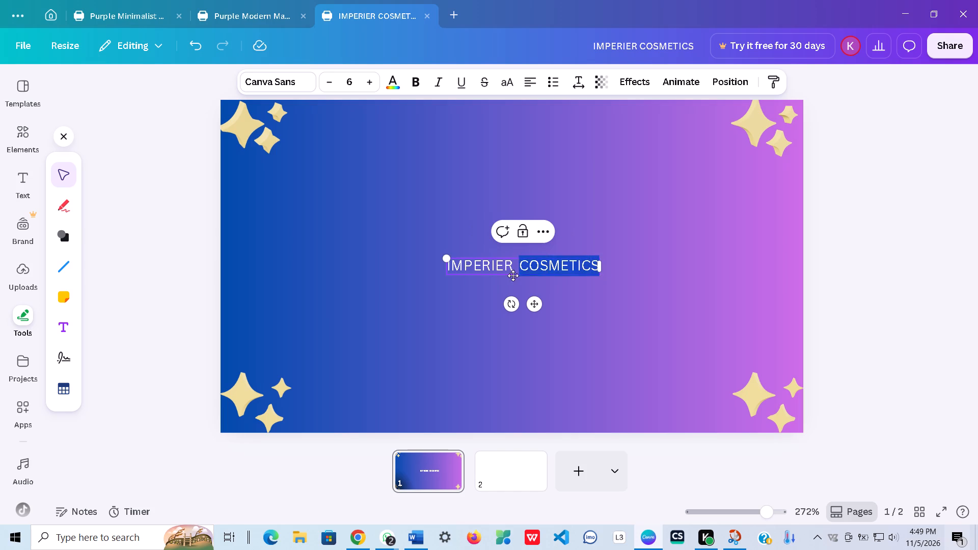
drag(513, 276, 441, 272)
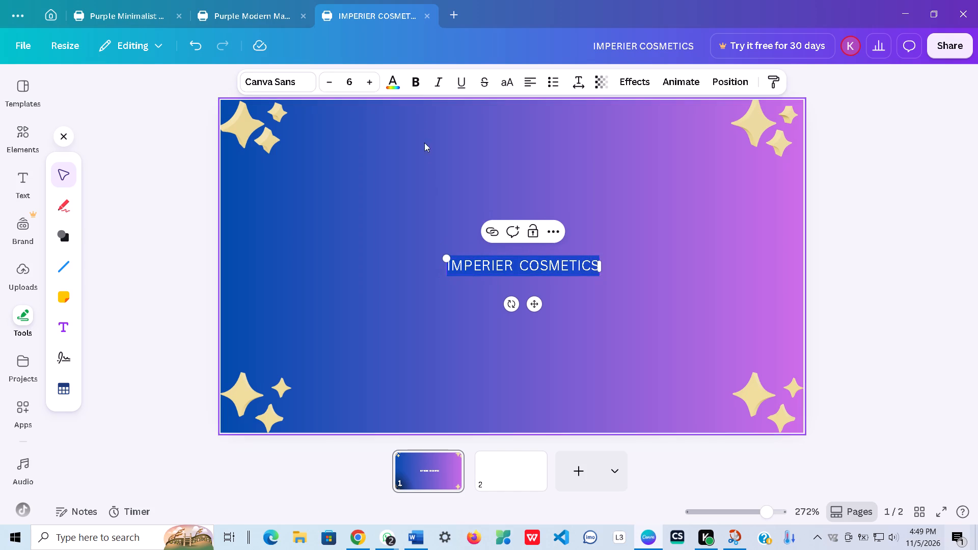
click(417, 81)
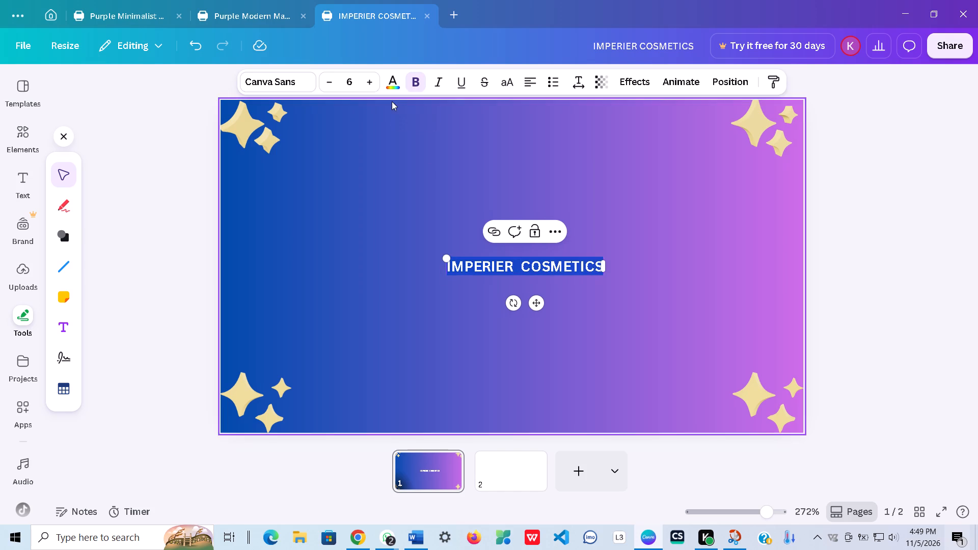
click(372, 81)
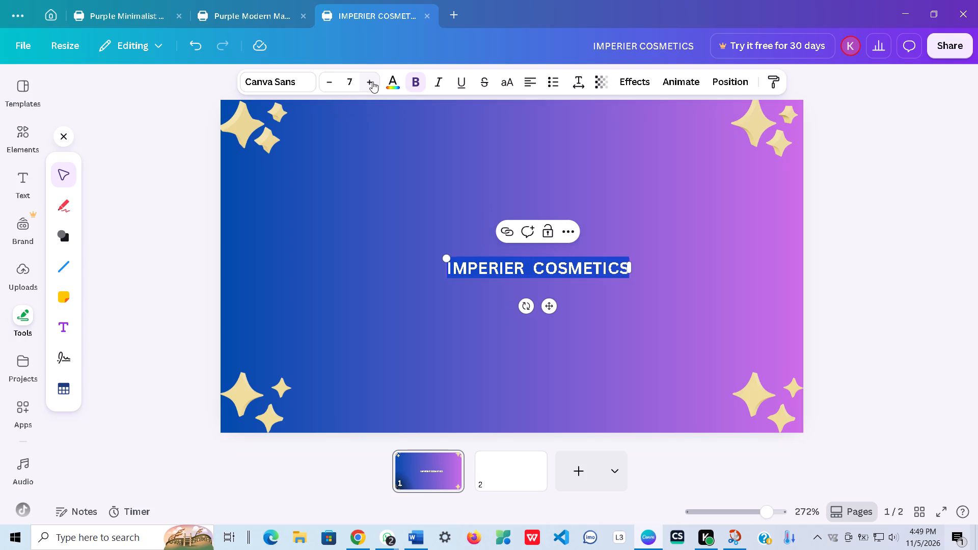
click(372, 81)
Try violet, dark violet, orange and the cyan-to-blue gradient on the company name text, and settle on the violet-to-cyan gradient #8c52ff to #5ce1e6.
click(399, 82)
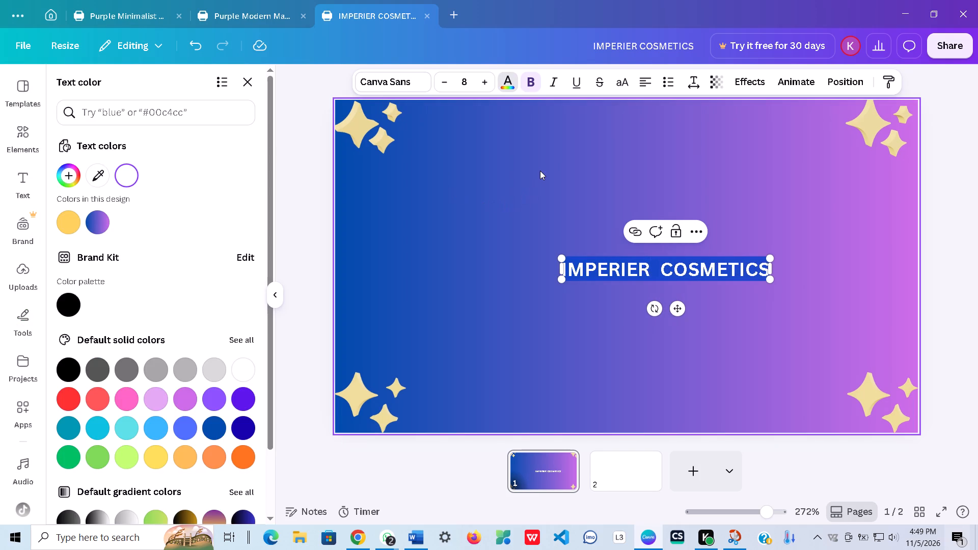
click(514, 81)
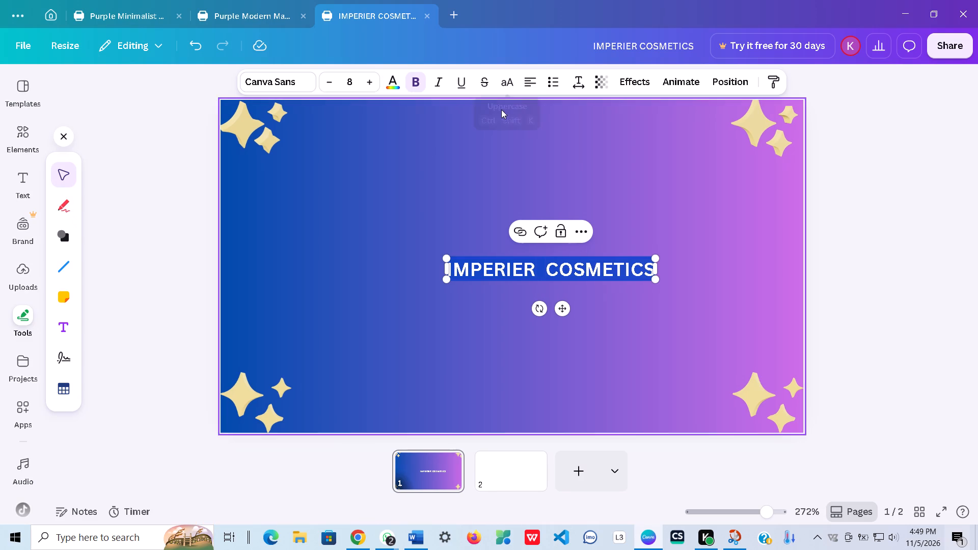
click(398, 86)
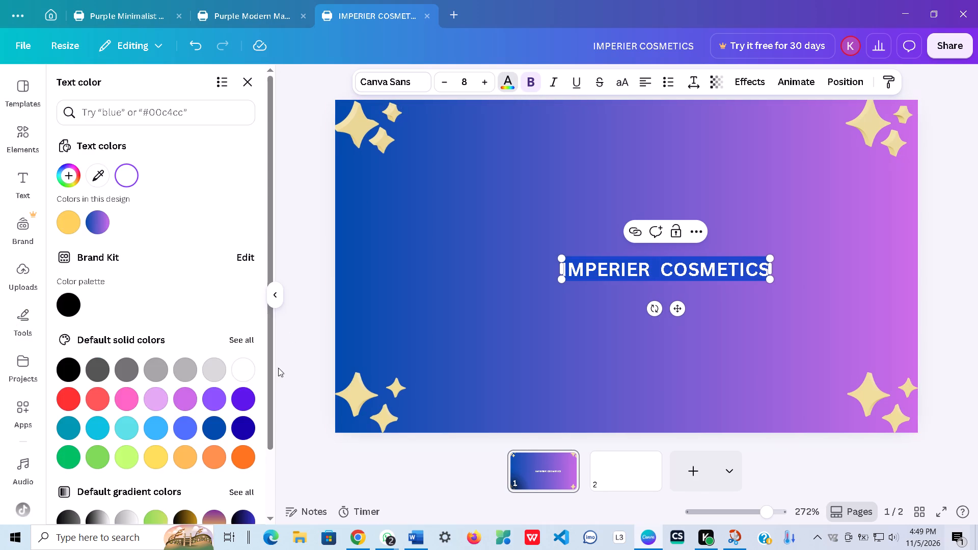
click(214, 394)
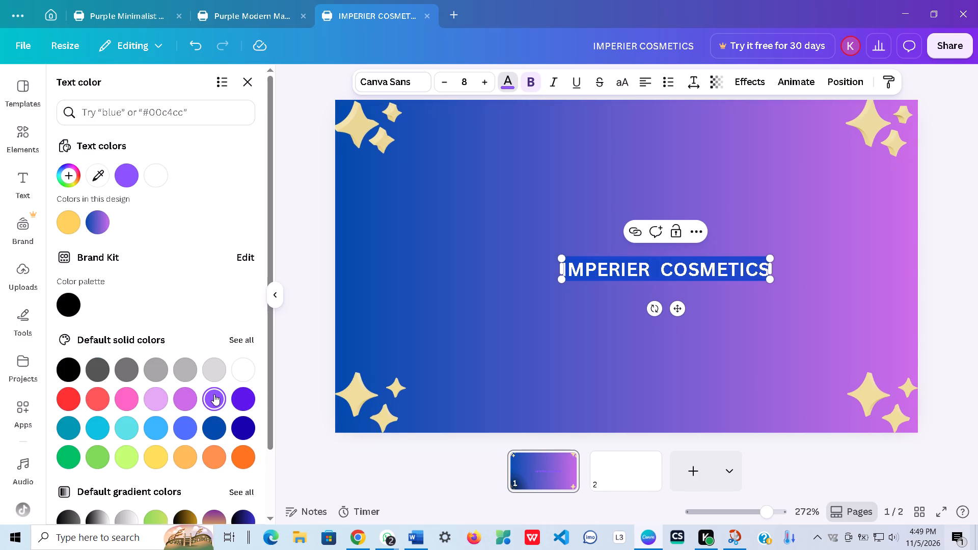
click(241, 395)
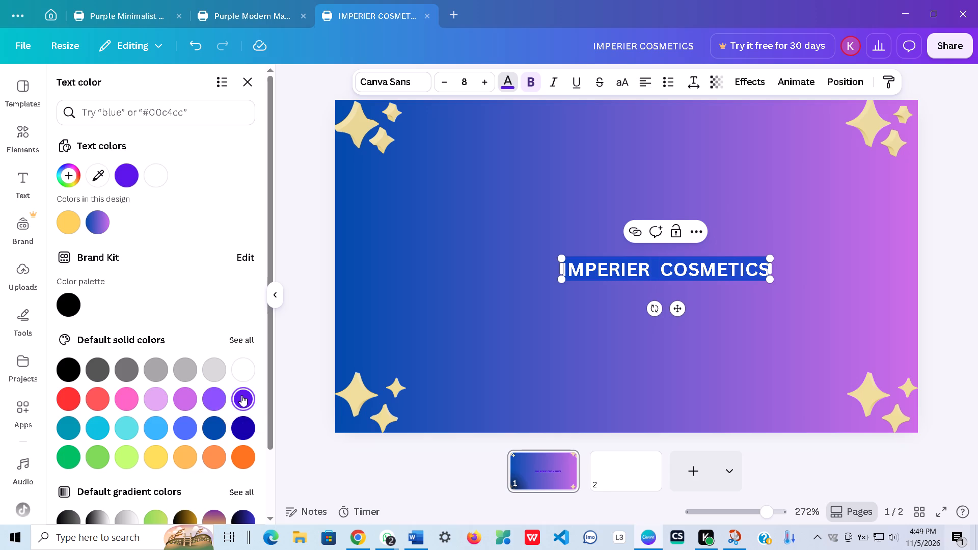
scroll(241, 395, down, 3)
click(239, 366)
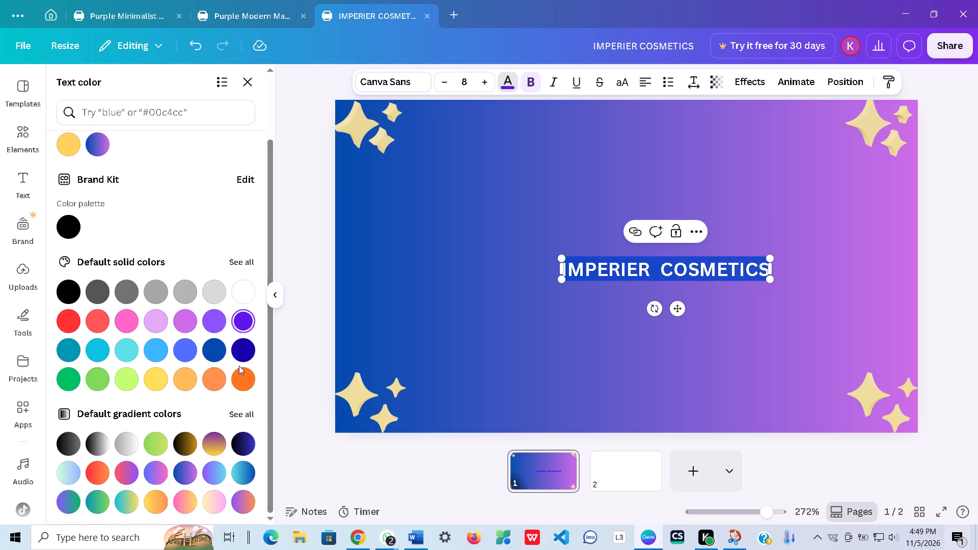
click(243, 377)
scroll(243, 377, down, 1)
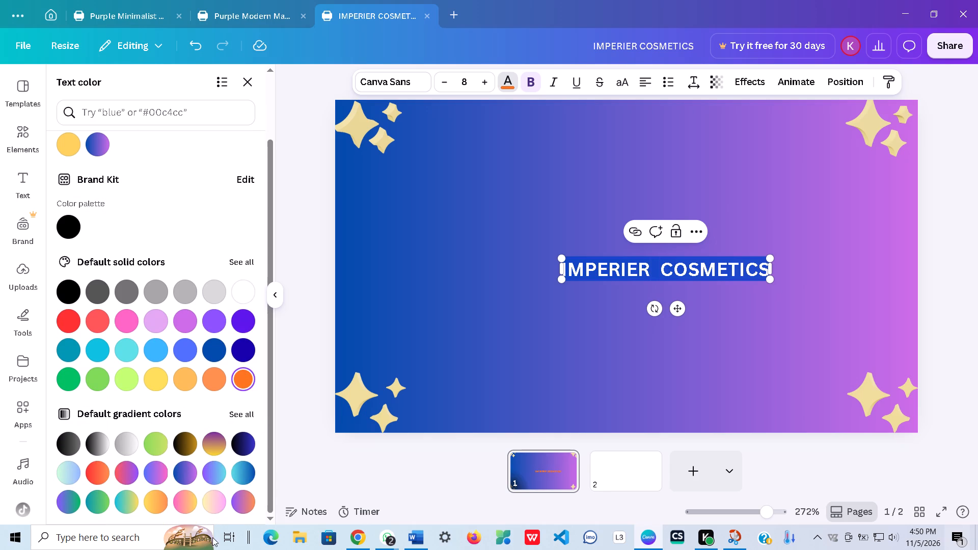
click(242, 470)
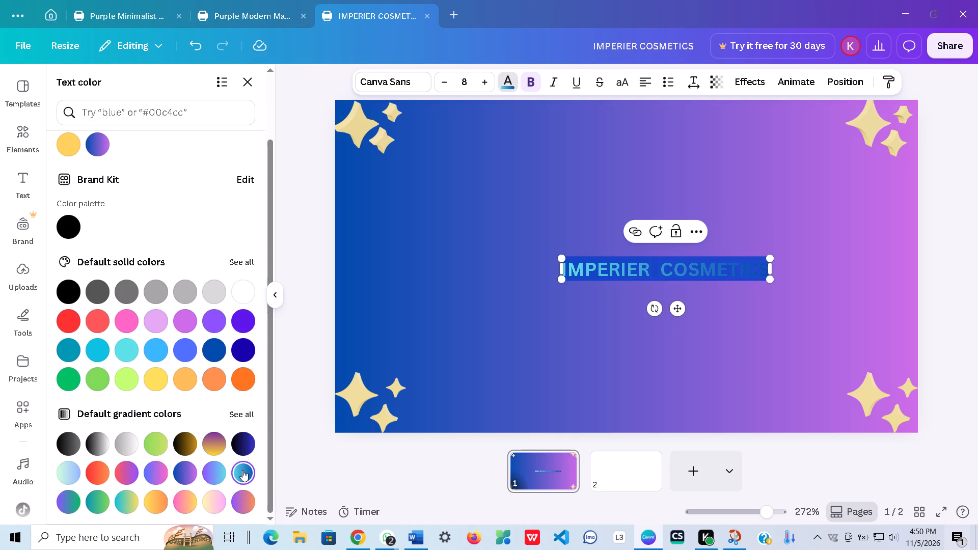
click(214, 470)
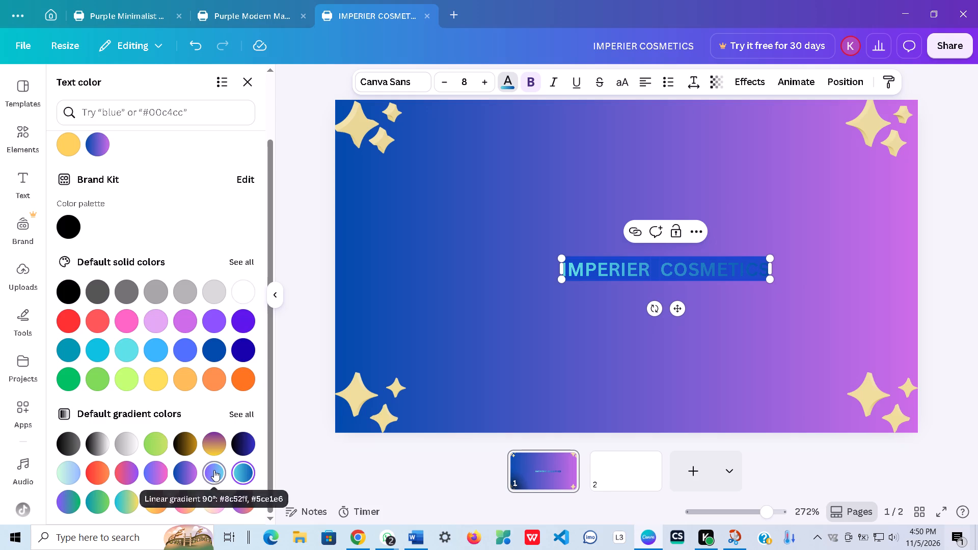
click(532, 337)
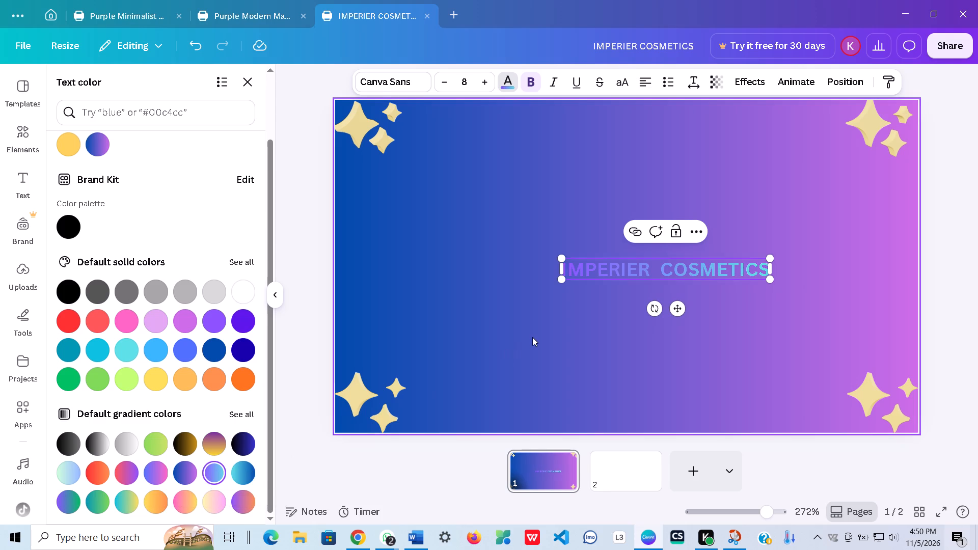
Move the "IMPERIER COSMETICS" heading from the middle of the card up to its top edge, between the upper corner stars.
click(581, 263)
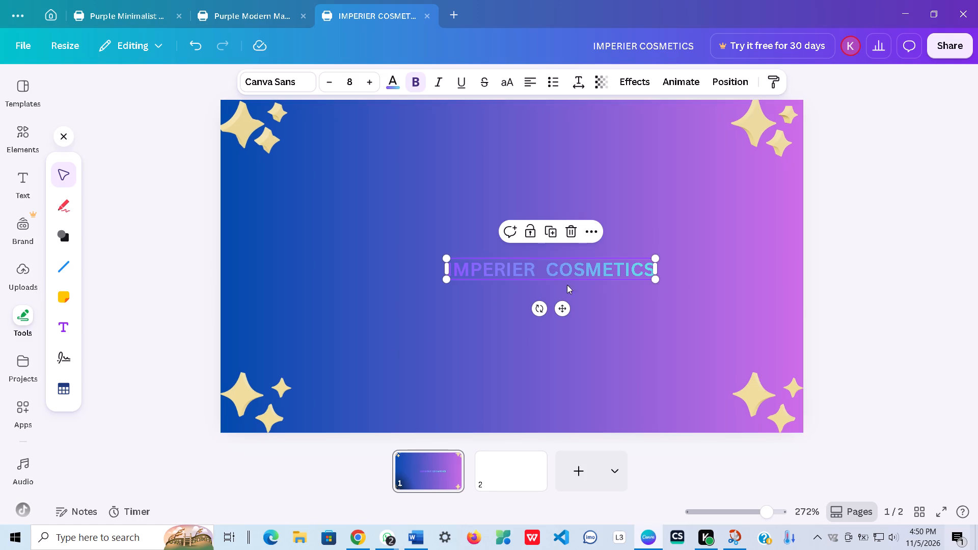
drag(563, 310, 551, 278)
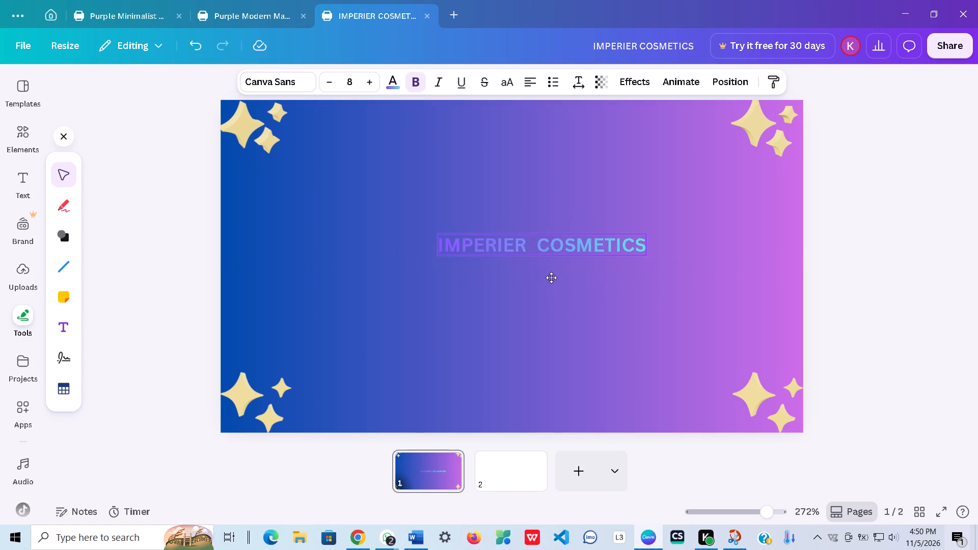
drag(551, 278, 510, 164)
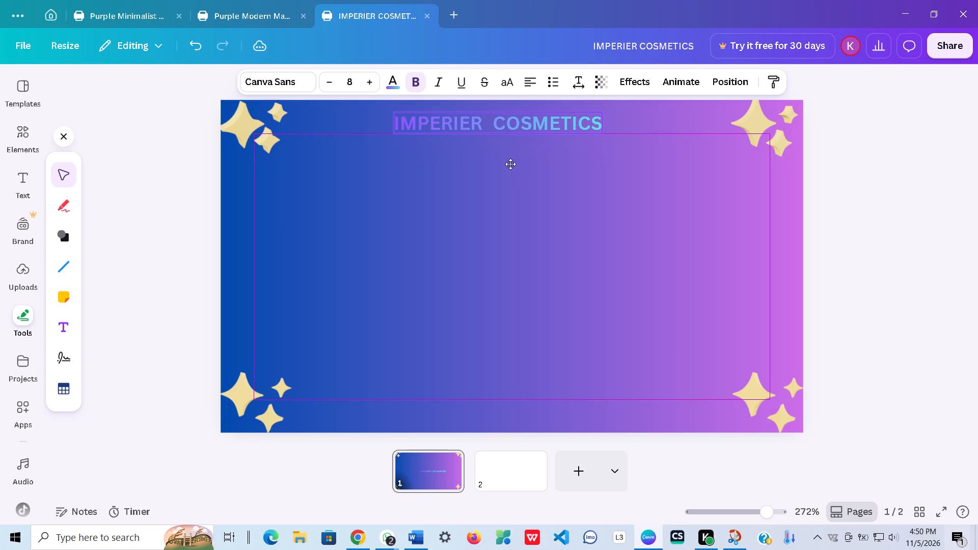
drag(510, 164, 510, 160)
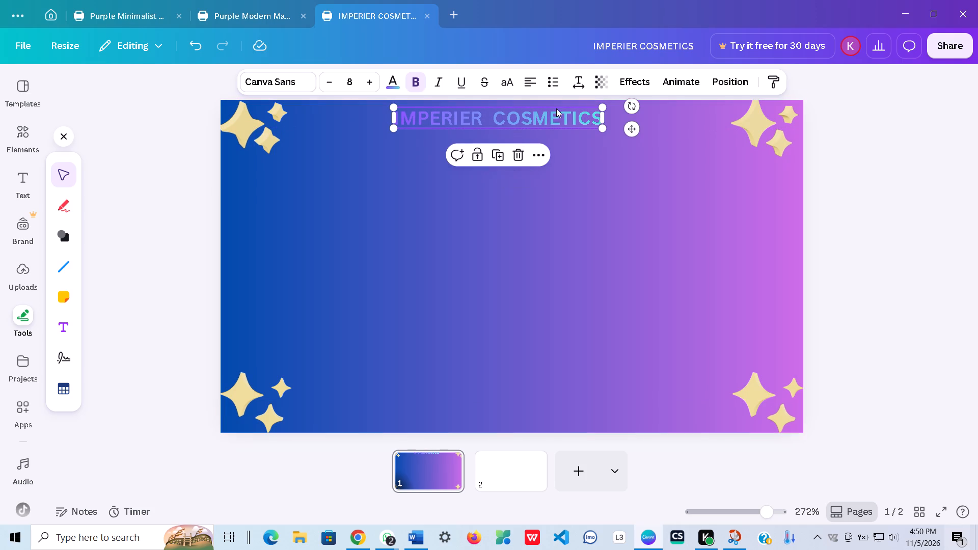
Set the font size of the "IMPERIER COSMETICS" heading to 15.
click(371, 84)
click(371, 84)
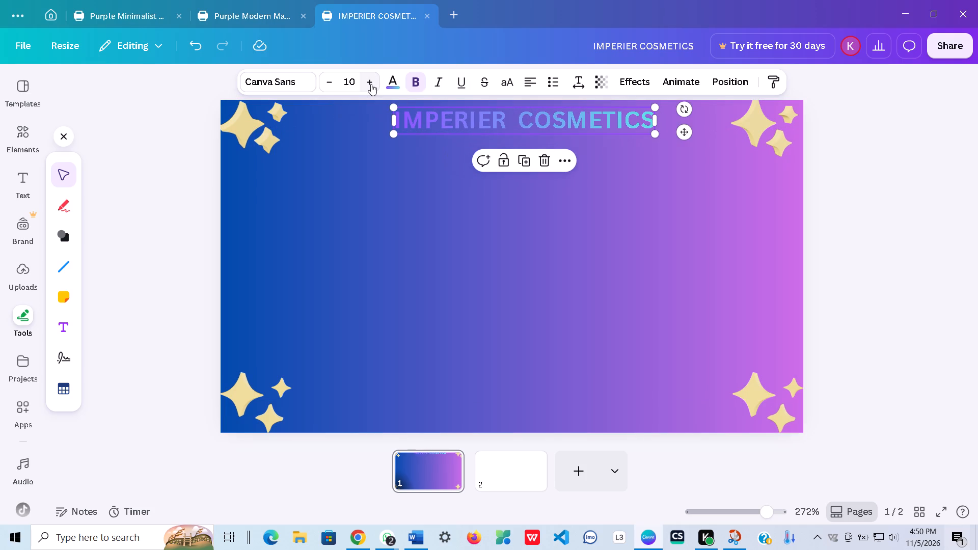
click(371, 84)
click(371, 84)
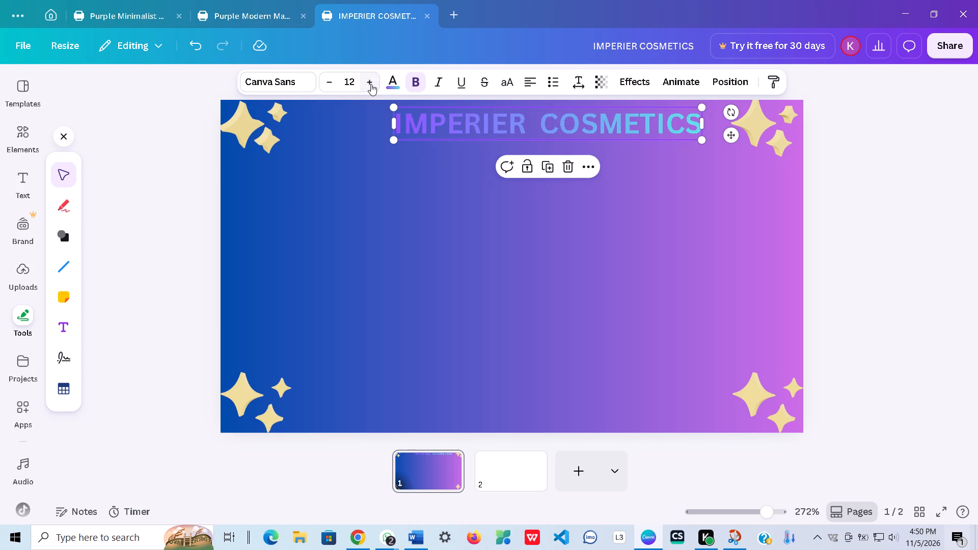
click(371, 84)
click(371, 84)
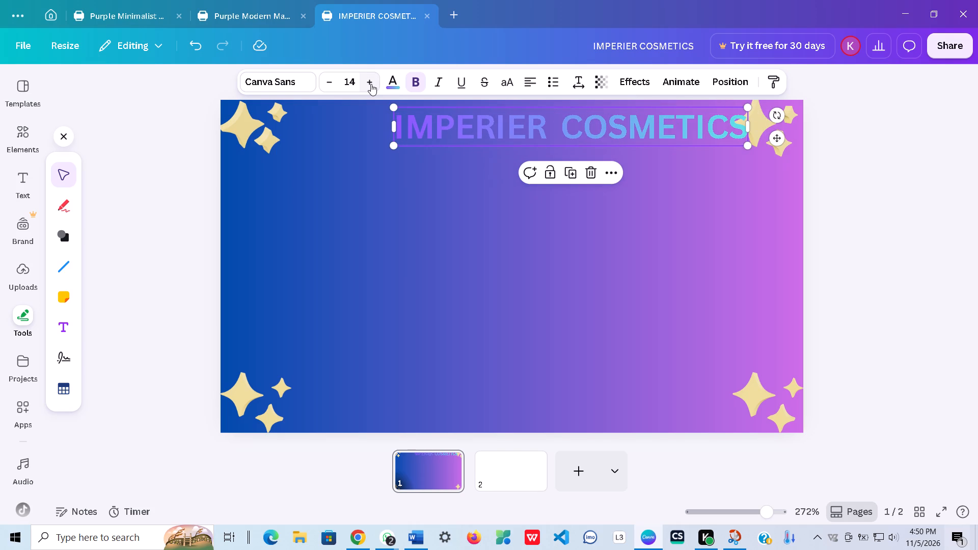
click(371, 84)
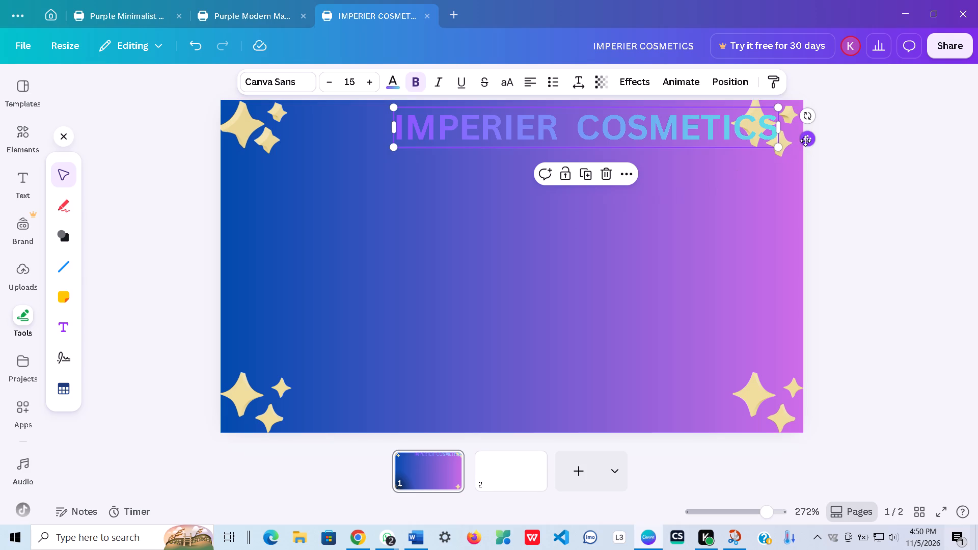
Move the "IMPERIER COSMETICS" heading sideways so it sits clear of the stars, between the two upper corner star groups.
drag(805, 141, 747, 145)
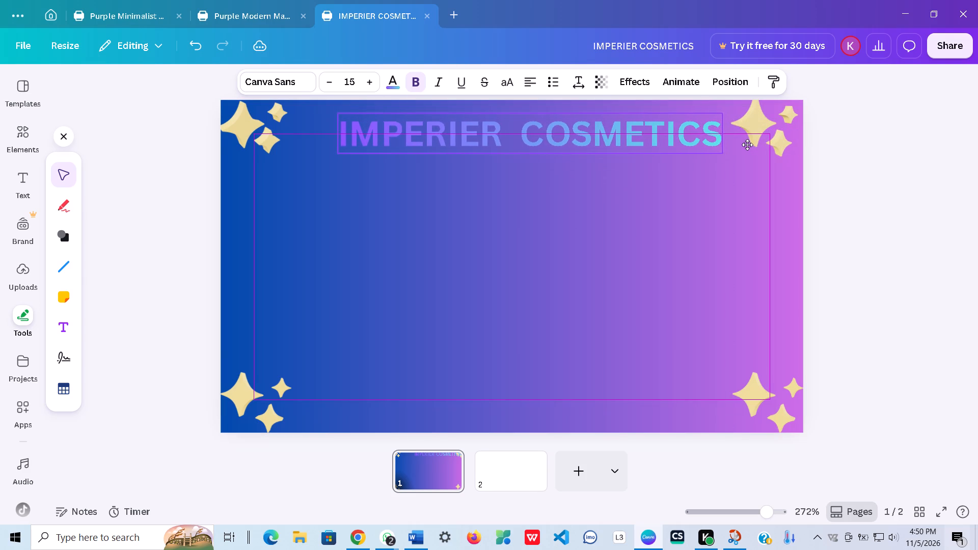
drag(747, 145, 743, 141)
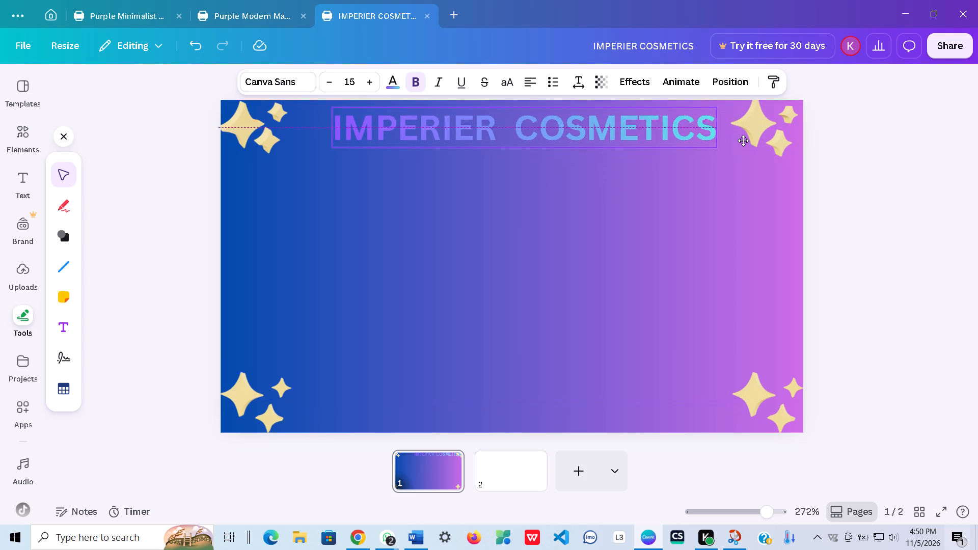
drag(743, 141, 741, 141)
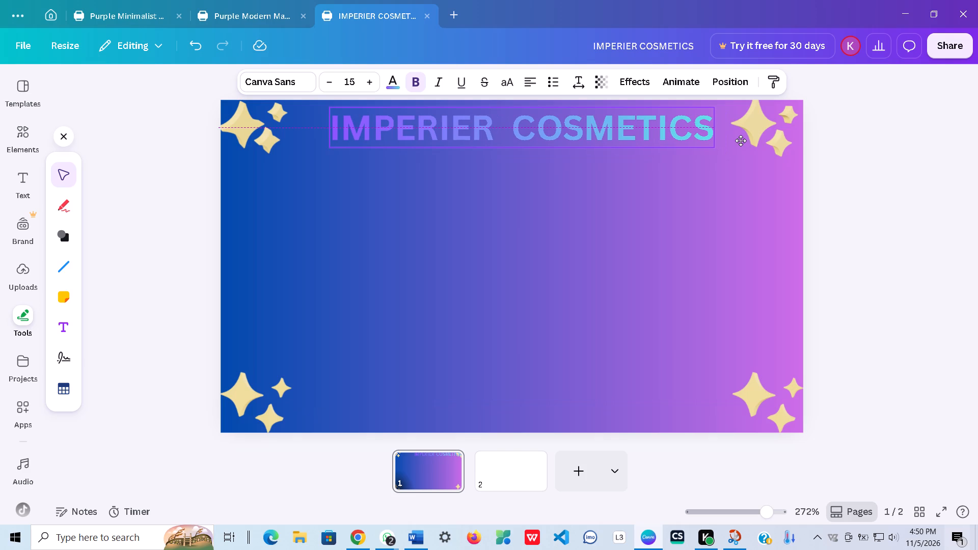
drag(741, 141, 738, 138)
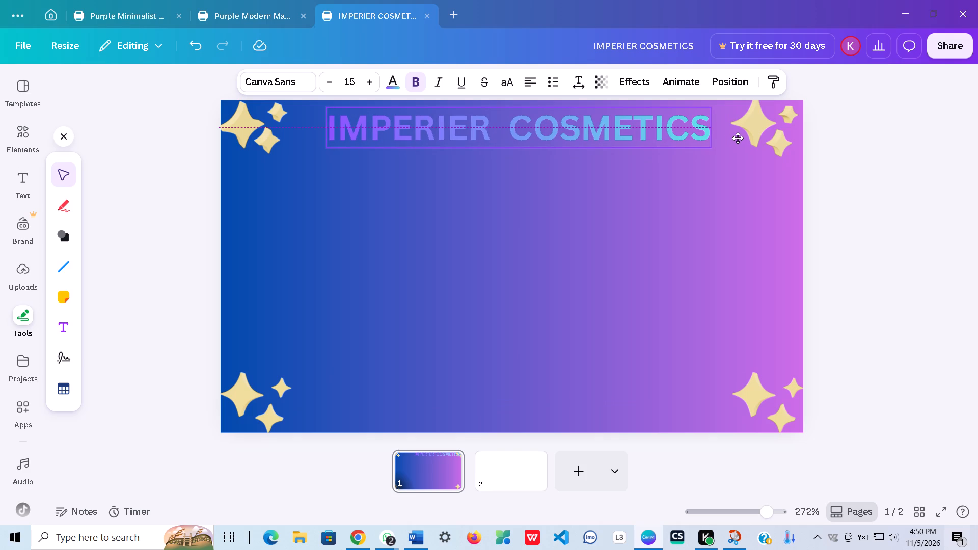
drag(738, 138, 738, 137)
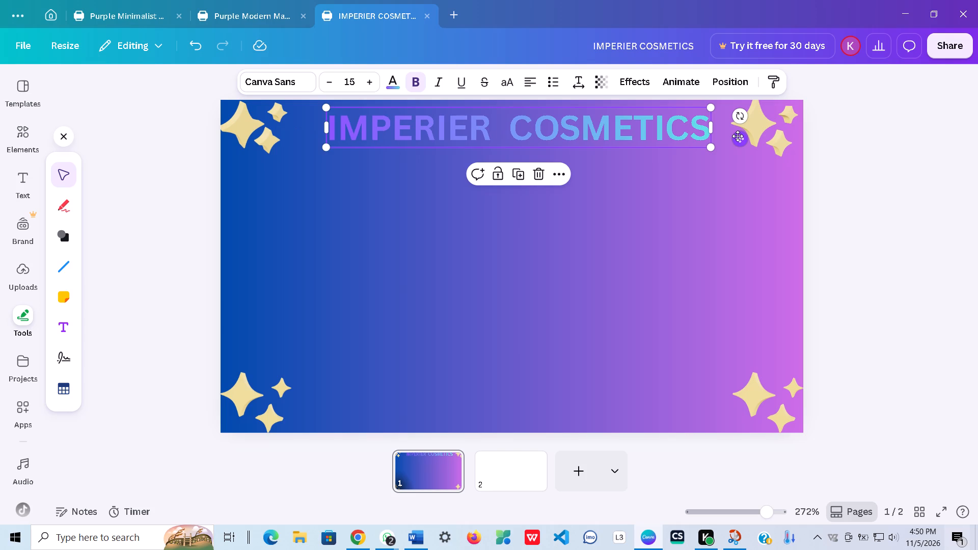
click(637, 187)
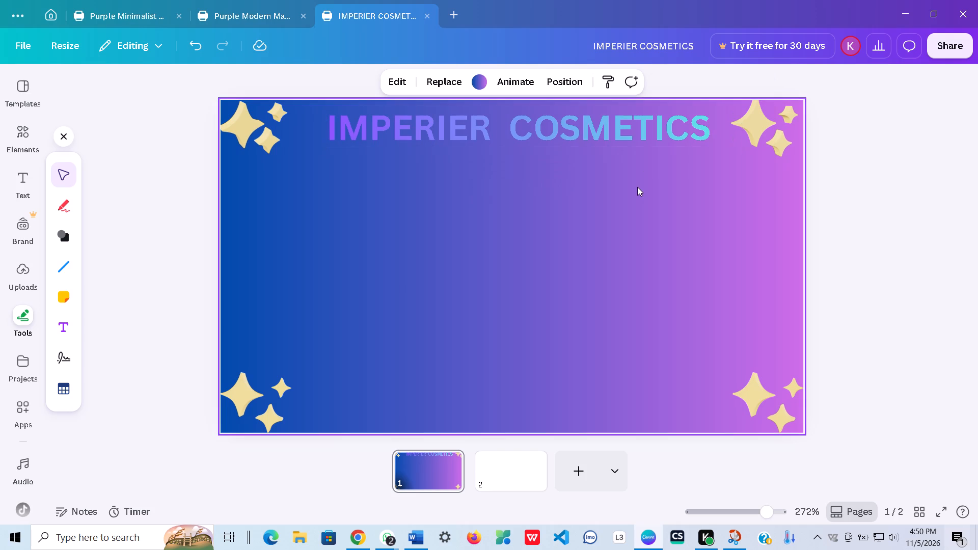
click(615, 133)
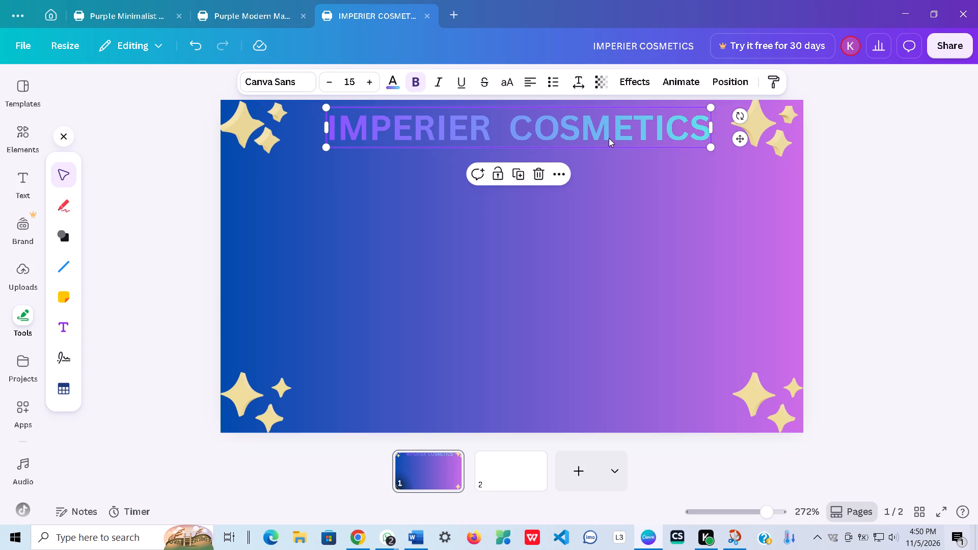
click(592, 222)
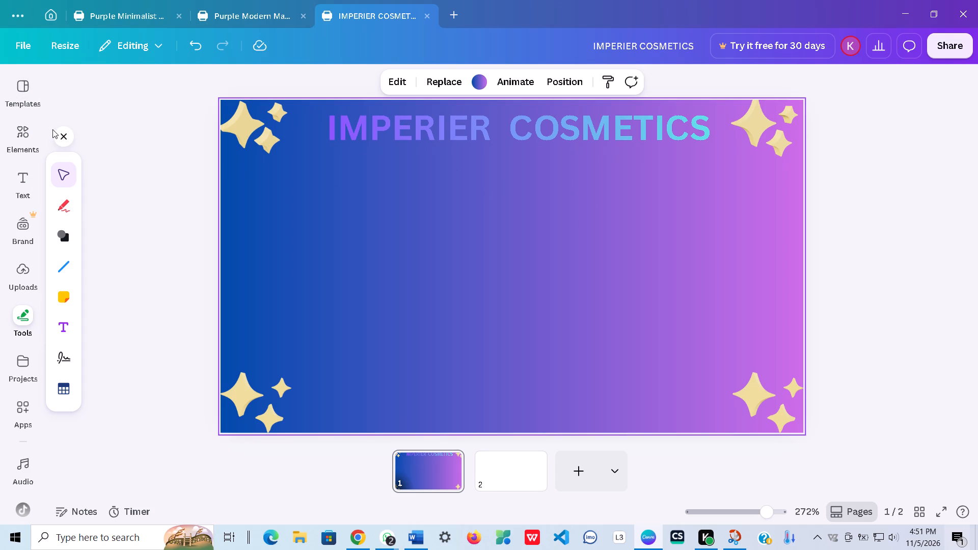
Search the 3D elements for "an elegant free salon logo".
click(64, 136)
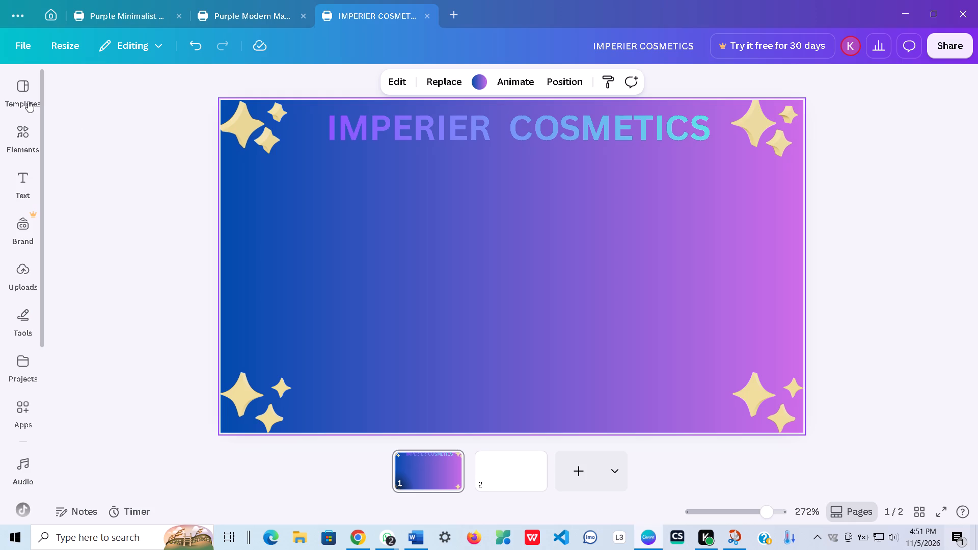
click(28, 101)
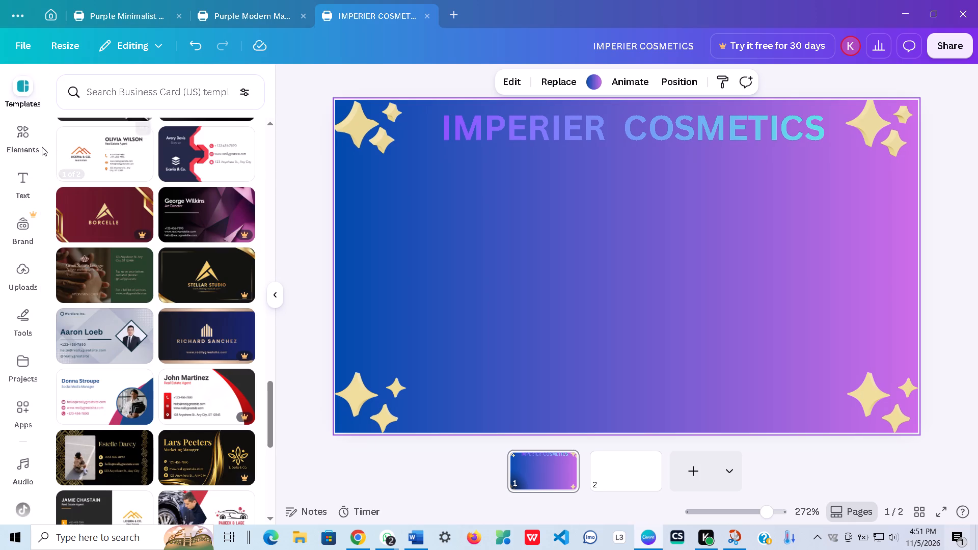
click(25, 146)
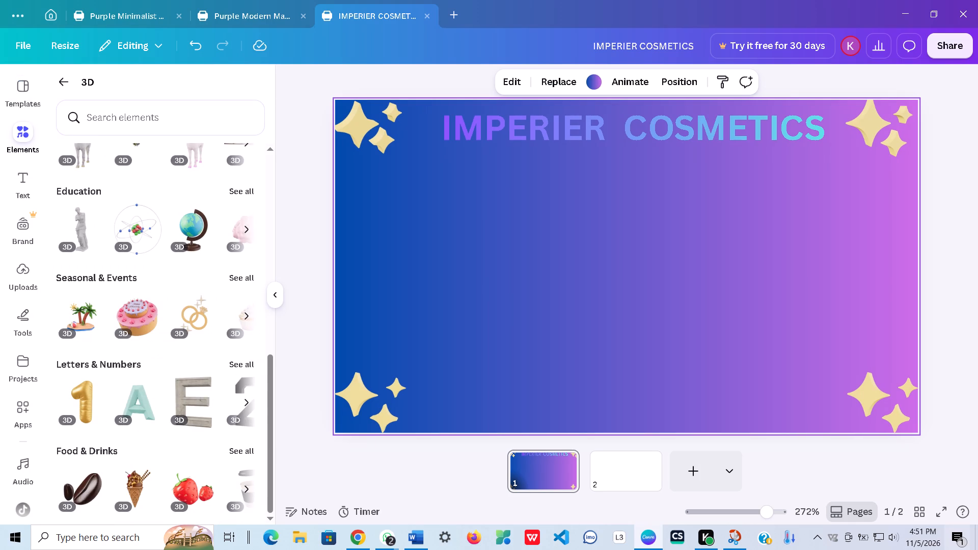
click(99, 116)
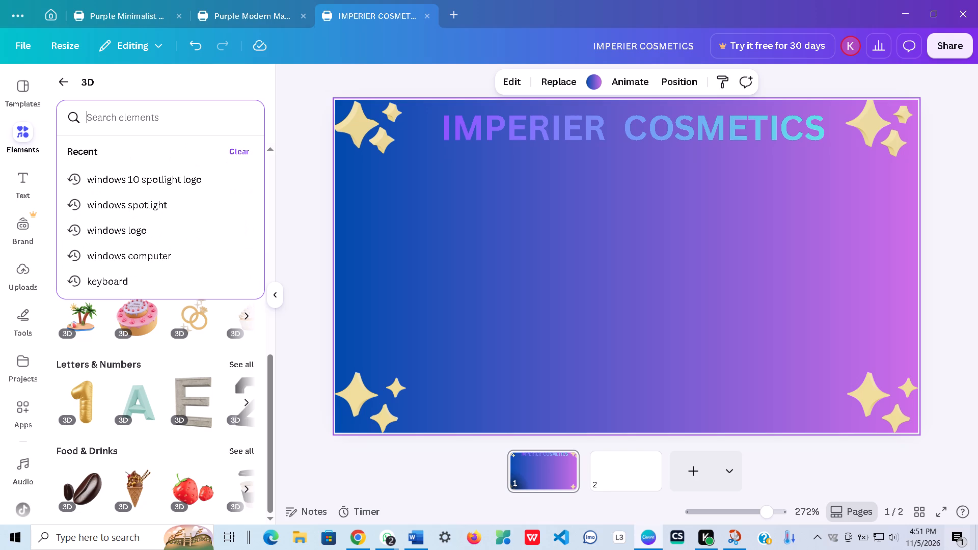
text(SA)
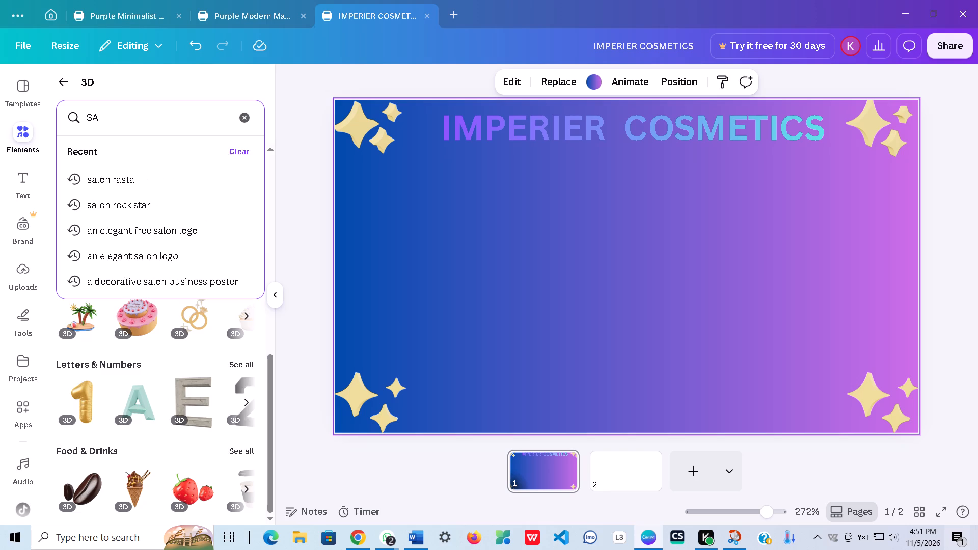
key(l)
click(136, 228)
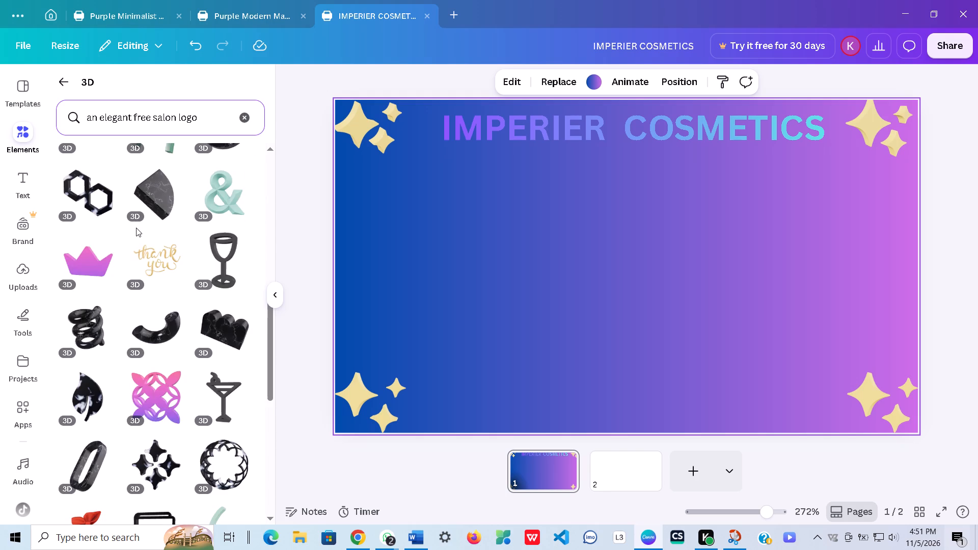
Look through the 3D search results for a graphic that suits as a salon logo on the card.
scroll(136, 228, down, 1)
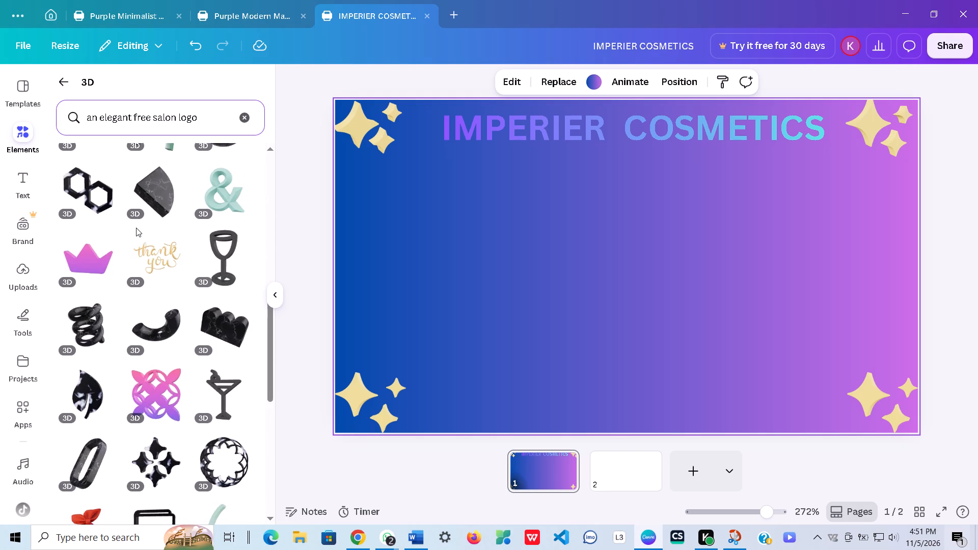
scroll(136, 228, down, 4)
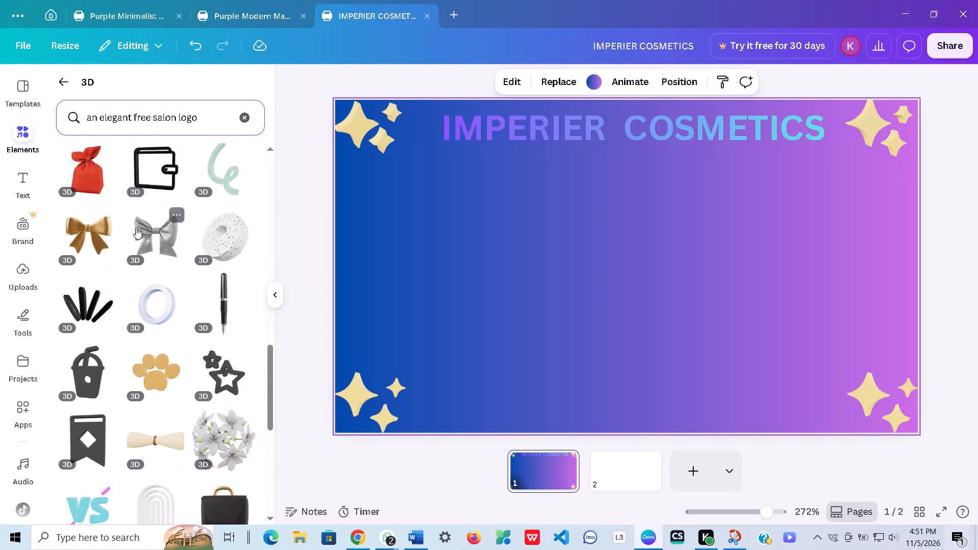
scroll(136, 228, down, 2)
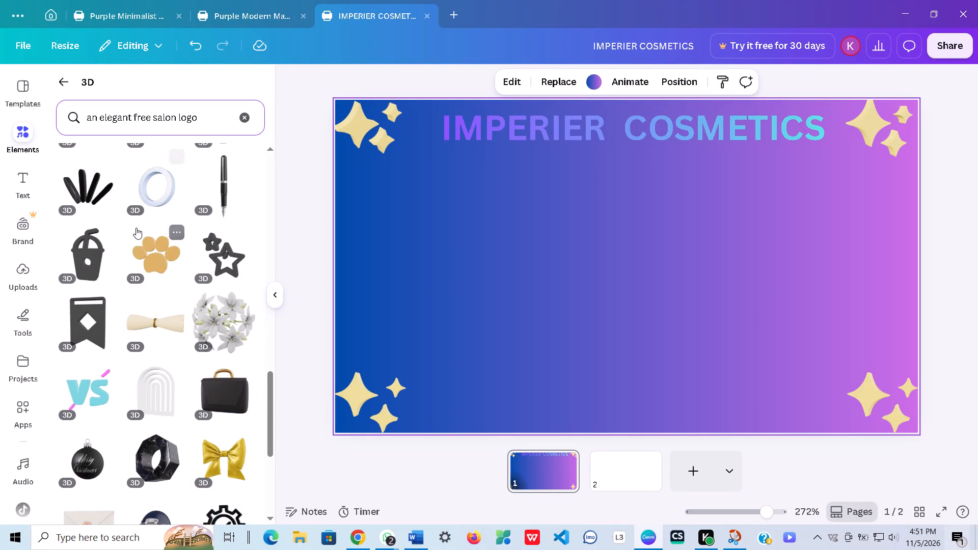
scroll(136, 228, down, 9)
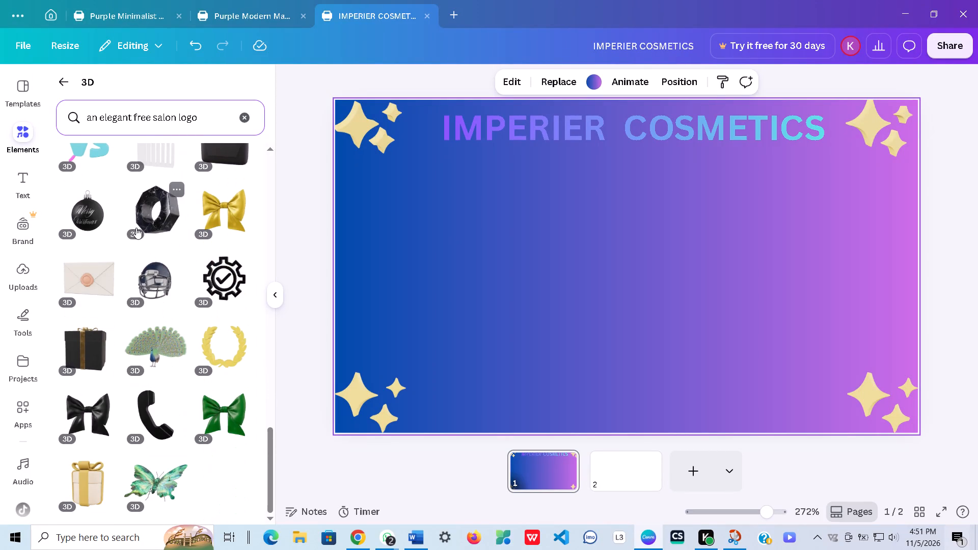
scroll(136, 228, down, 4)
scroll(136, 228, up, 7)
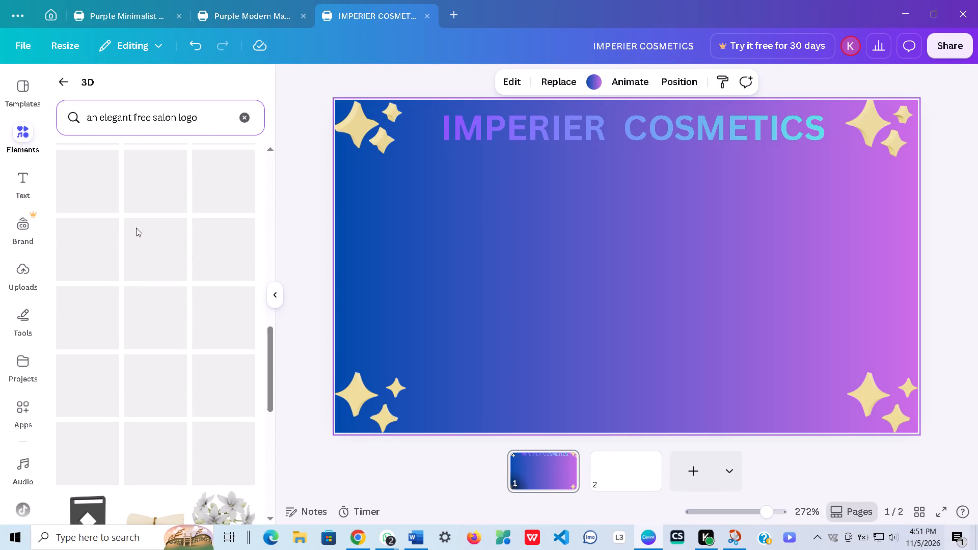
scroll(136, 228, up, 2)
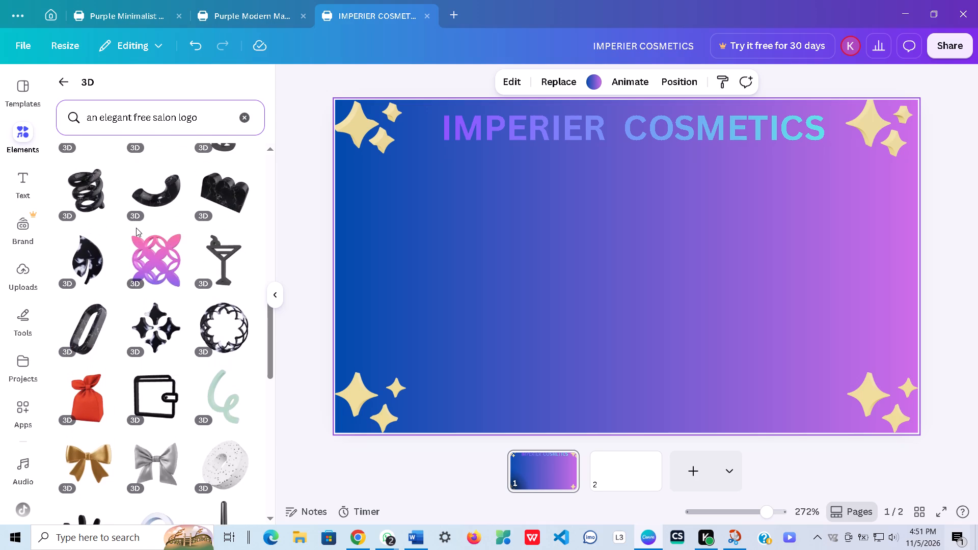
scroll(136, 228, up, 4)
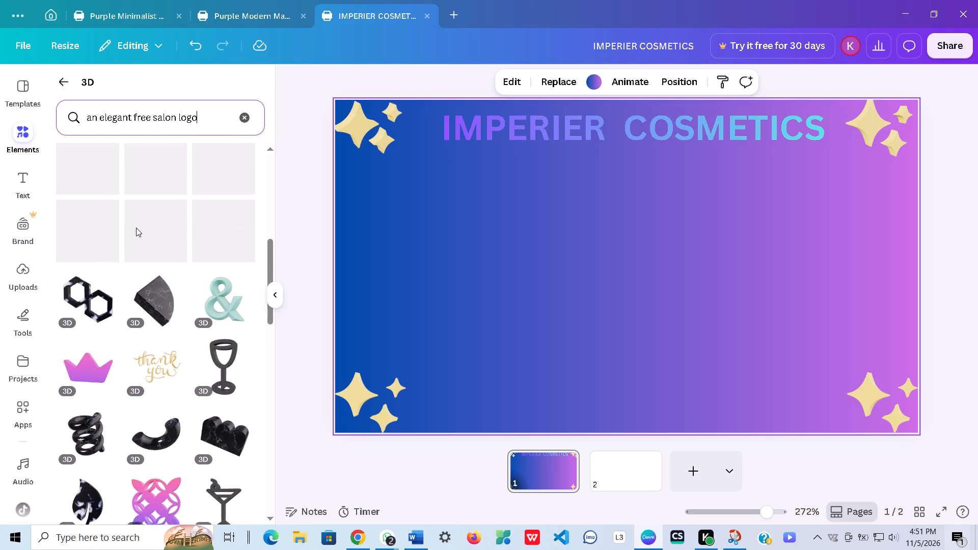
scroll(136, 228, up, 3)
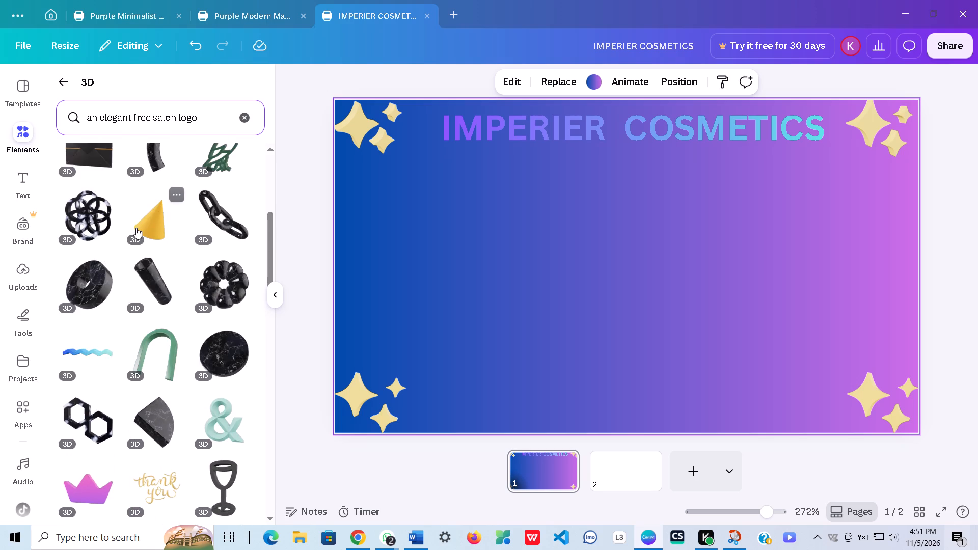
scroll(136, 228, up, 4)
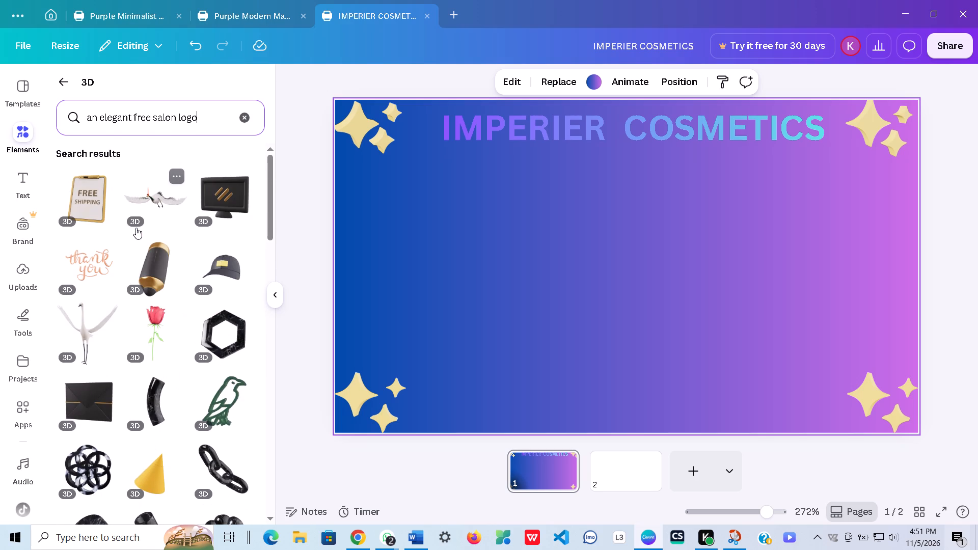
scroll(136, 228, up, 1)
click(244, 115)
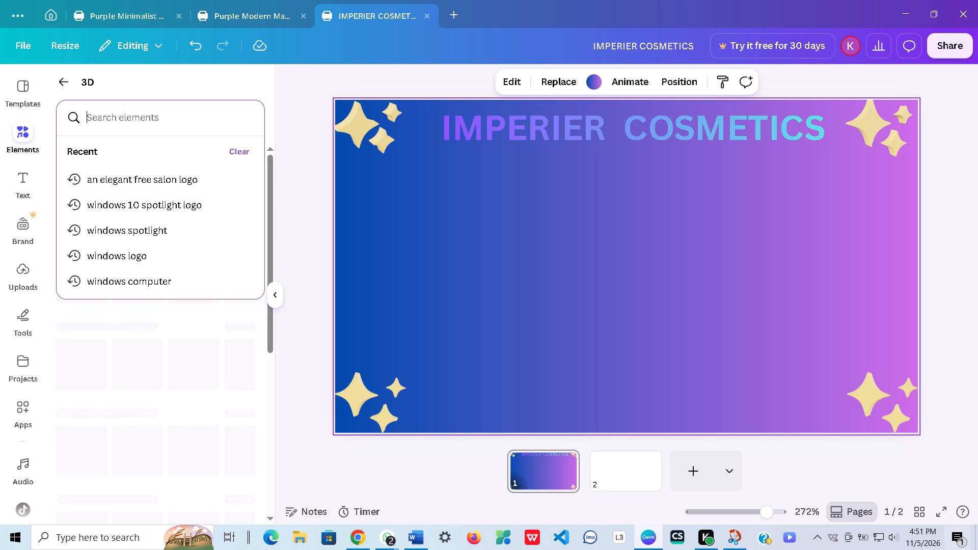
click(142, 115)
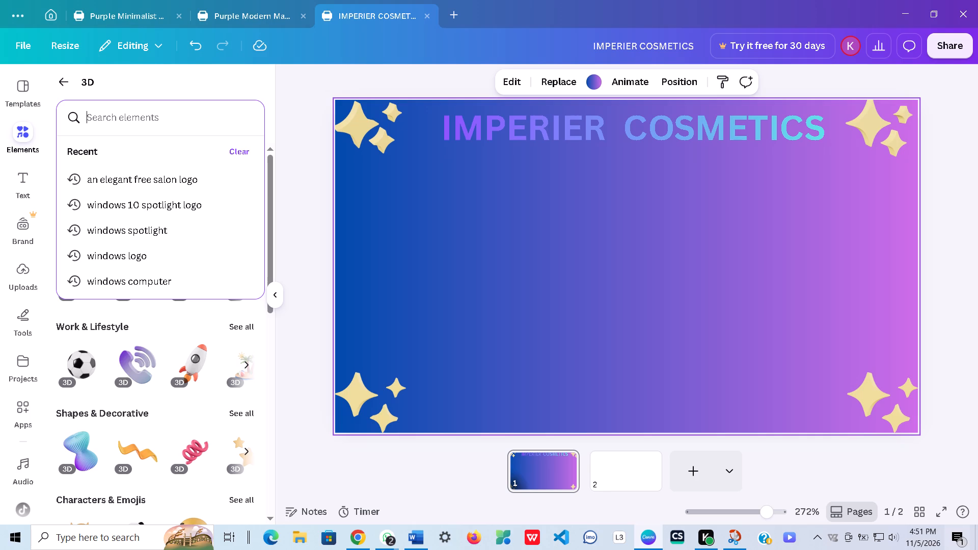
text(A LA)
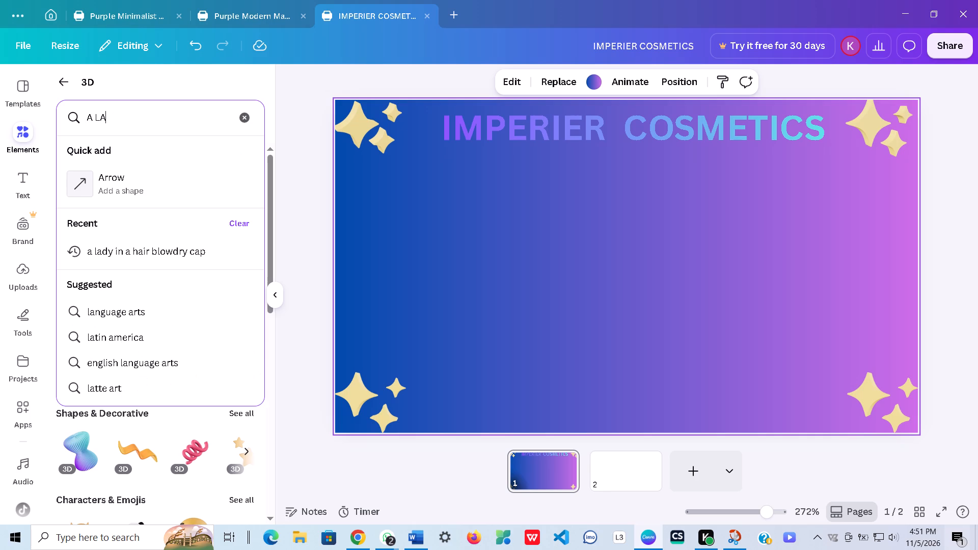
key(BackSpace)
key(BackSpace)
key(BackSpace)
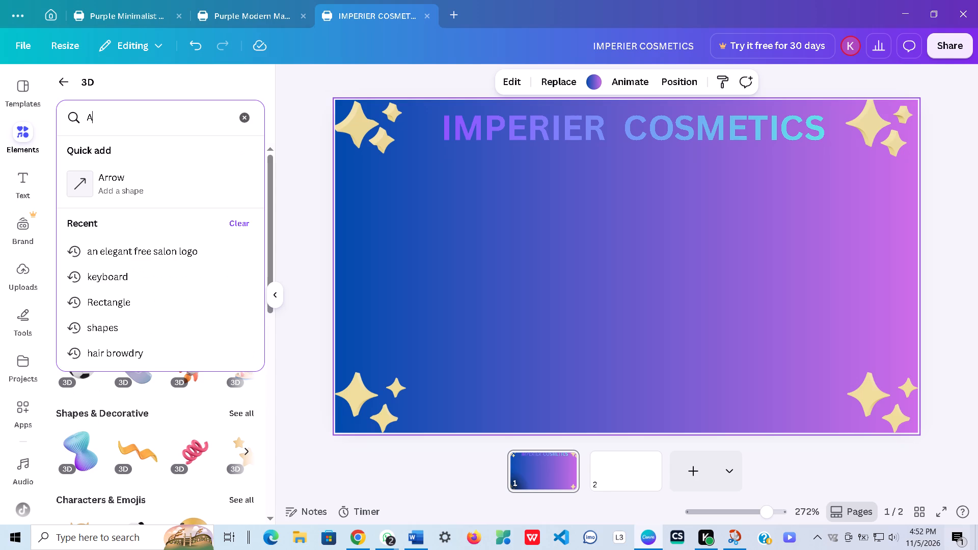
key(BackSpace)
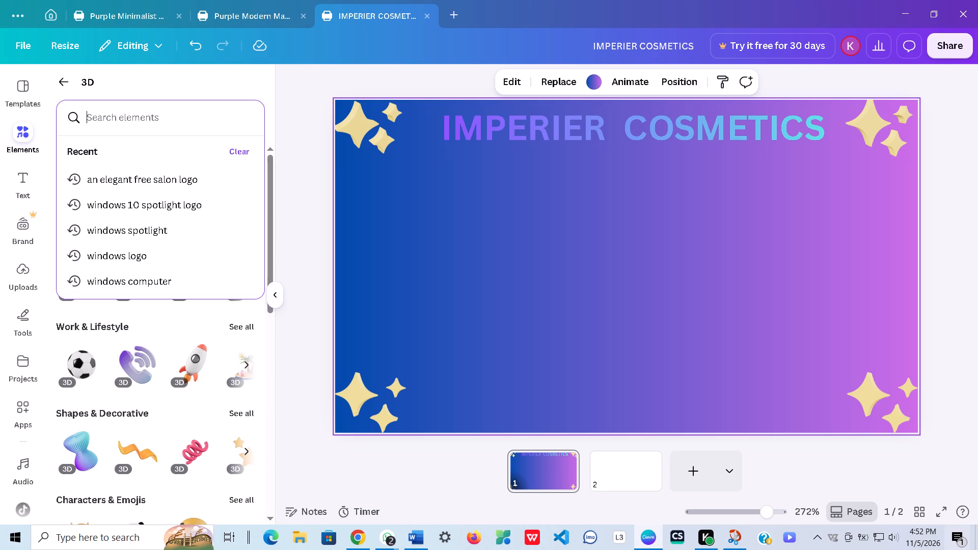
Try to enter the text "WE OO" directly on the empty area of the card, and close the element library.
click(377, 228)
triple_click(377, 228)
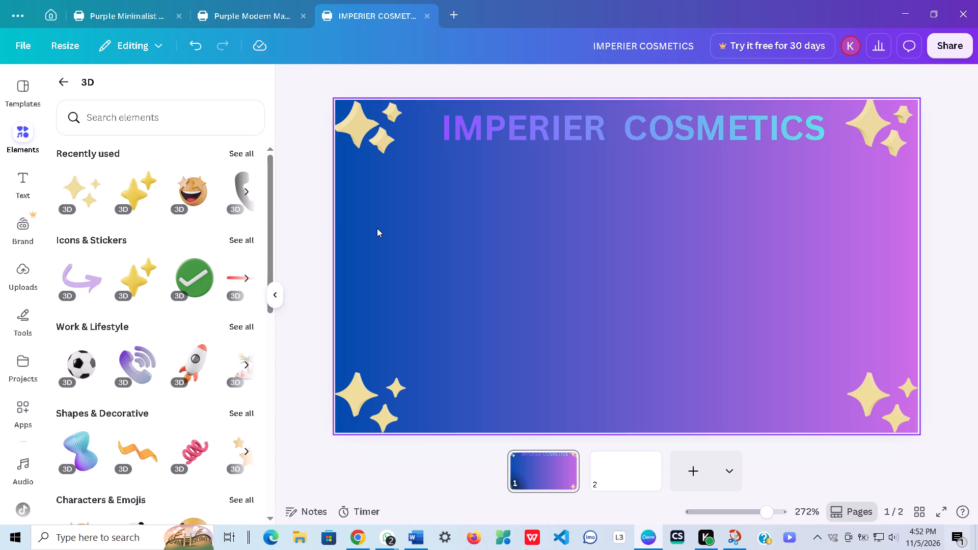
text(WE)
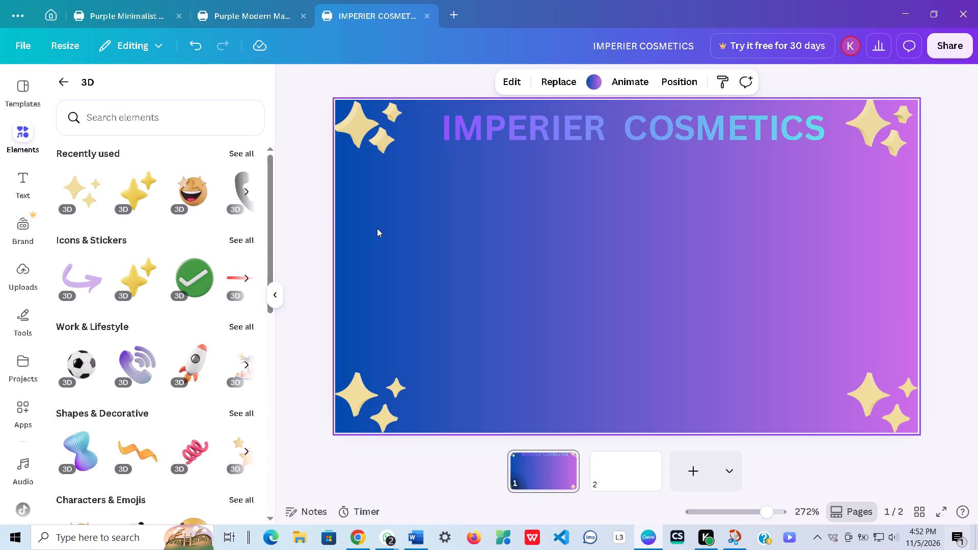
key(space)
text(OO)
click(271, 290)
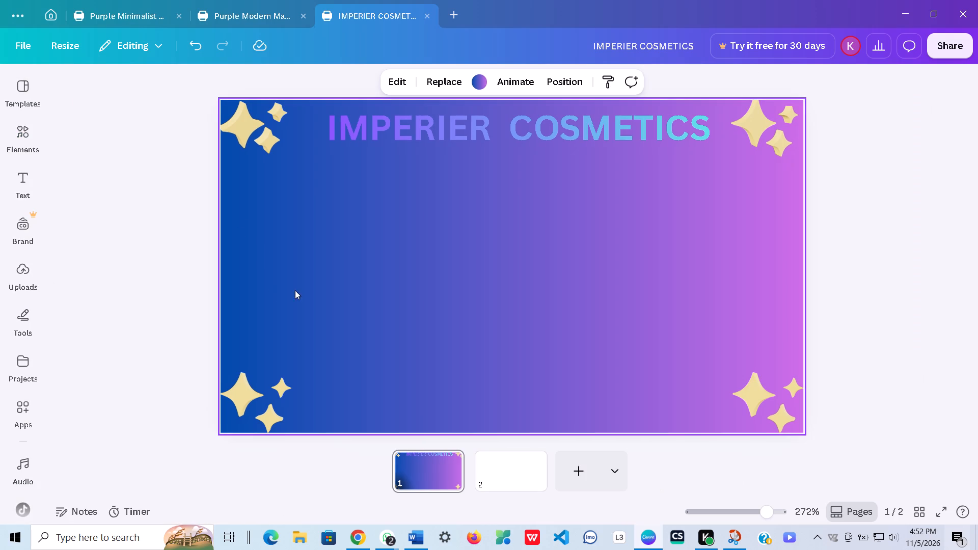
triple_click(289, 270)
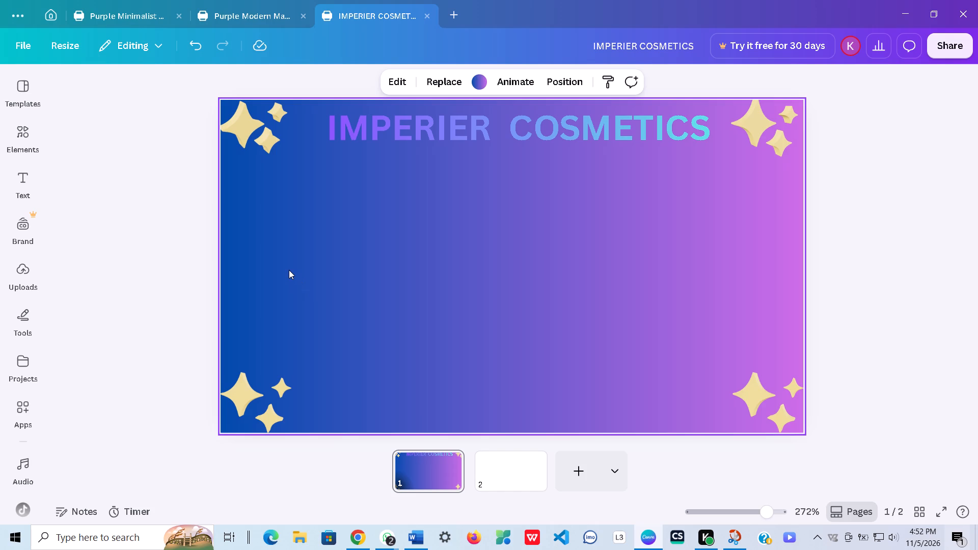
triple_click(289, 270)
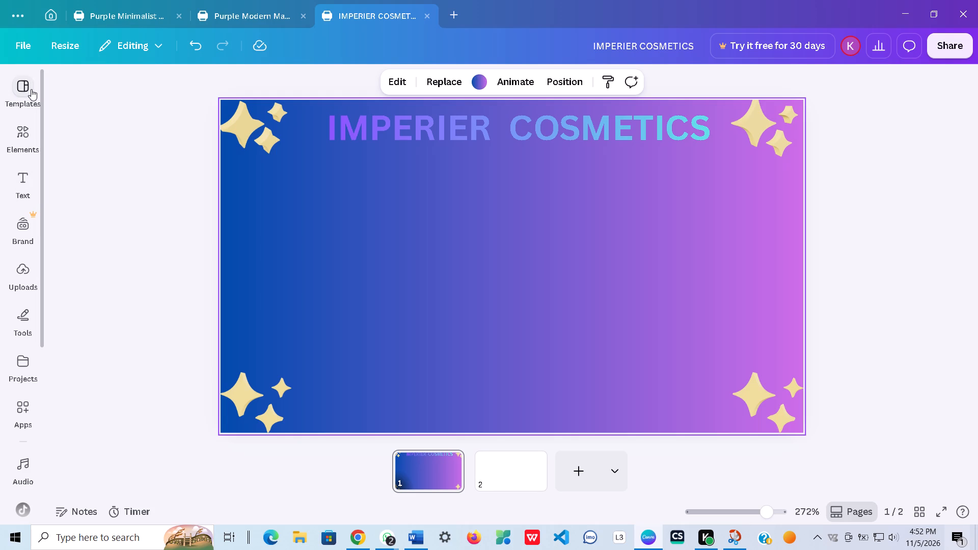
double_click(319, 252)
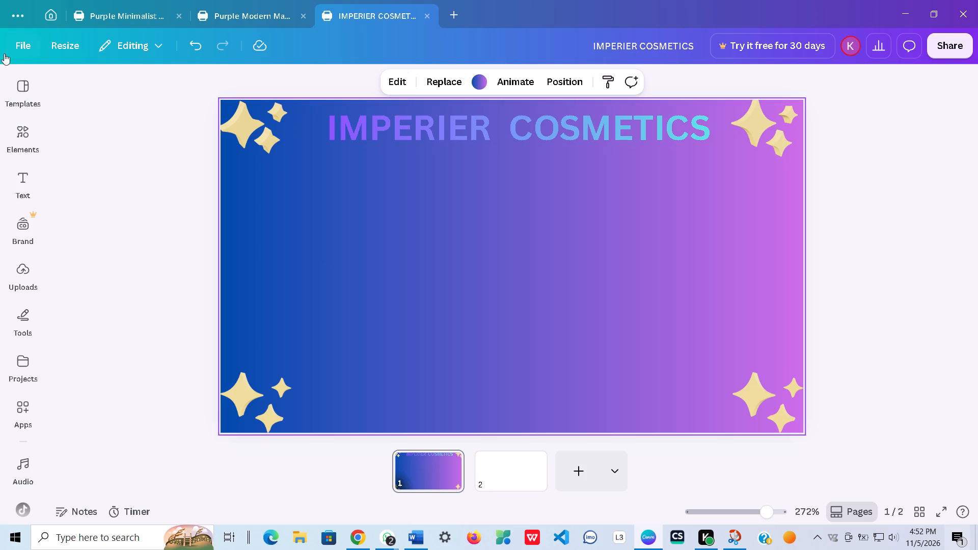
Search the 3D elements for "WOMEN HAIR".
click(24, 131)
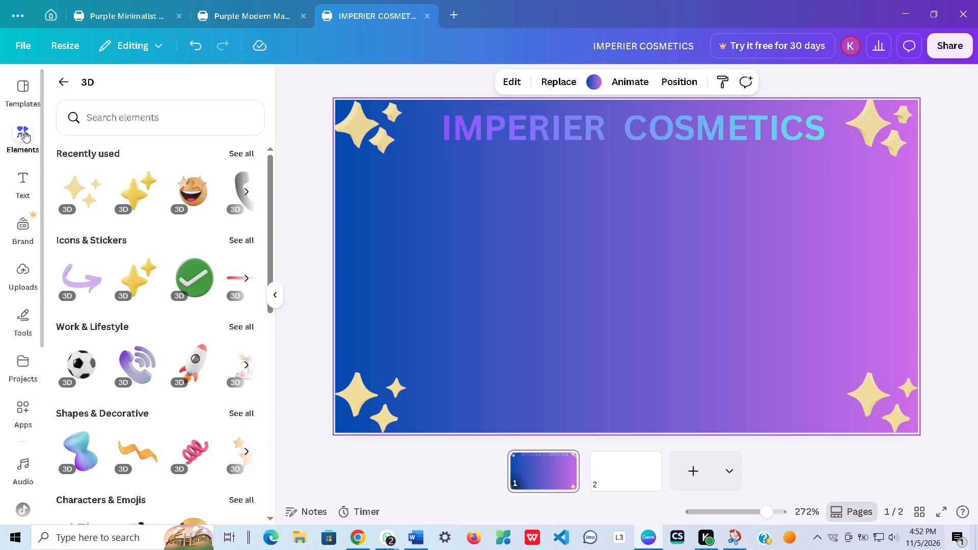
click(99, 116)
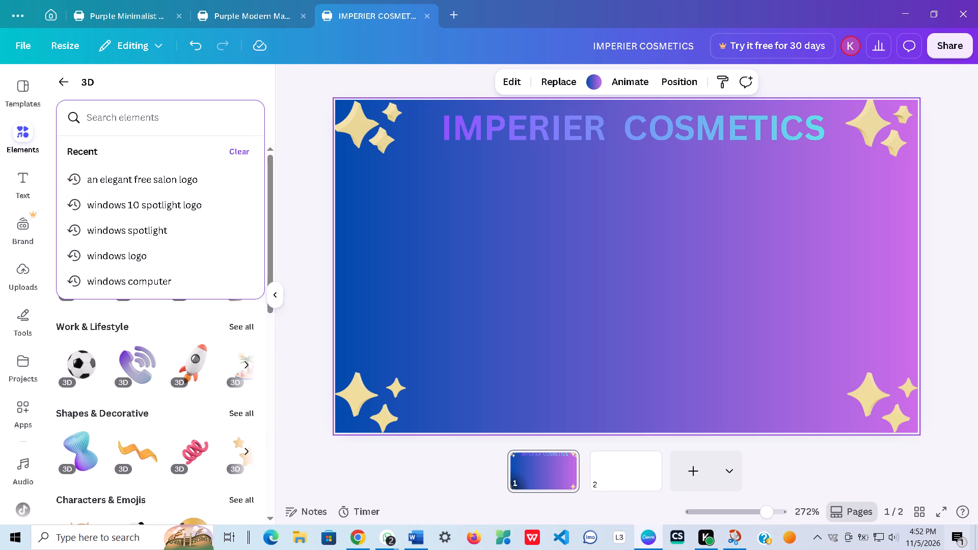
text(WO)
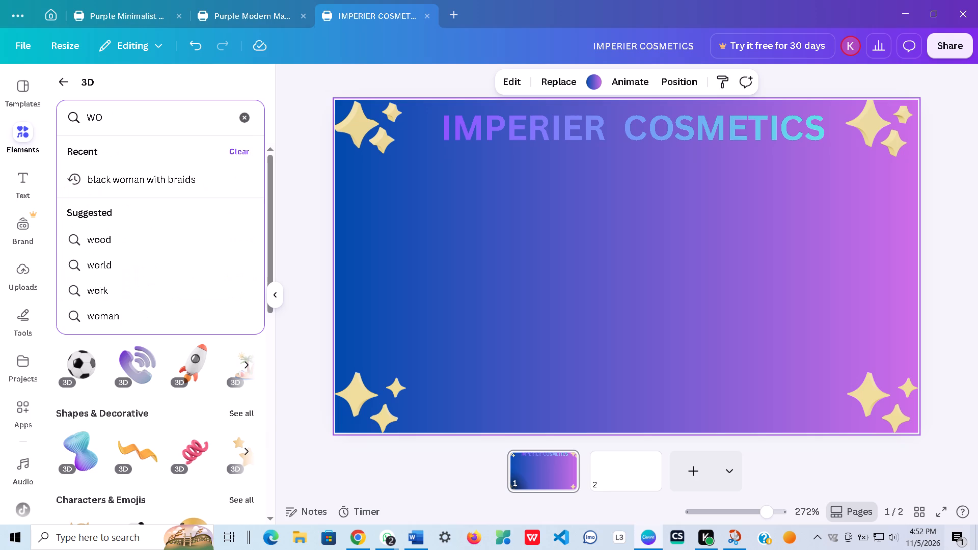
text(MWE)
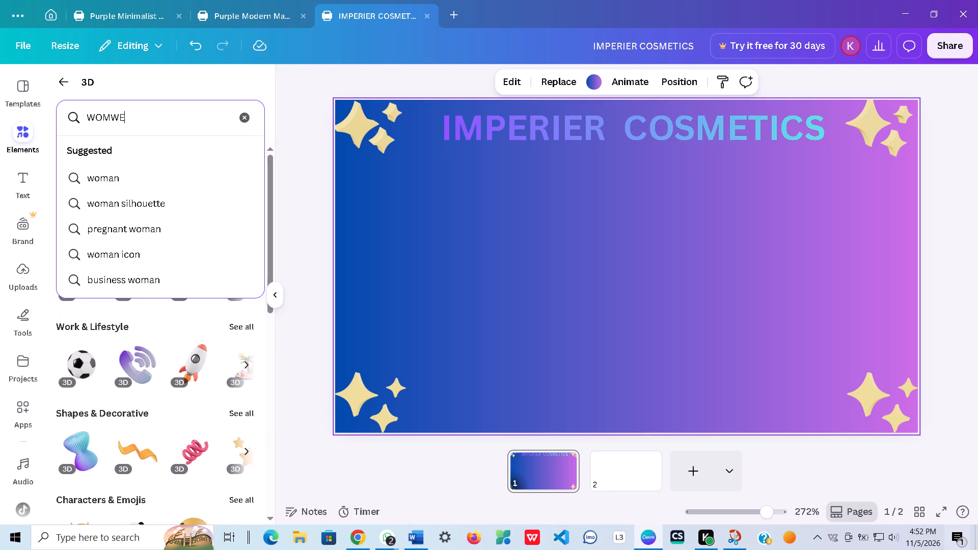
key(BackSpace)
key(BackSpace)
text(EN)
key(space)
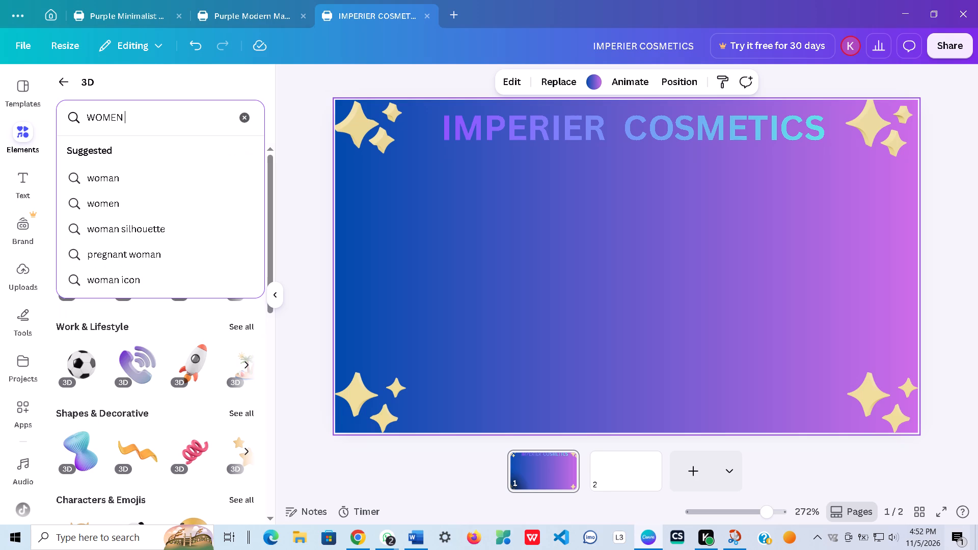
text(HAIR)
key(Return)
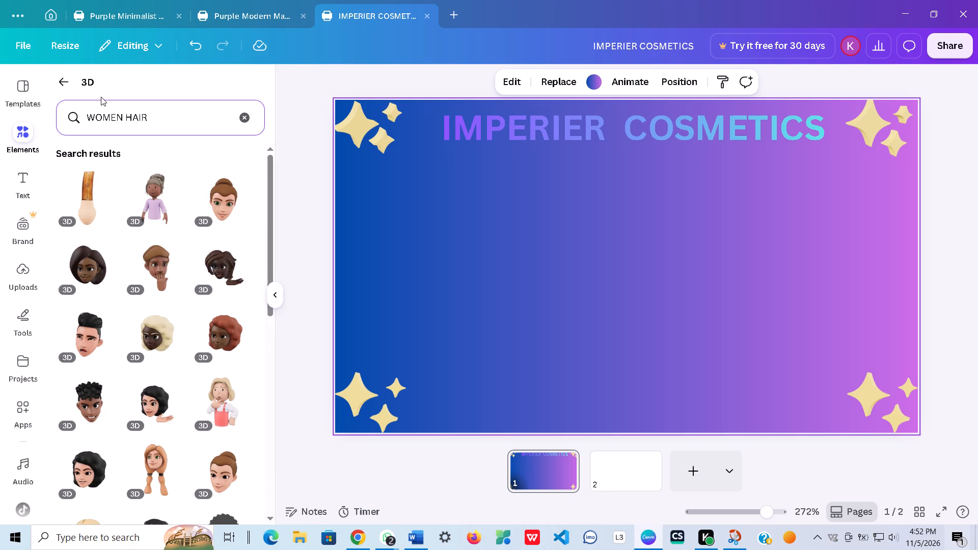
Search the business card templates for "WOMEN HAIR".
click(25, 99)
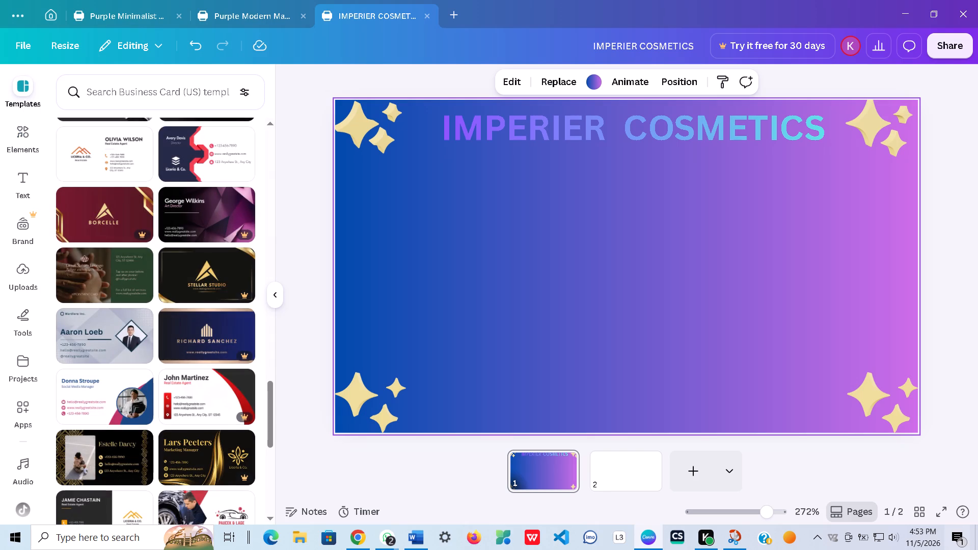
click(95, 94)
text(WPO)
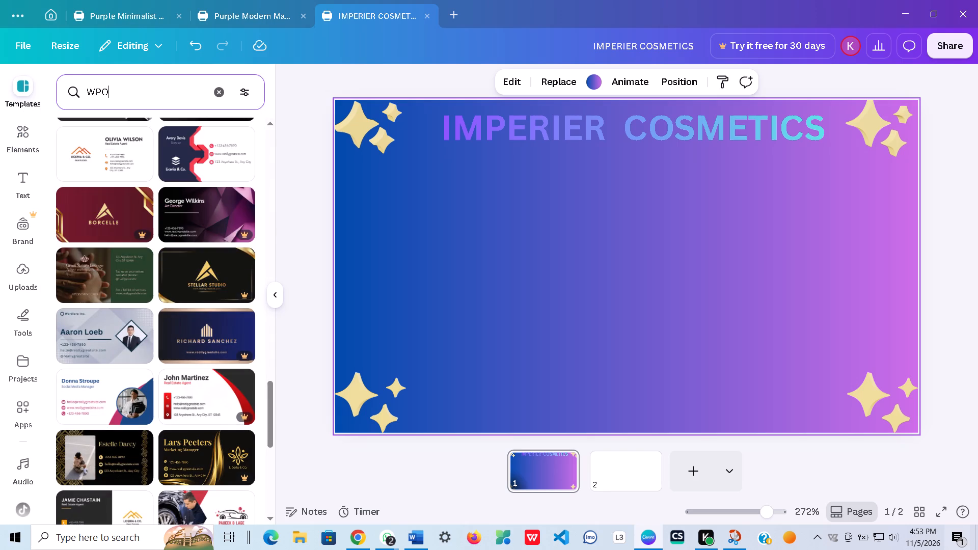
key(BackSpace)
key(BackSpace)
text(OMEN)
key(space)
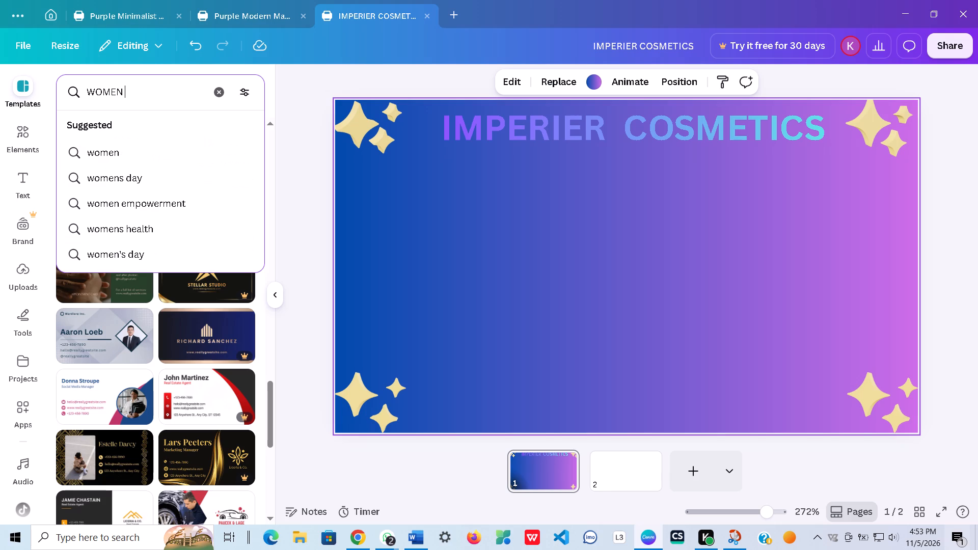
text(HAIR)
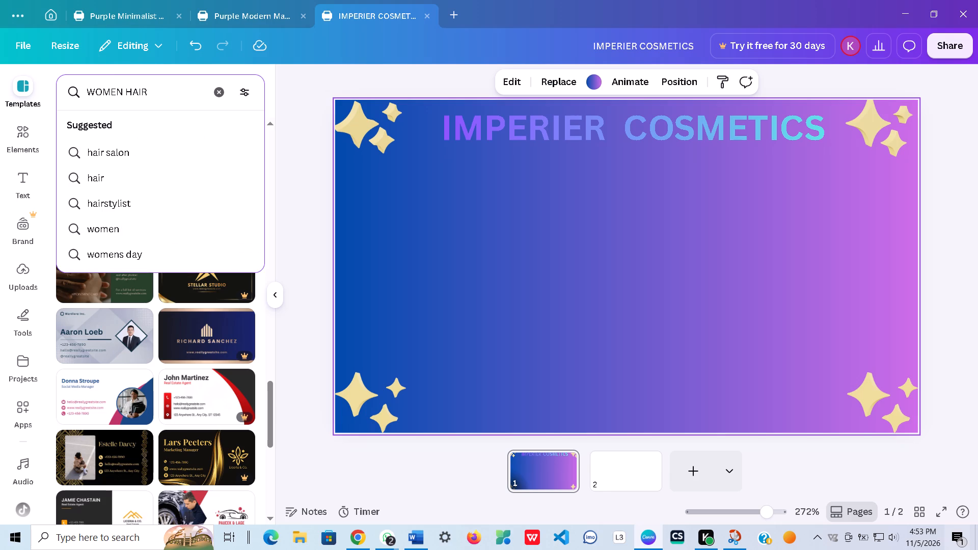
key(Return)
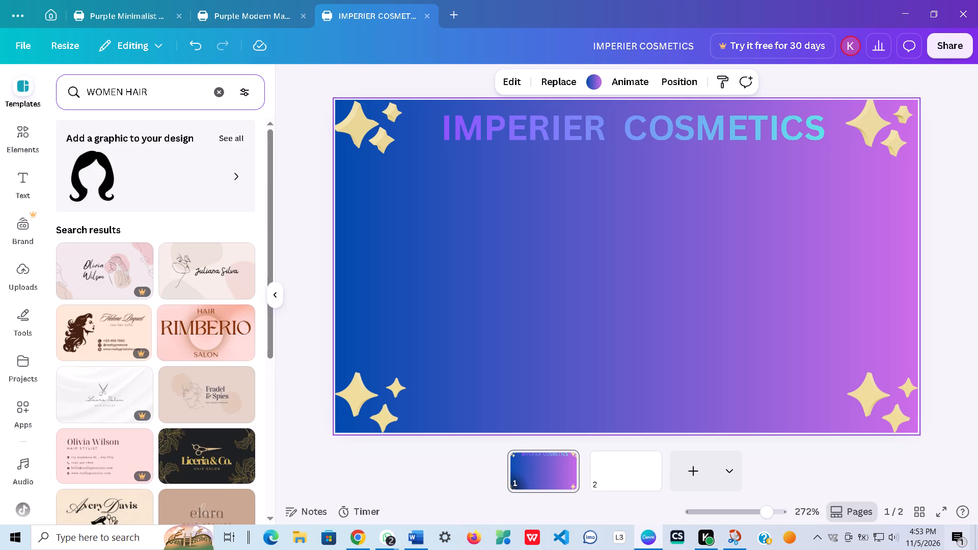
Replace the current card page with the white "Senior Hair Stylist" template showing a smiling woman with curly red hair.
scroll(97, 339, down, 2)
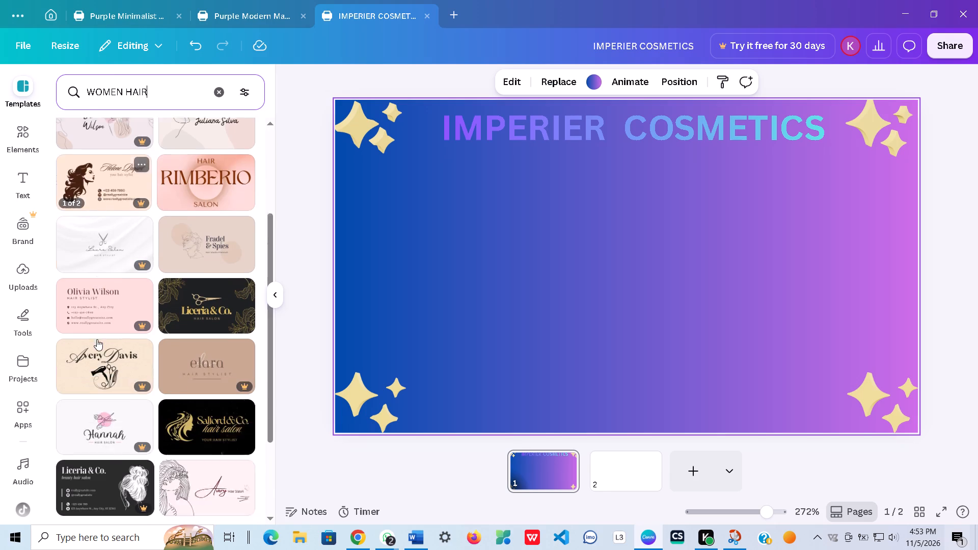
scroll(97, 339, down, 7)
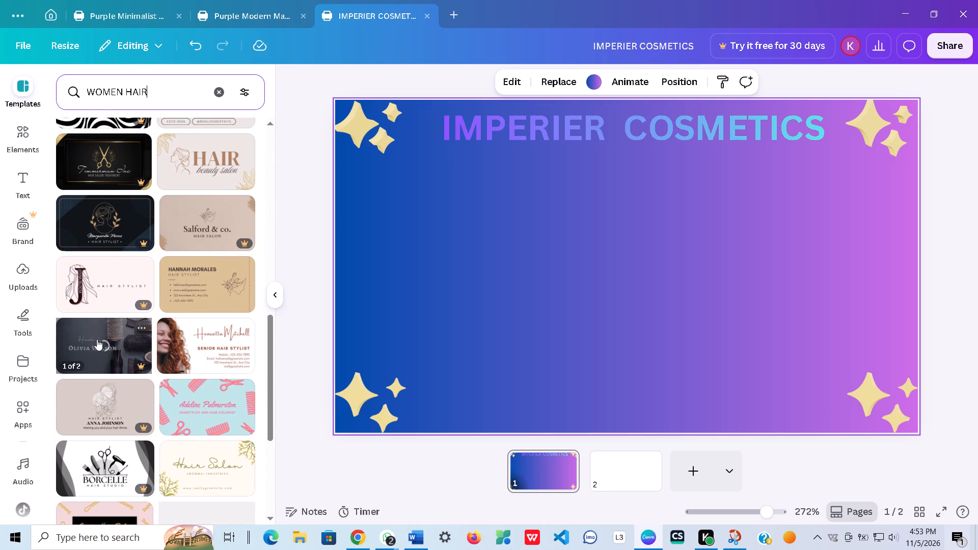
scroll(97, 339, down, 2)
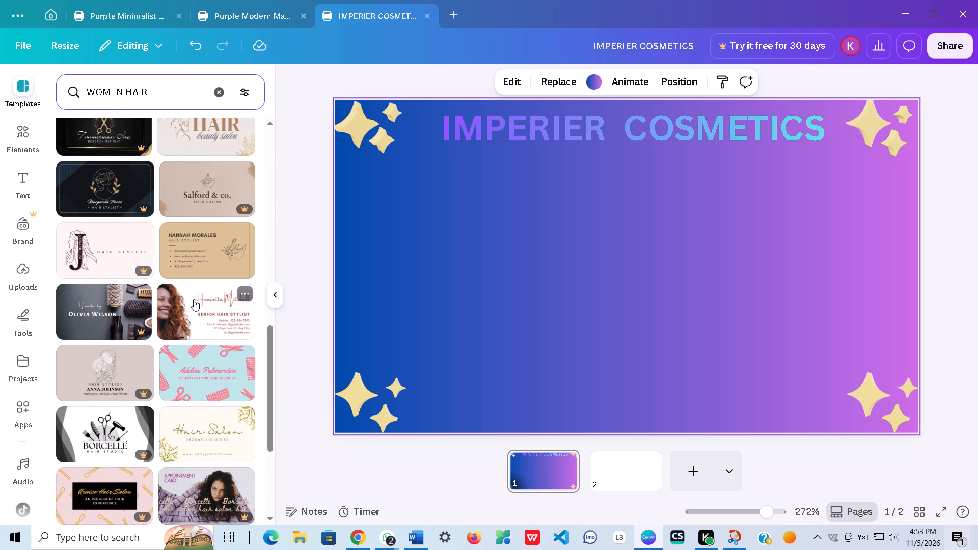
click(194, 299)
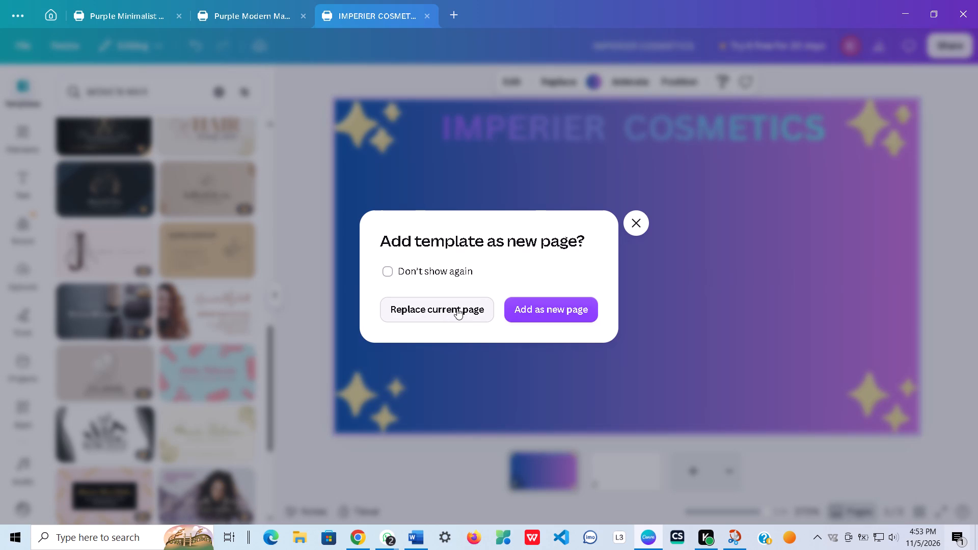
click(452, 308)
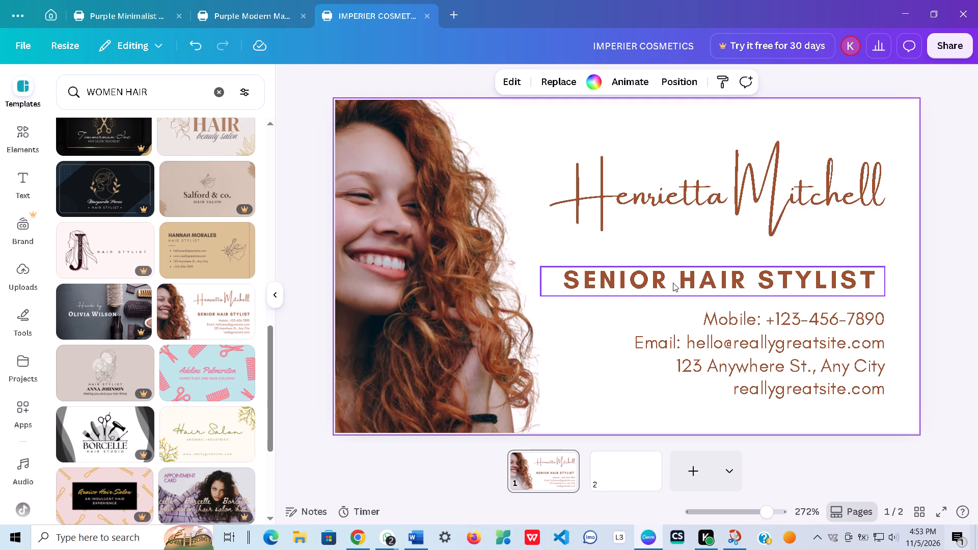
Replace the script placeholder name above "SENIOR HAIR STYLIST" with "IMPERIER COSMETICS".
click(622, 229)
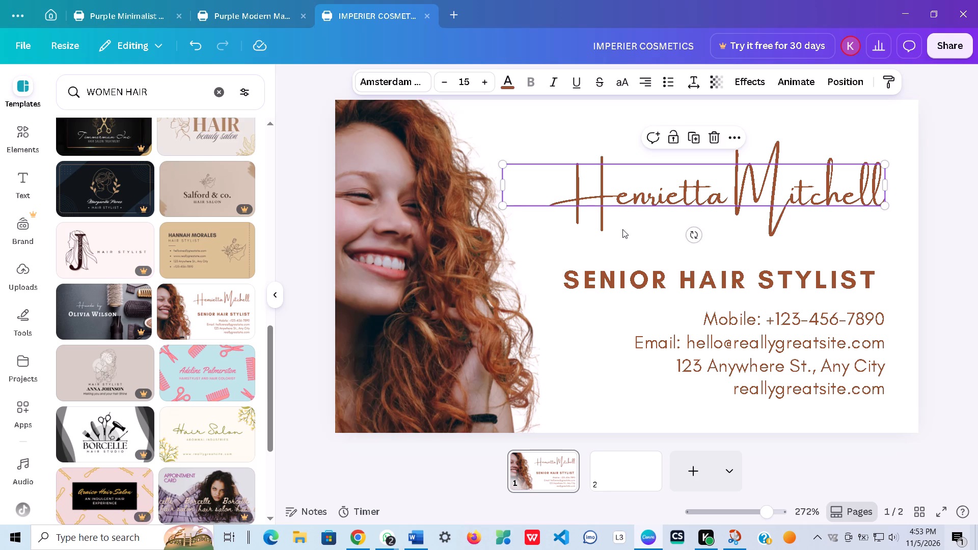
double_click(560, 194)
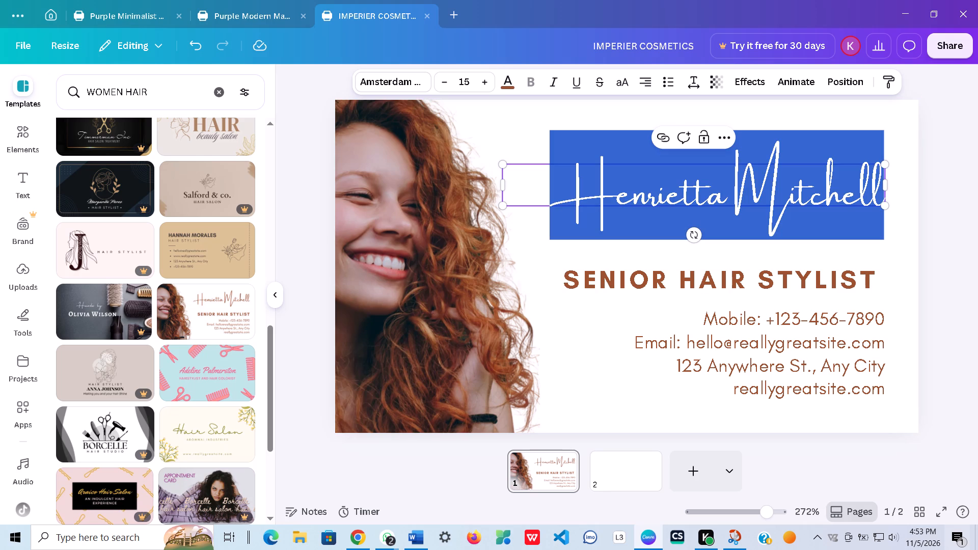
key(BackSpace)
key(i)
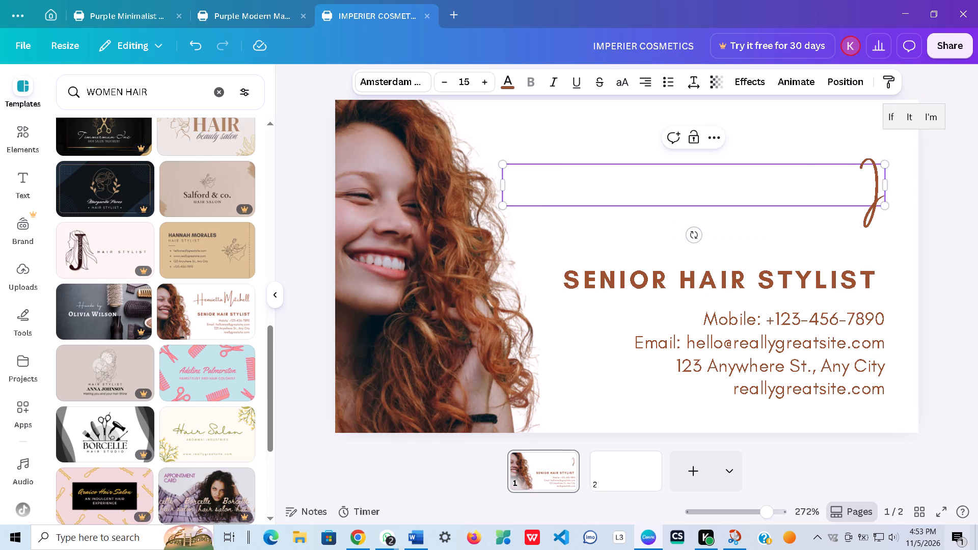
text(MPERIER)
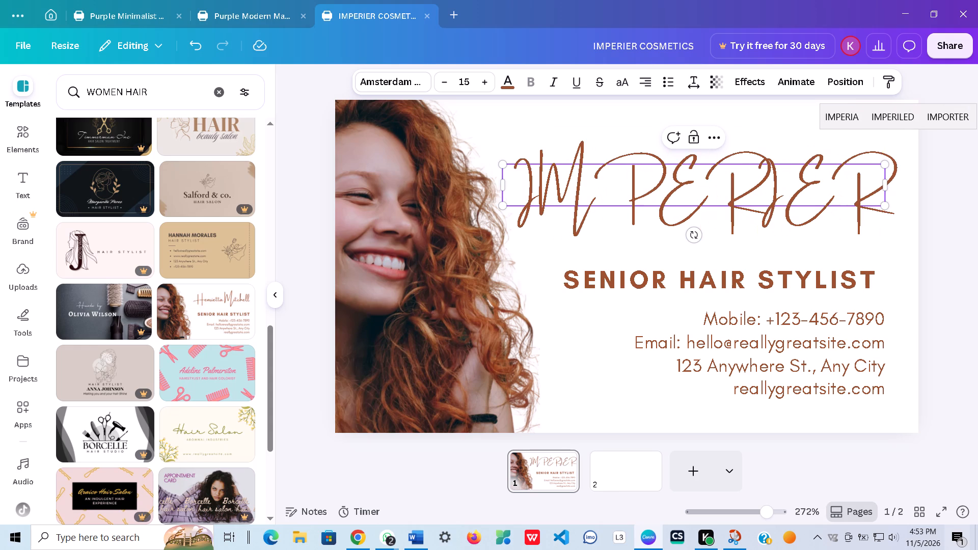
key(space)
text(CO)
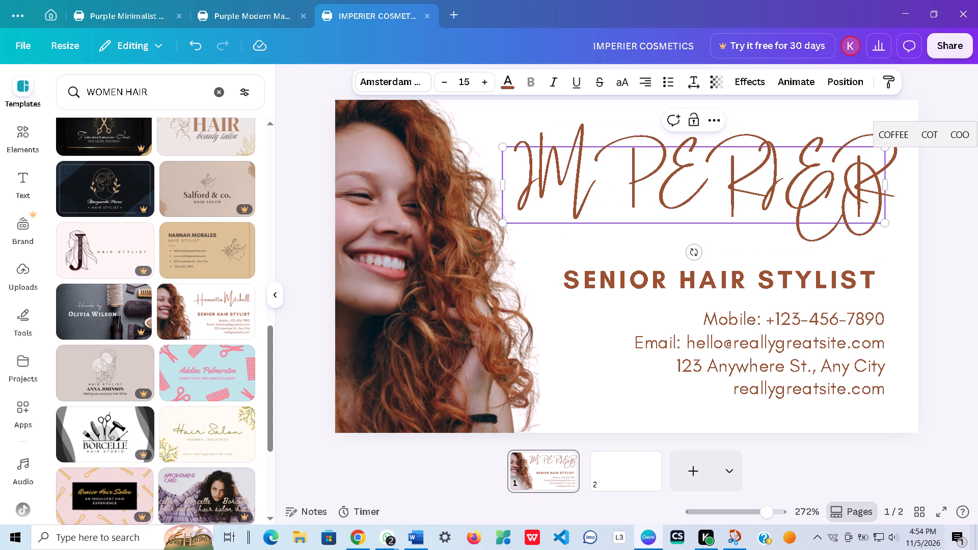
key(s)
text(METICS)
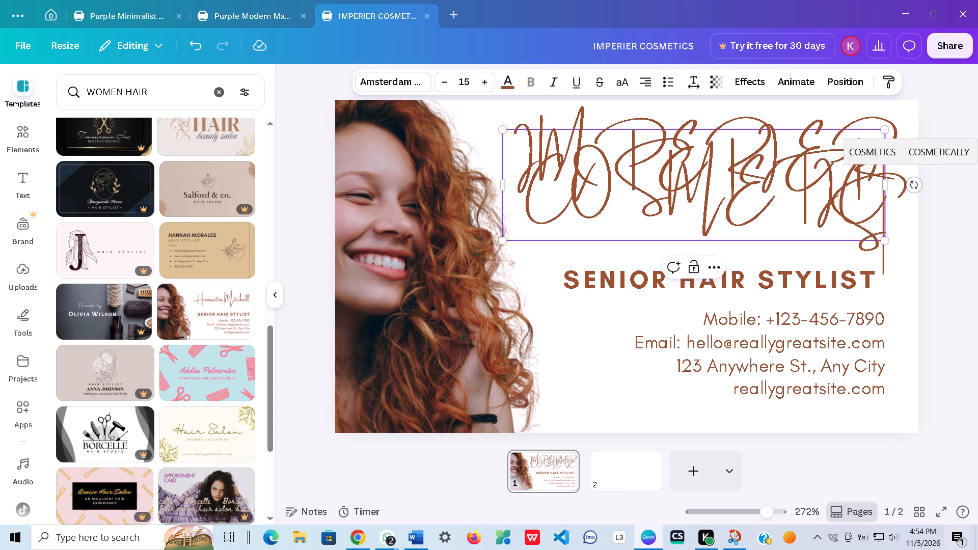
Try the Rubik Storm and Rubik Vinyl fonts on the "IMPERIER COSMETICS" heading, and settle on TAN Headline.
click(411, 81)
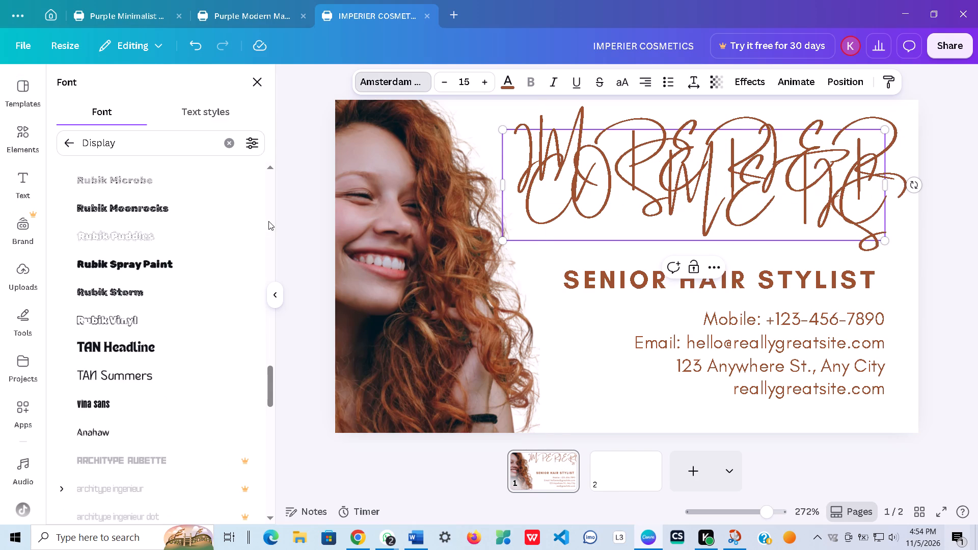
click(155, 288)
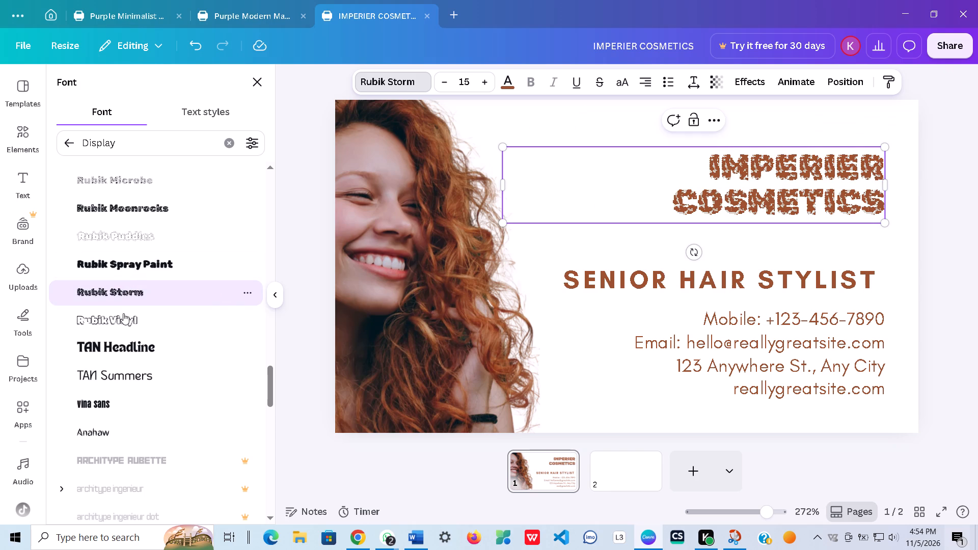
click(123, 328)
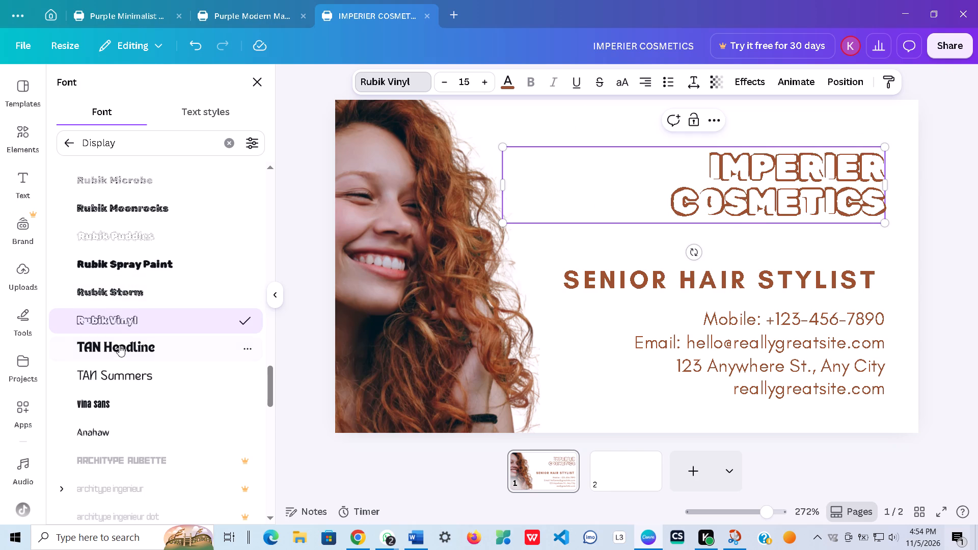
click(118, 350)
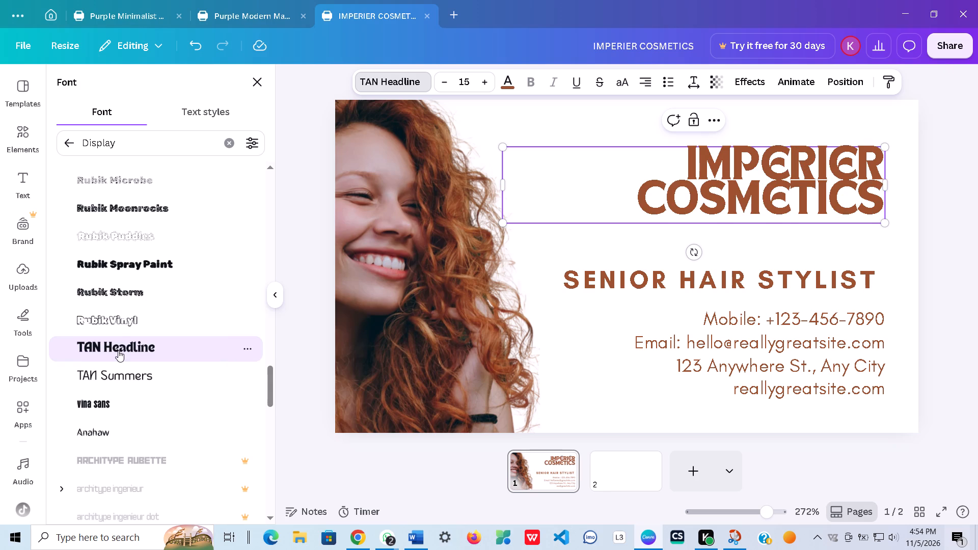
scroll(118, 350, down, 1)
scroll(118, 350, up, 1)
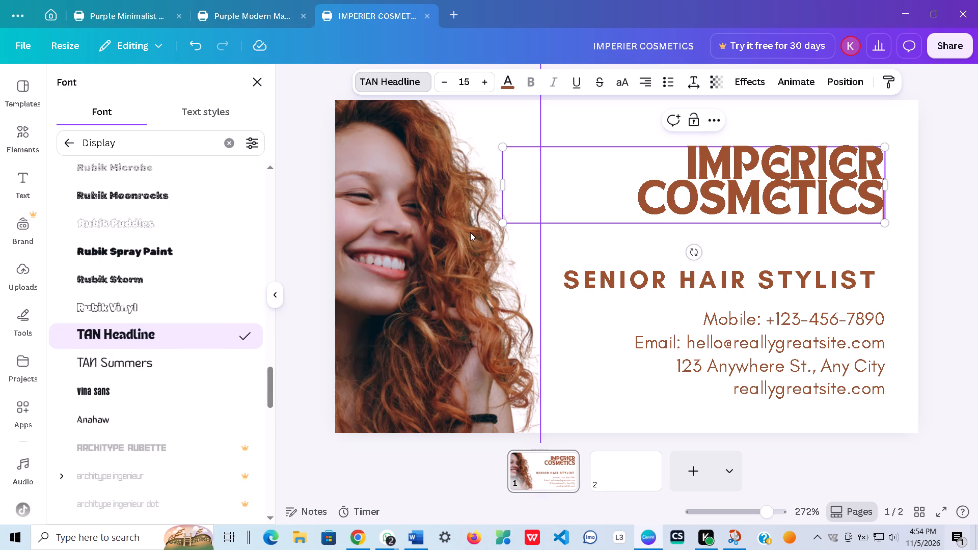
Widen the "IMPERIER COSMETICS" text box slightly towards the card's outer edge and set its font size to 12 to fit one line.
click(486, 87)
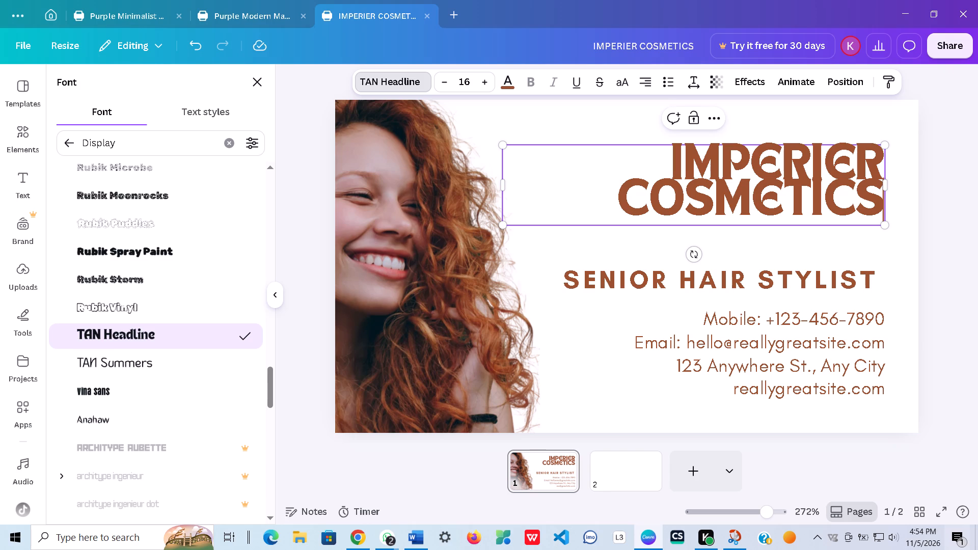
drag(888, 184, 977, 173)
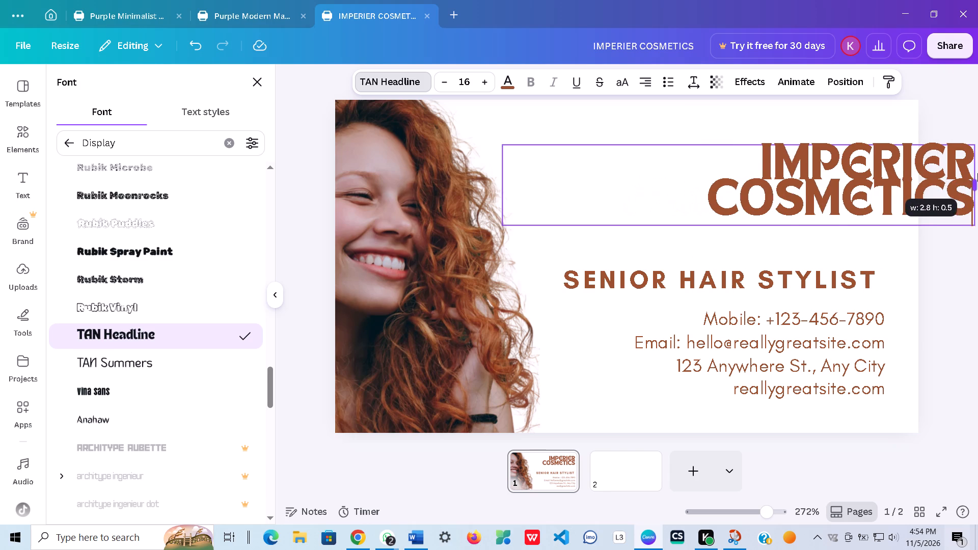
drag(977, 173, 903, 179)
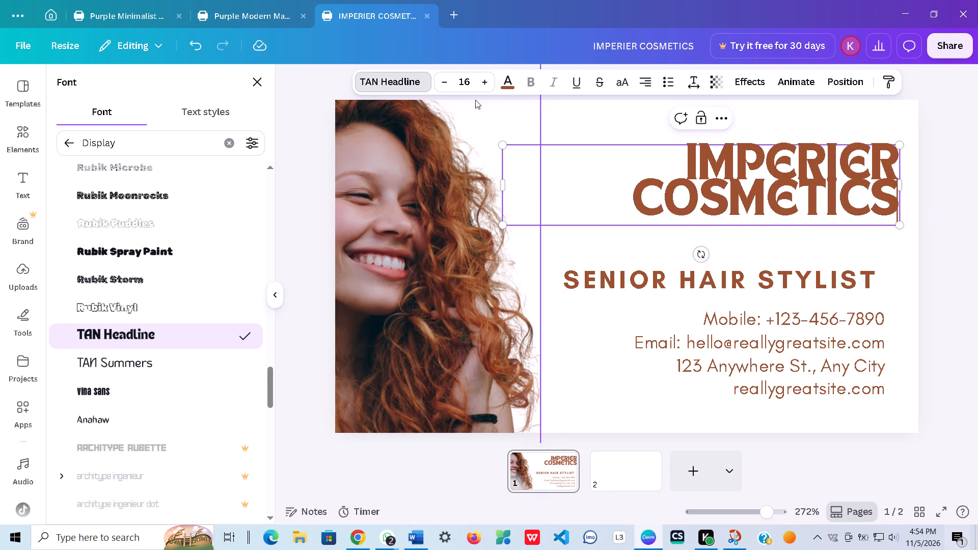
double_click(449, 82)
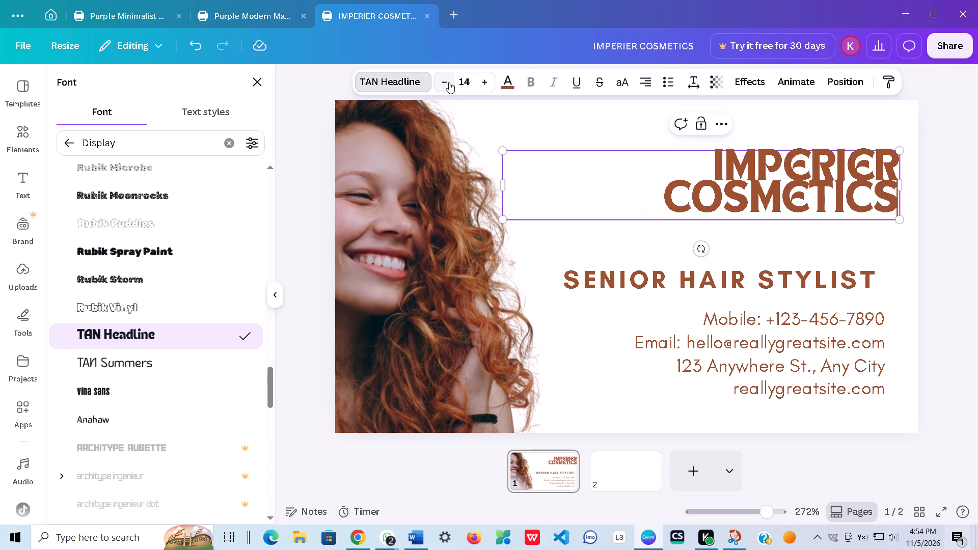
double_click(449, 82)
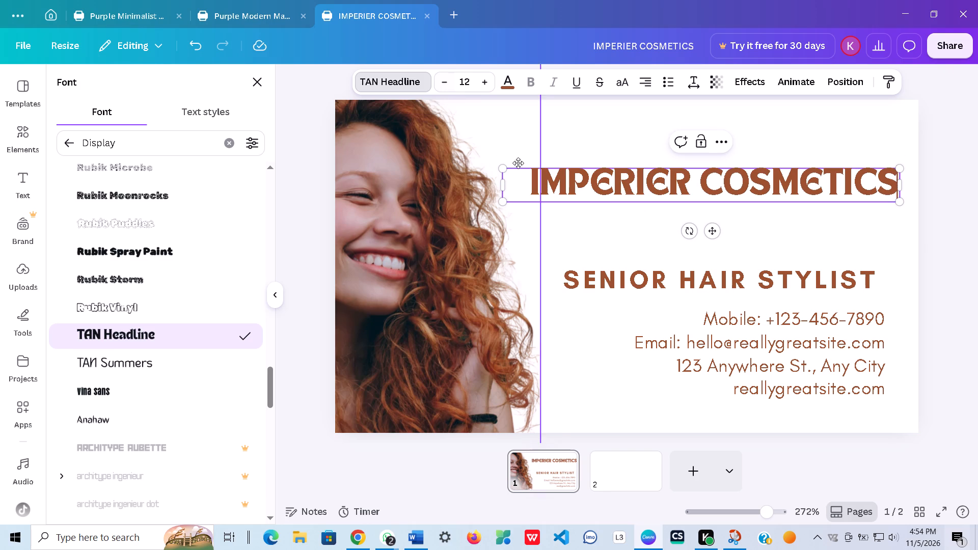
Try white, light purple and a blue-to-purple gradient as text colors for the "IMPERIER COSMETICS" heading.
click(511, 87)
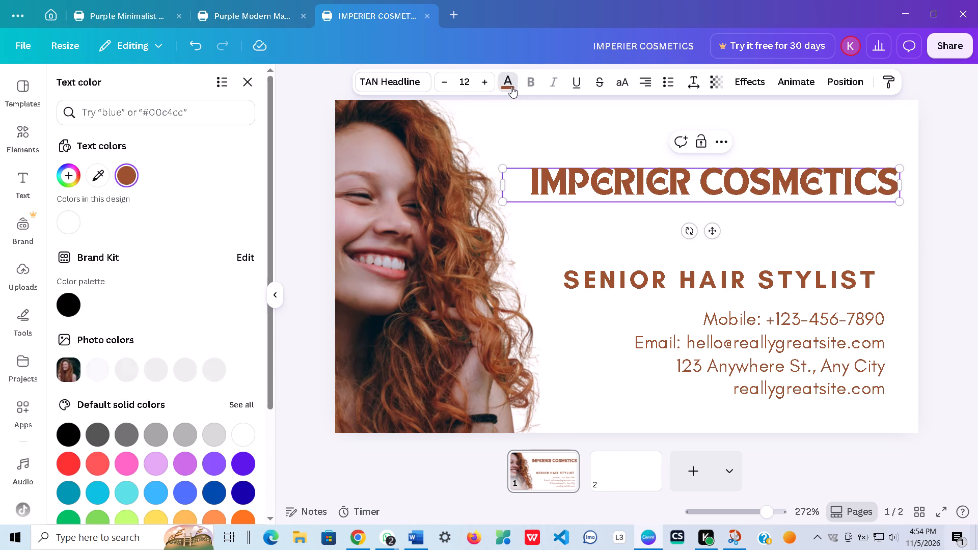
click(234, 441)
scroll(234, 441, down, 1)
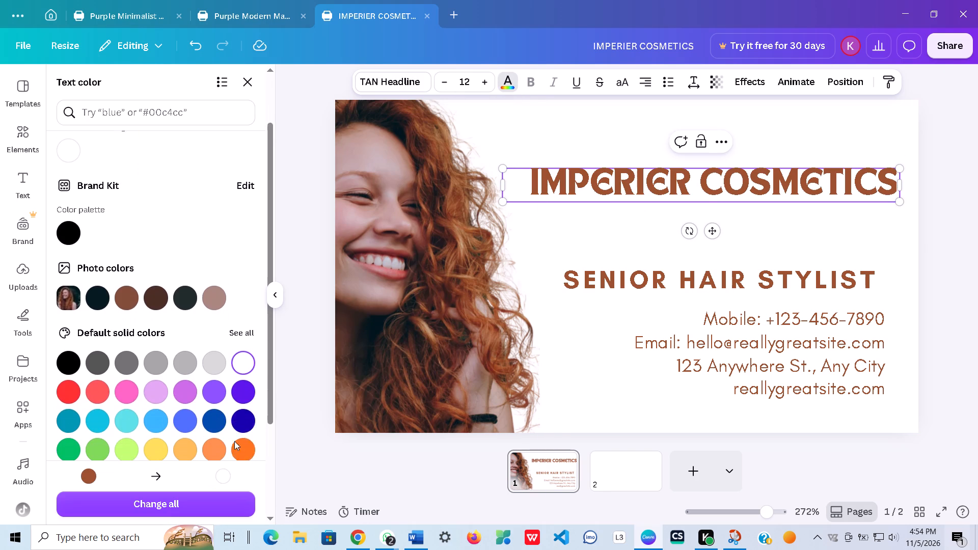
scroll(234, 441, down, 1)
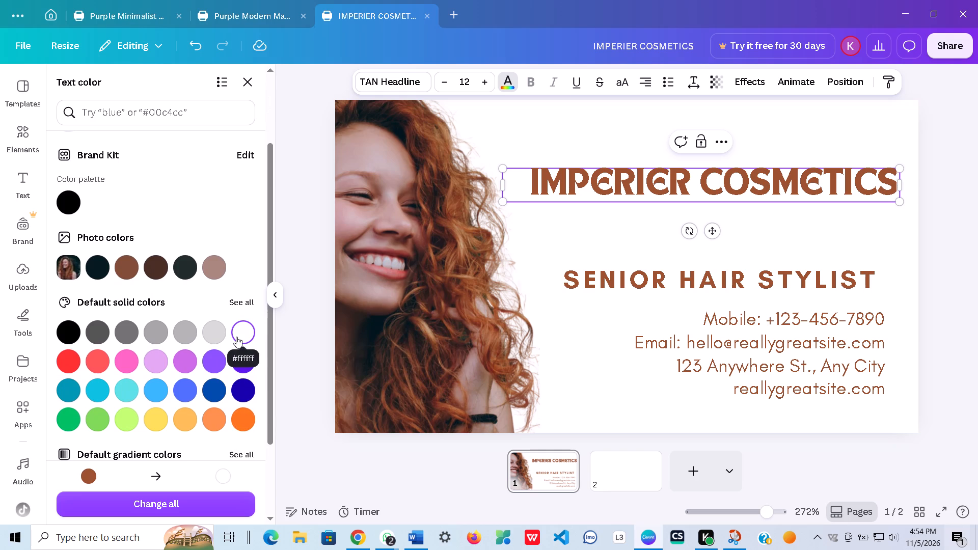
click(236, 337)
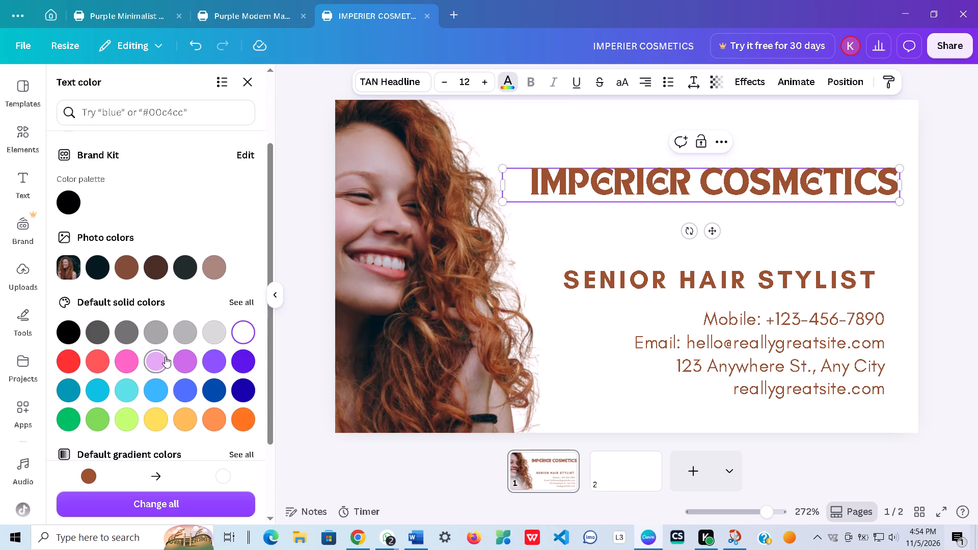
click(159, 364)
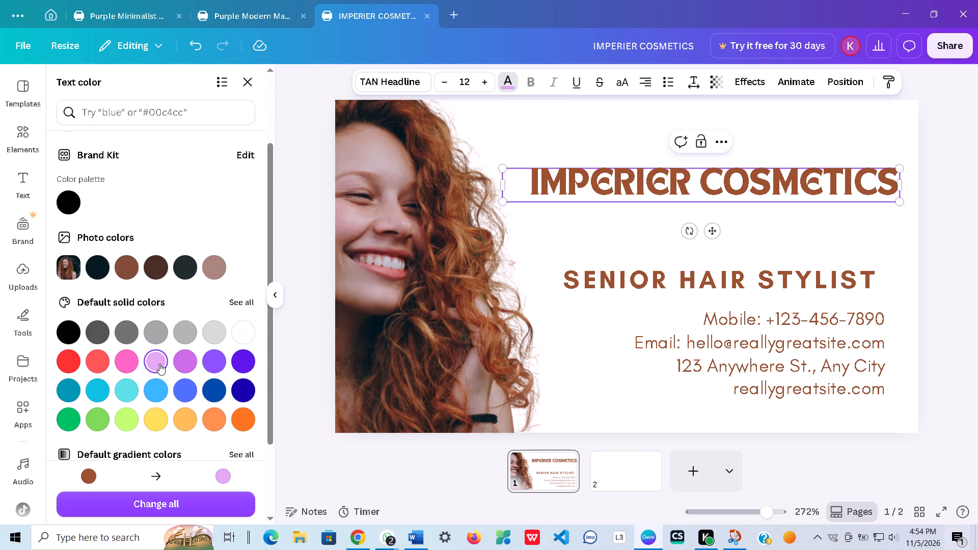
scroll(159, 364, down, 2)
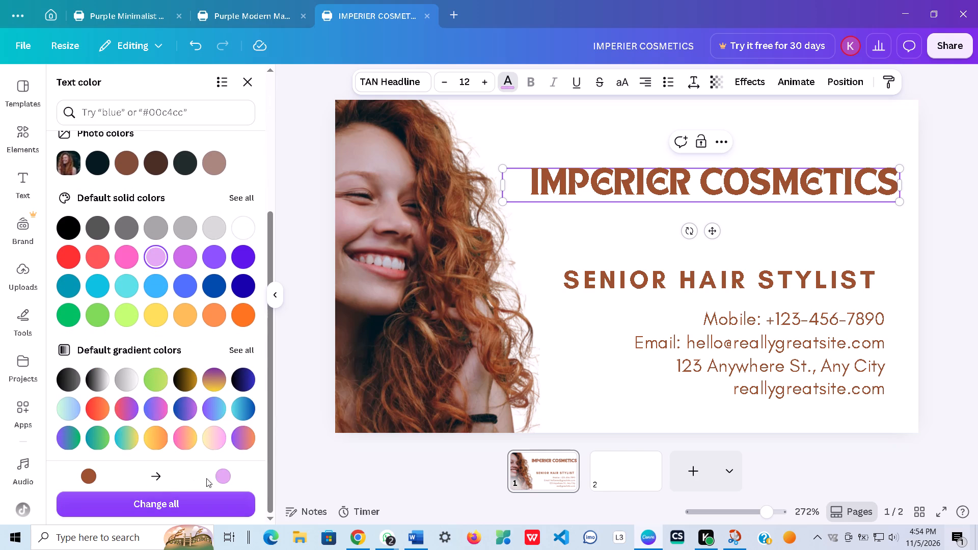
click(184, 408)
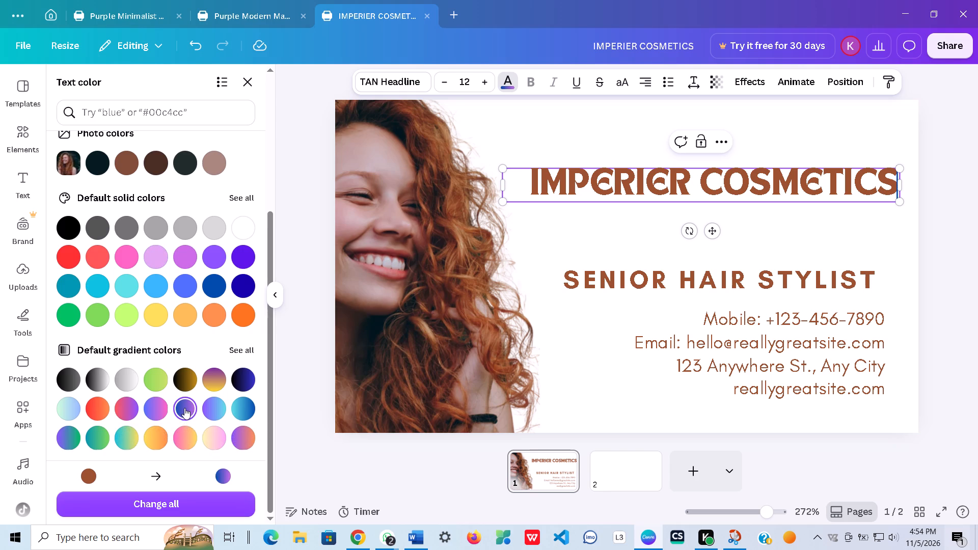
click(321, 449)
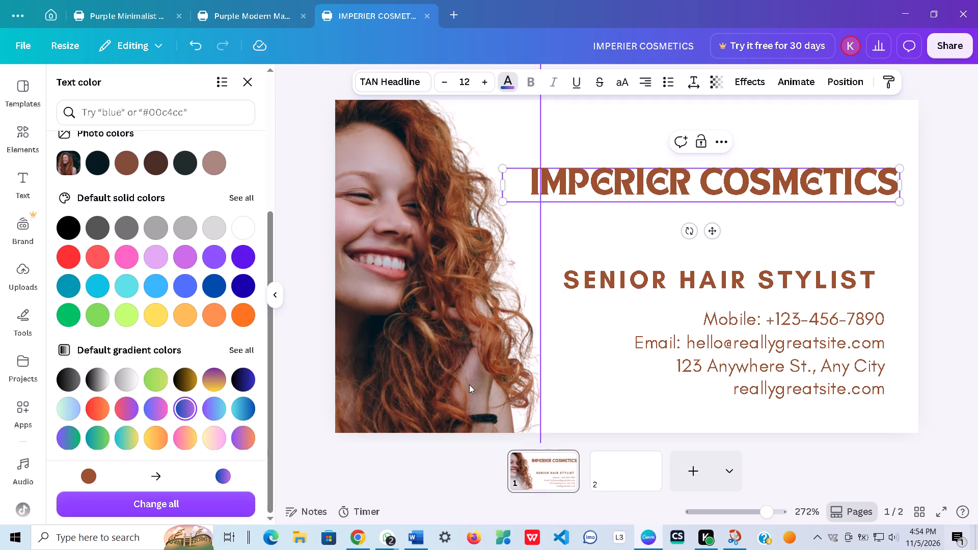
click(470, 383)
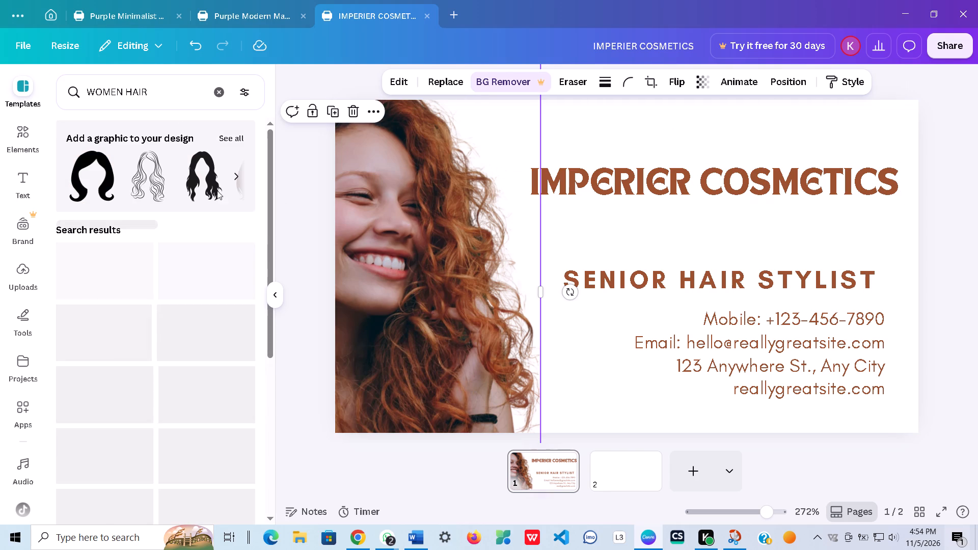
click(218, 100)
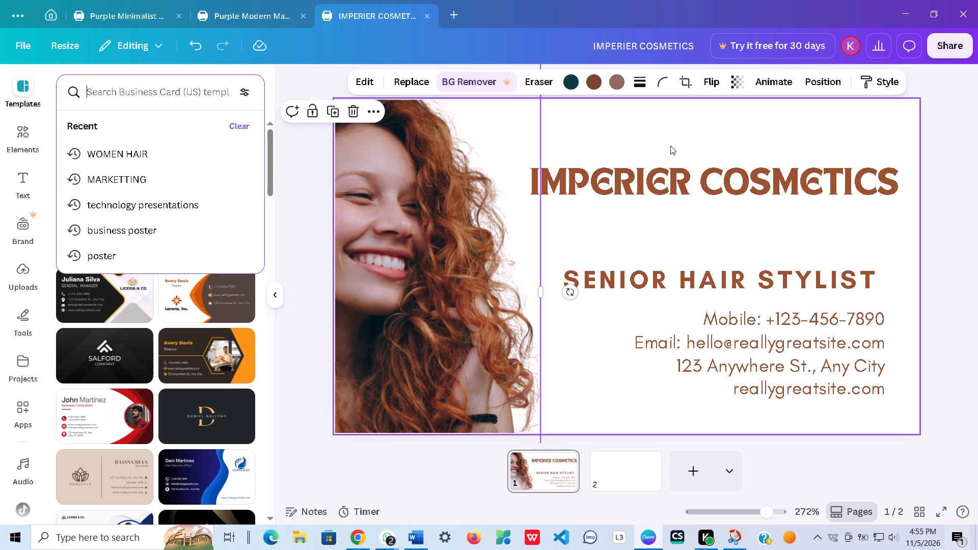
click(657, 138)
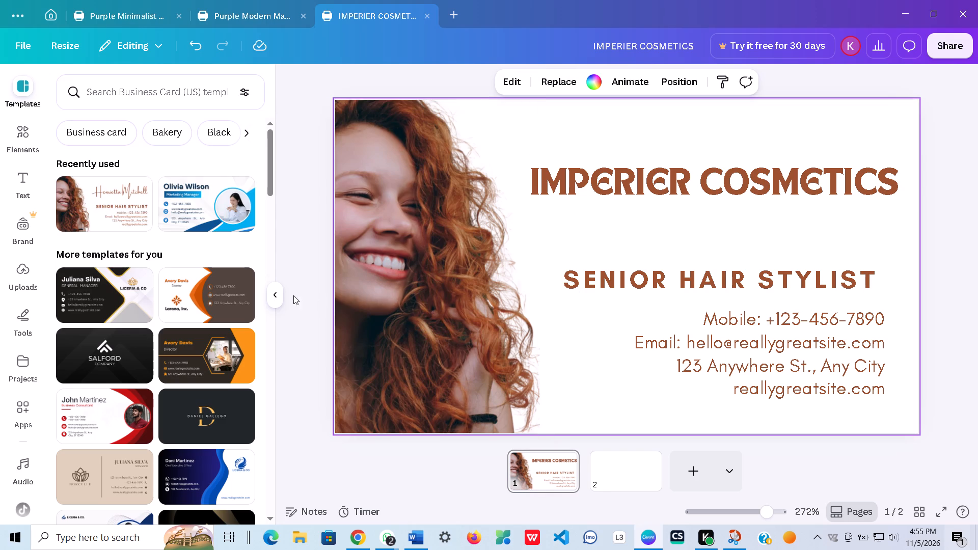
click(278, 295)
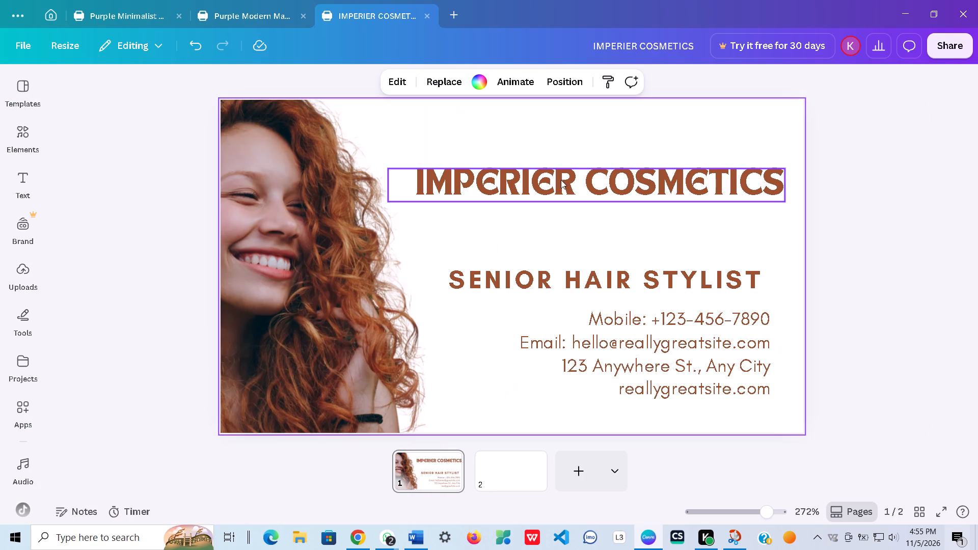
Try the blue-to-purple and green gradients on the whole "IMPERIER COSMETICS" heading, and settle on the red-to-purple gradient.
click(561, 179)
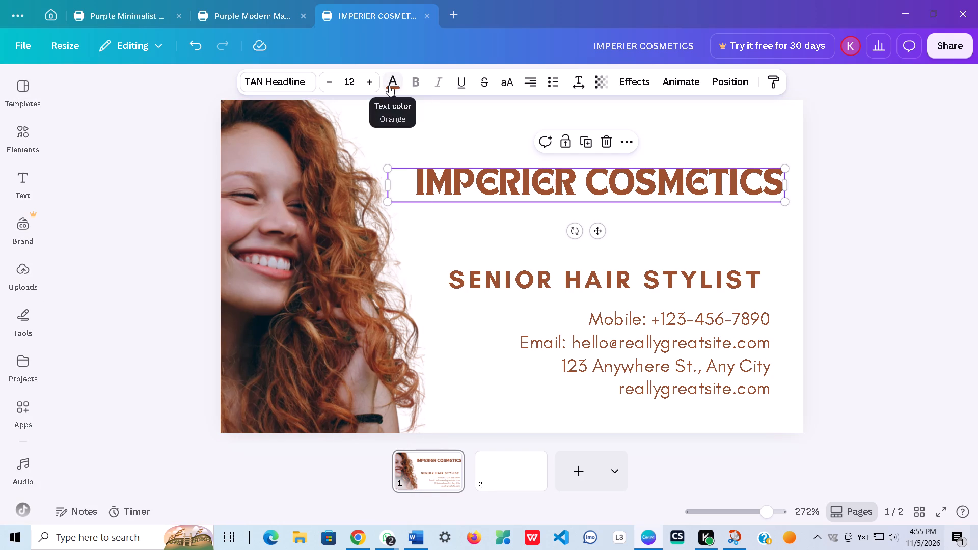
click(389, 85)
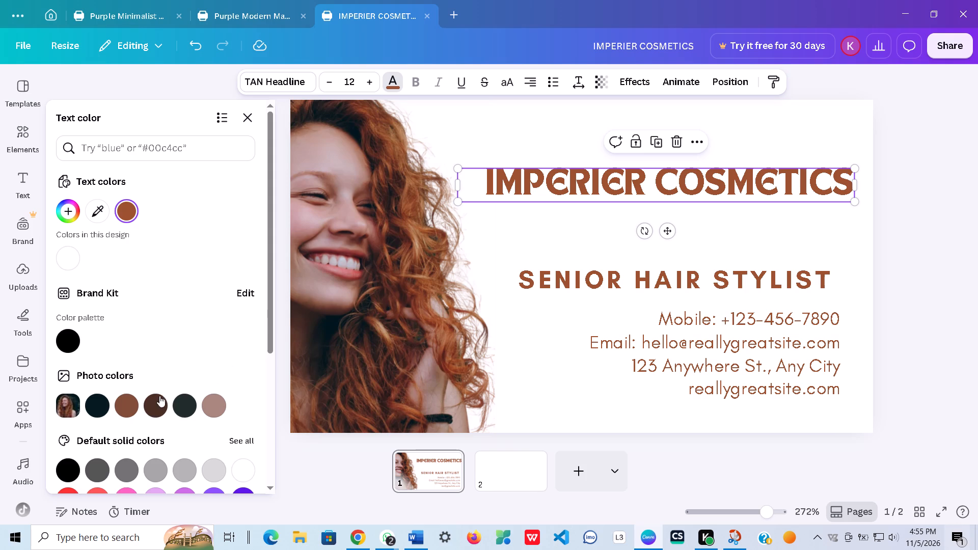
scroll(153, 408, down, 3)
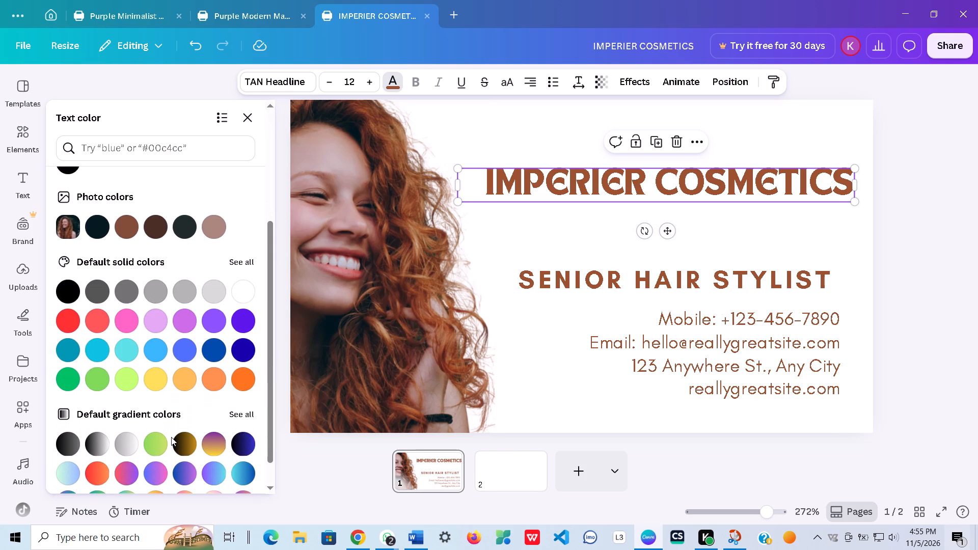
scroll(171, 437, down, 2)
click(188, 447)
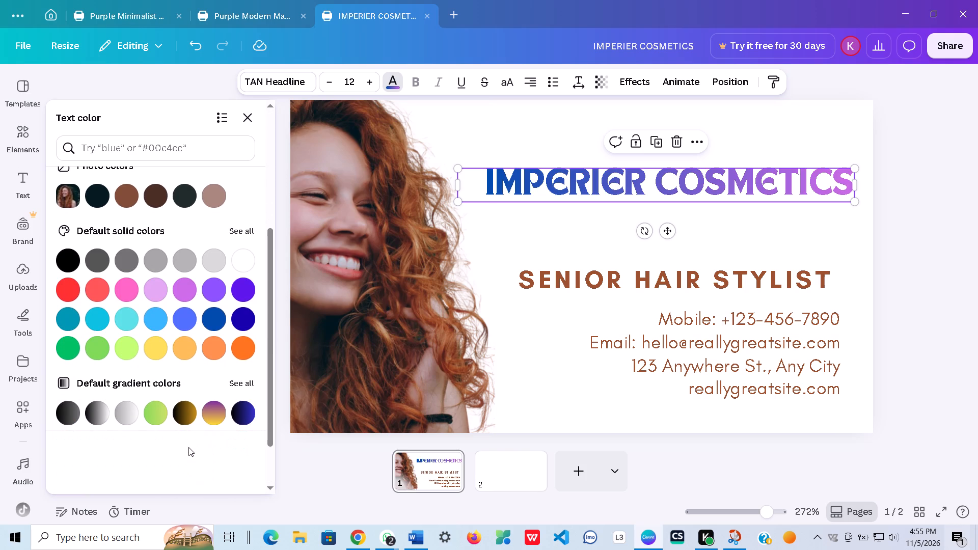
click(152, 418)
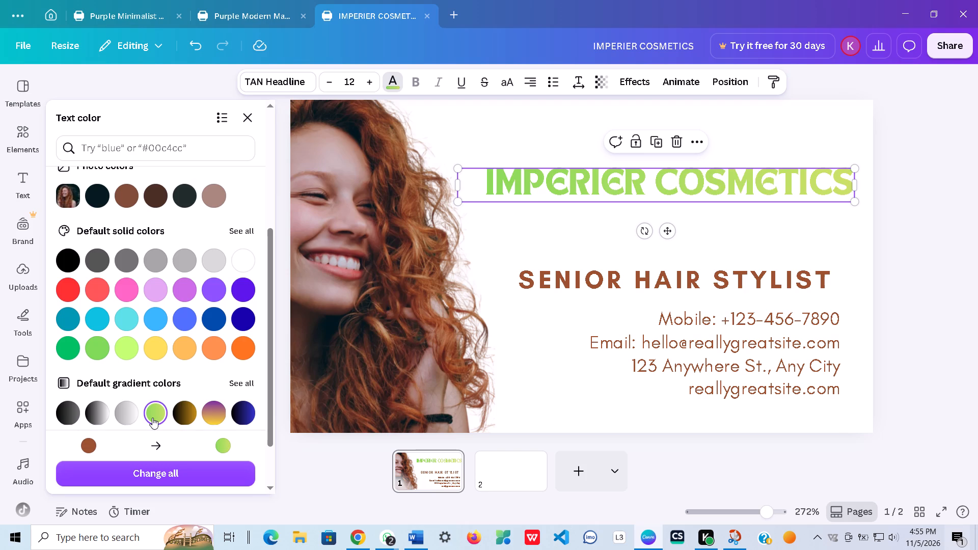
scroll(188, 367, down, 2)
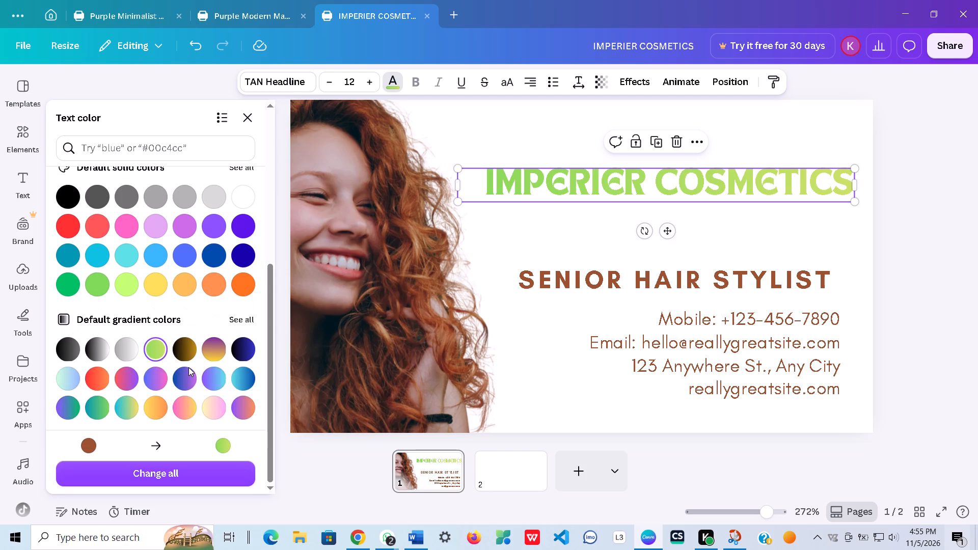
click(124, 382)
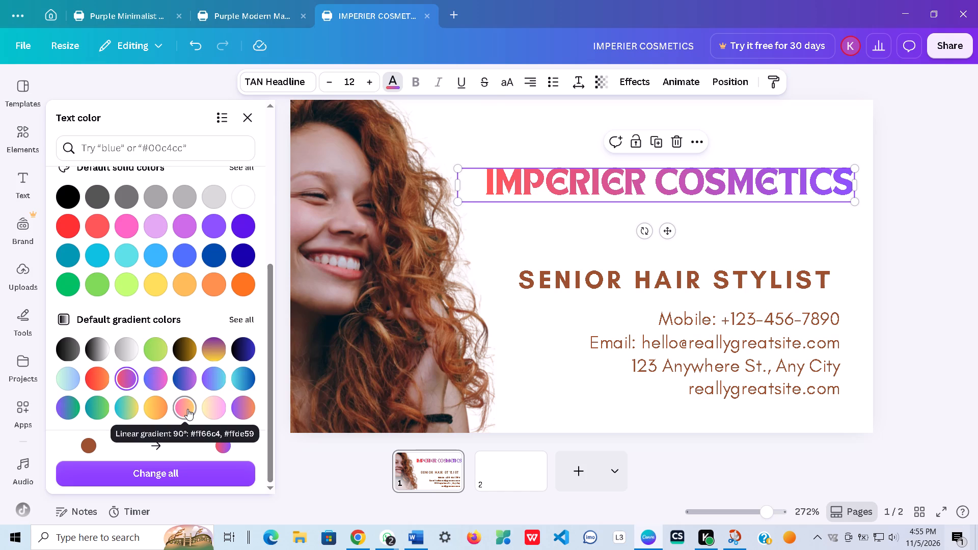
Color the "SENIOR HAIR STYLIST" line with the purple-to-light-blue default gradient.
click(574, 276)
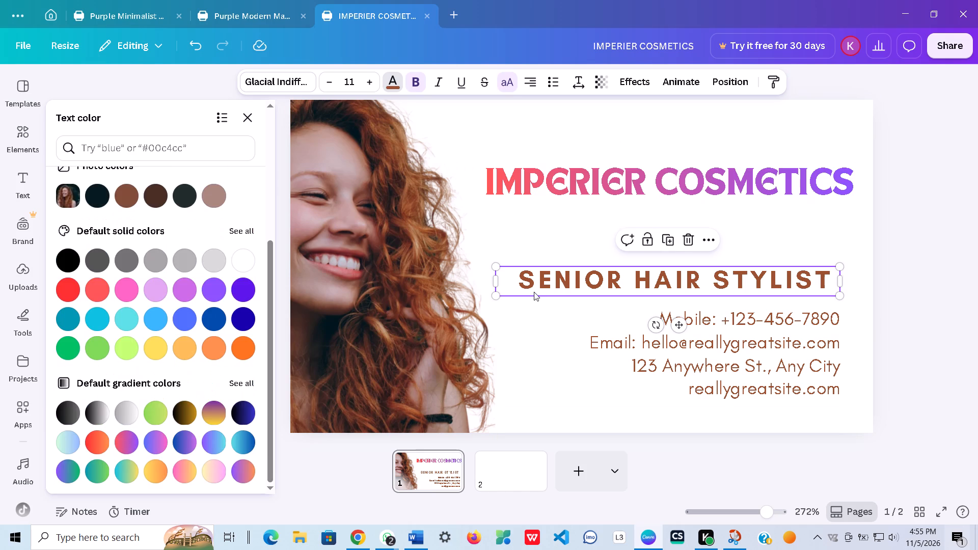
click(212, 442)
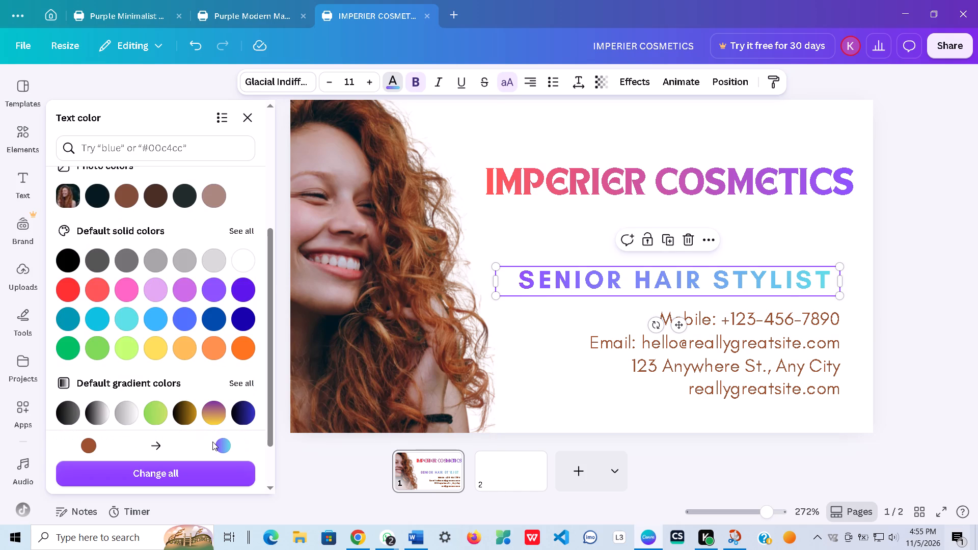
scroll(212, 442, down, 1)
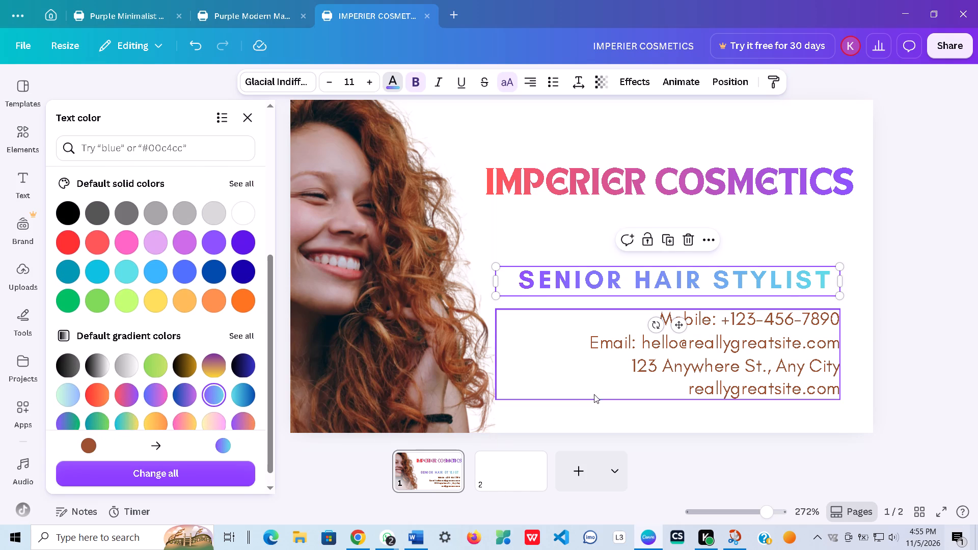
Color the contact details block with the purple-to-light-blue gradient, trying the blue-to-purple gradient as an alternative.
click(596, 371)
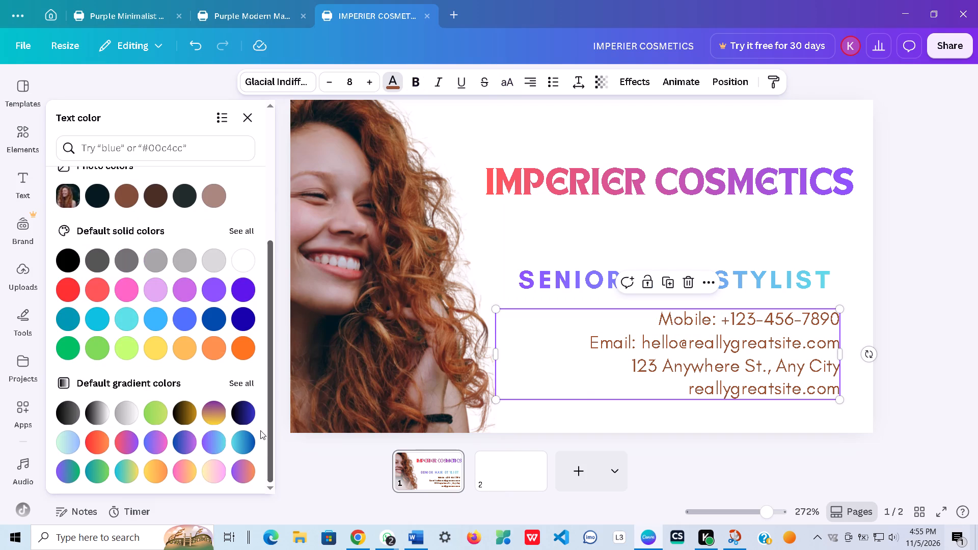
click(220, 436)
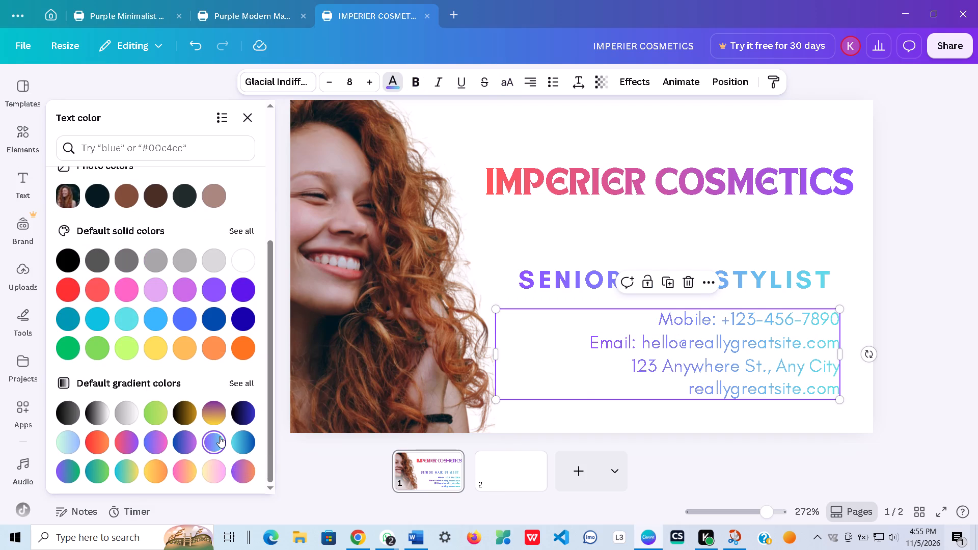
click(189, 441)
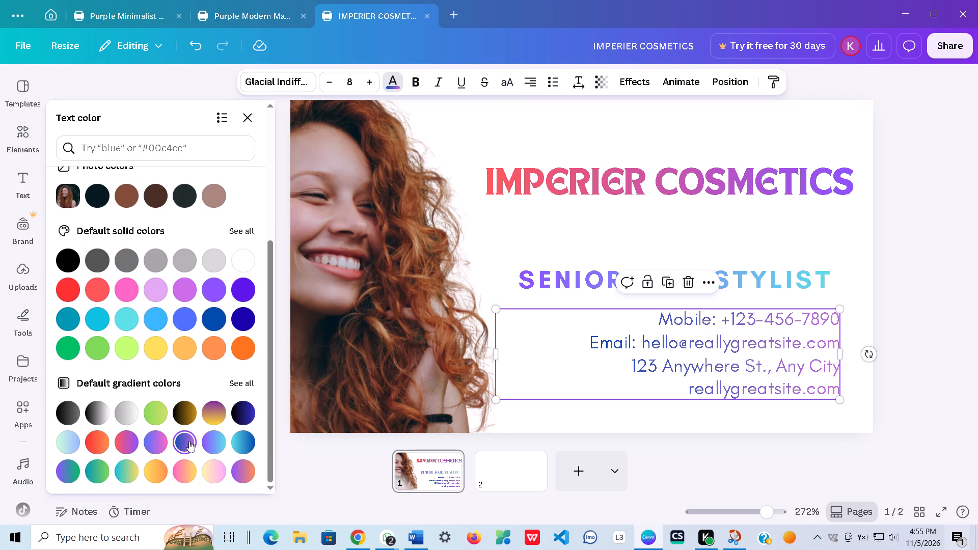
click(213, 442)
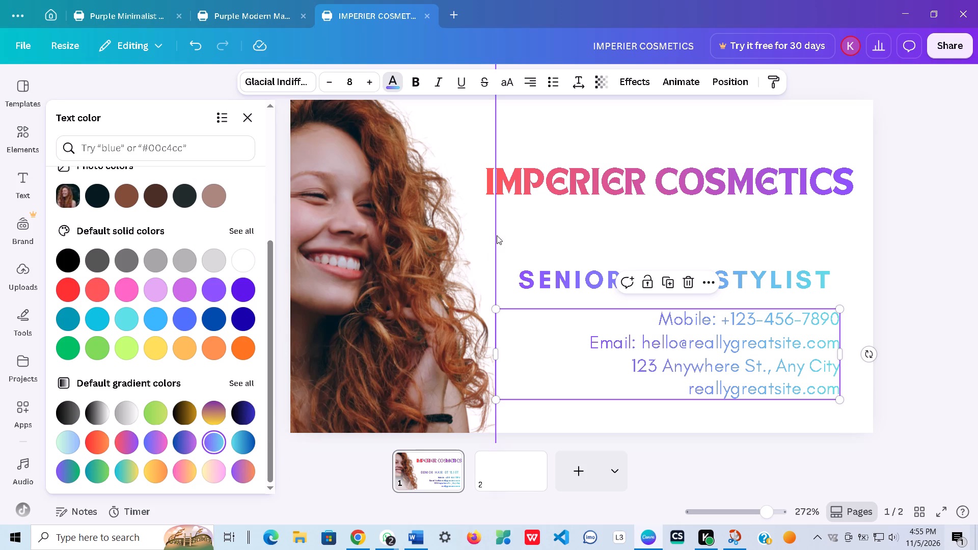
click(586, 210)
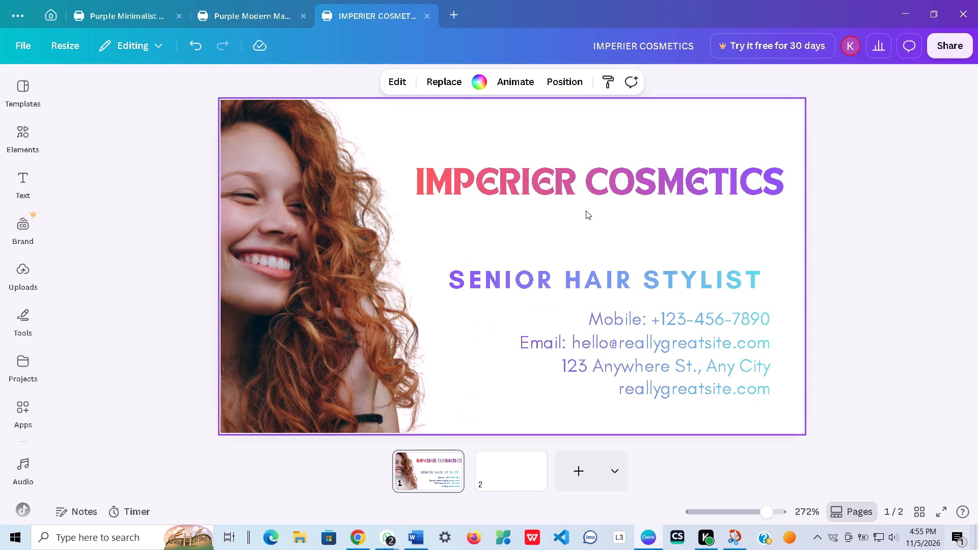
Clear the "WOMEN HAIR" element search, add the recently used yellow 3D two-star sparkle to the card, and shrink it to under half its size.
scroll(586, 210, right, 1)
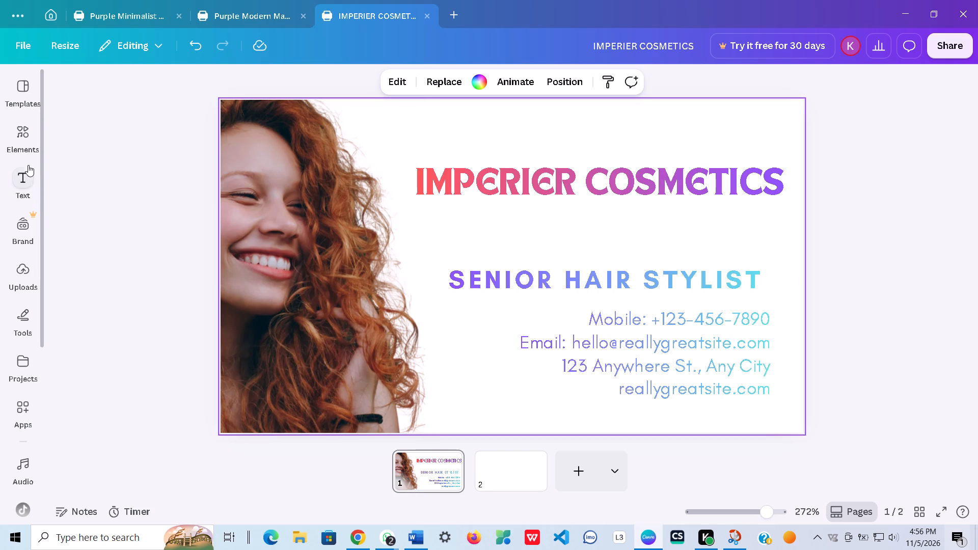
click(24, 144)
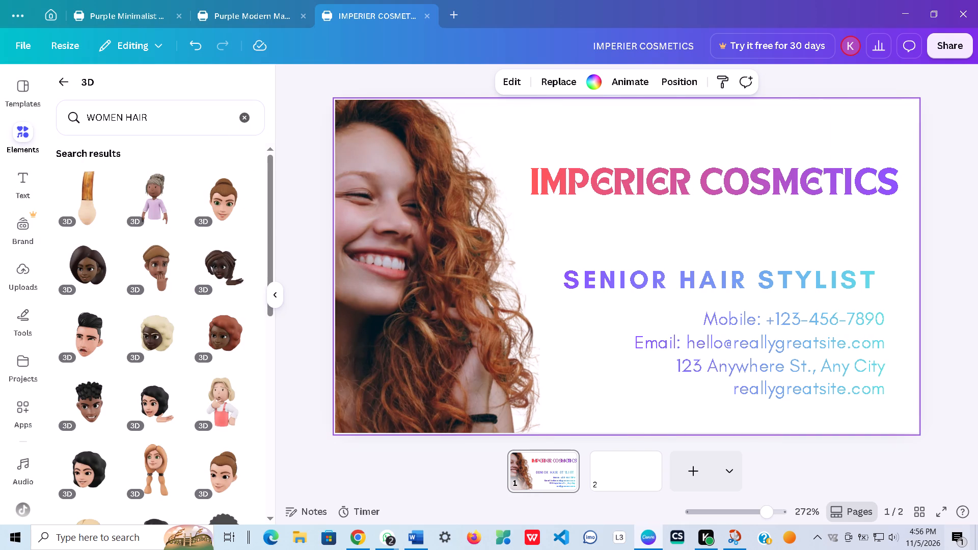
click(239, 116)
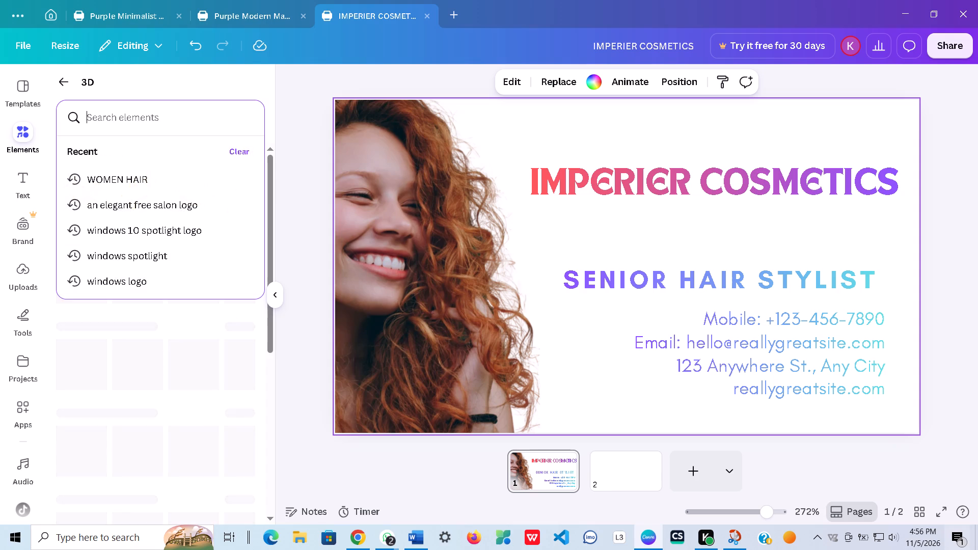
scroll(154, 439, down, 1)
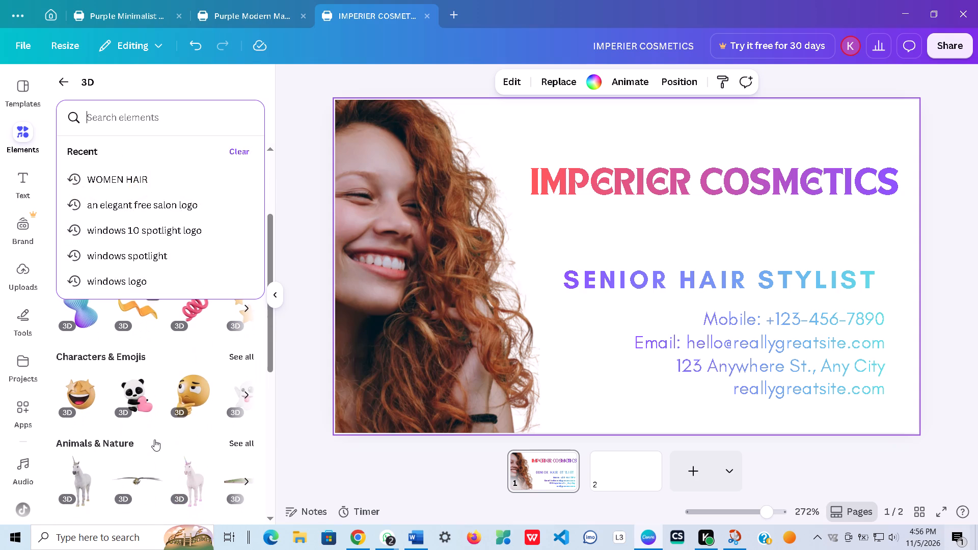
scroll(154, 439, down, 1)
click(251, 305)
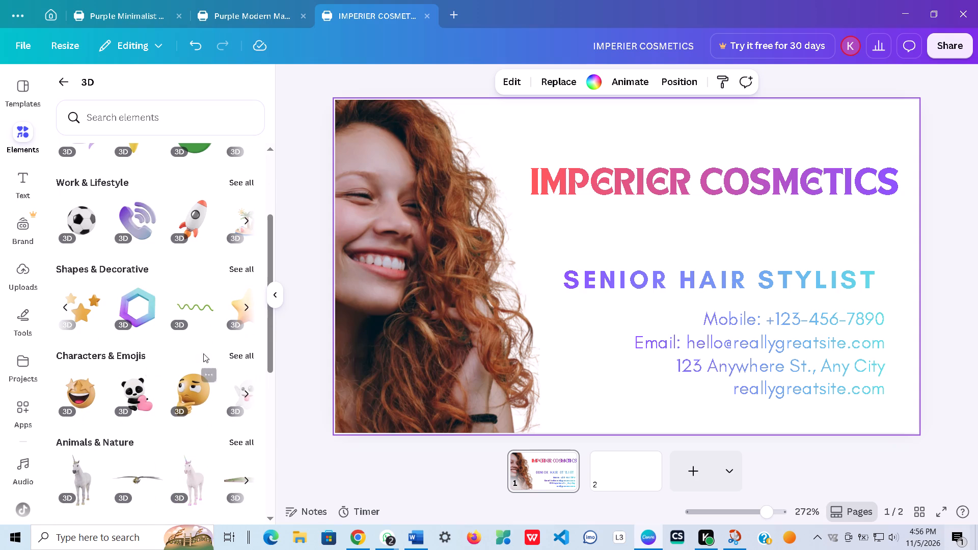
scroll(191, 342, up, 3)
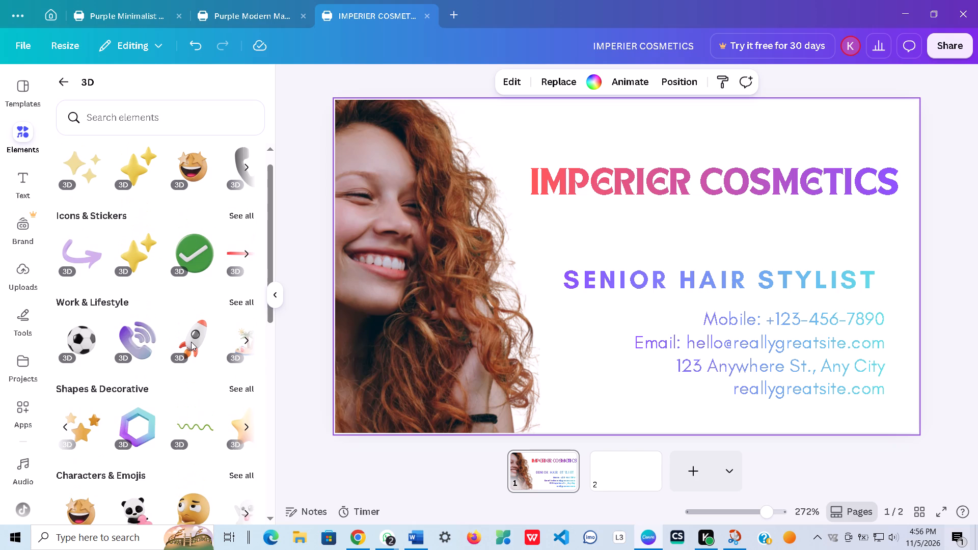
scroll(191, 342, up, 1)
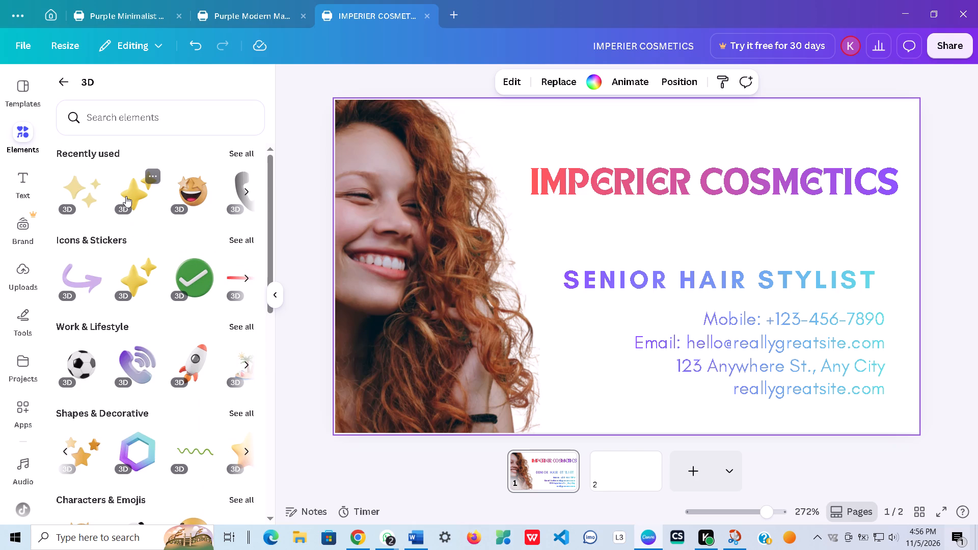
click(126, 196)
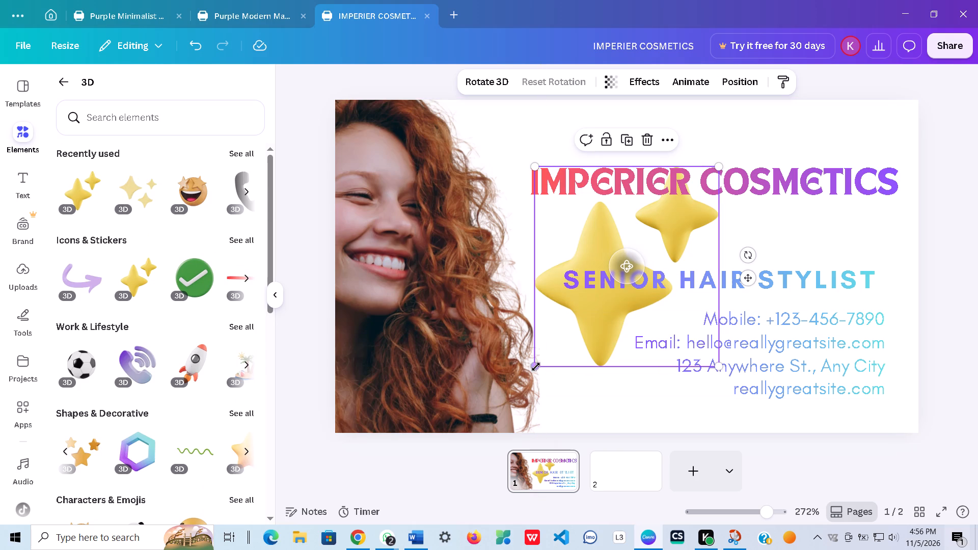
drag(536, 364, 615, 263)
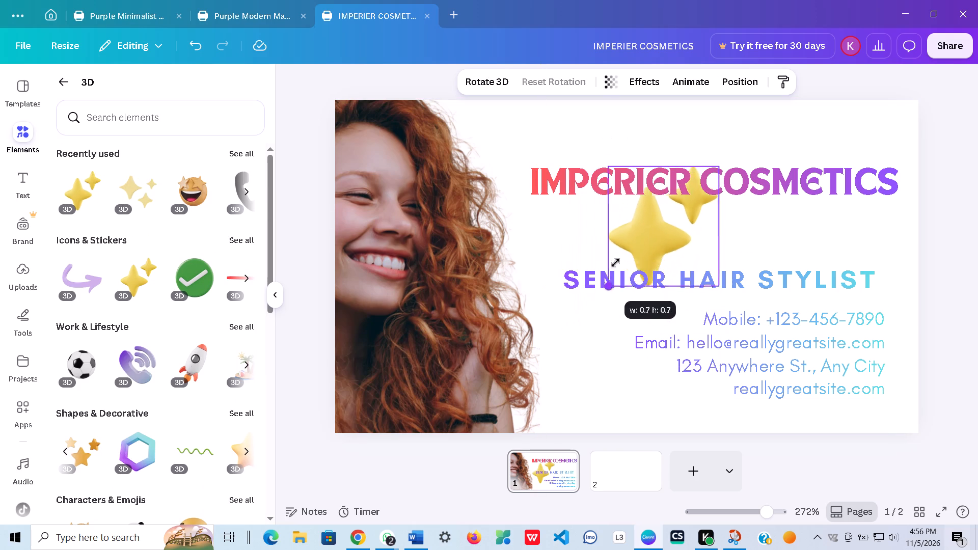
drag(615, 263, 634, 232)
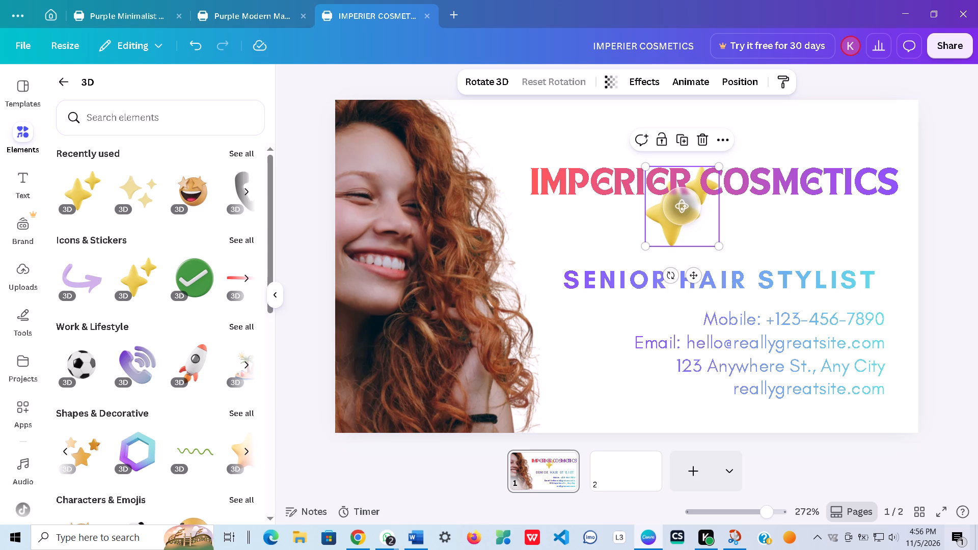
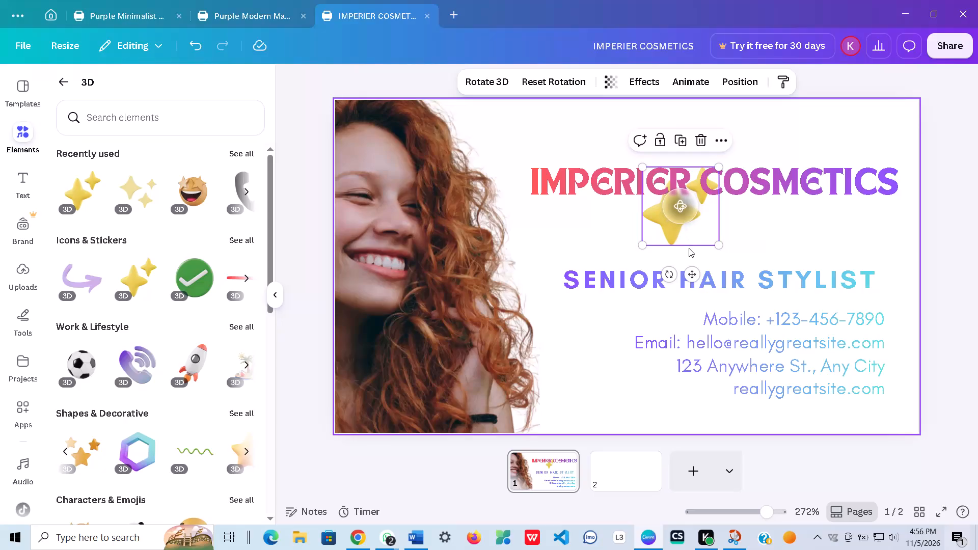
Shrink the yellow 3D sparkle to about 0.4 by 0.4 and place it above the end of the "IMPERIER COSMETICS" heading.
drag(691, 270, 774, 191)
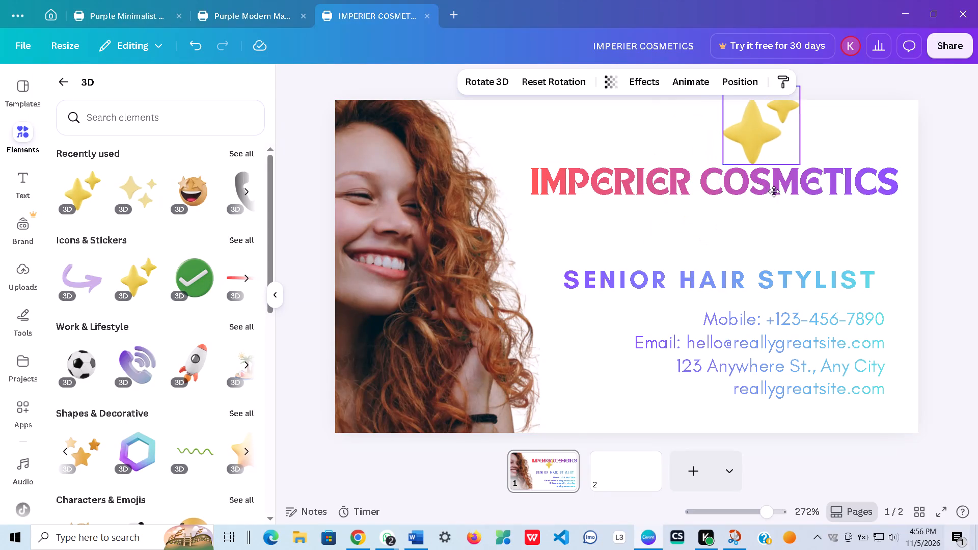
drag(774, 191, 776, 198)
scroll(776, 198, up, 1)
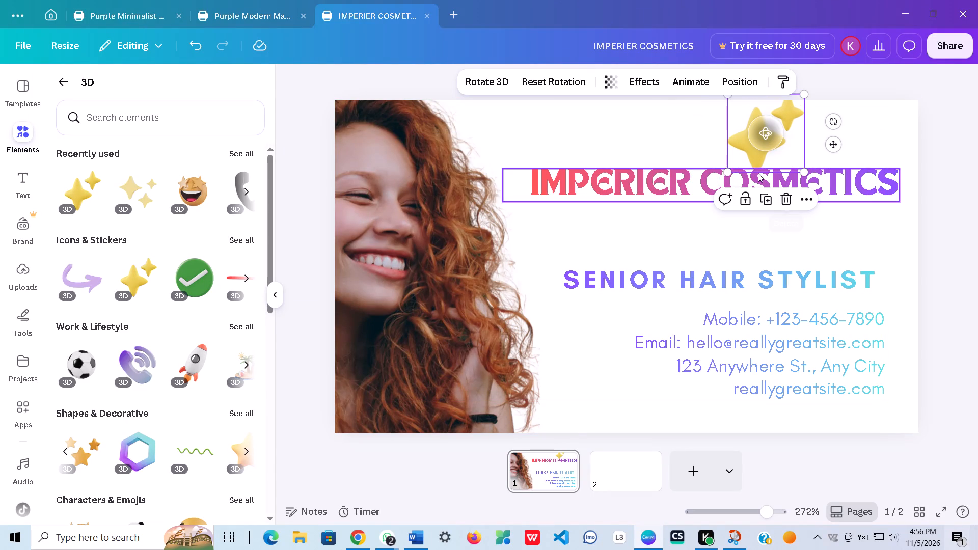
drag(727, 170, 739, 158)
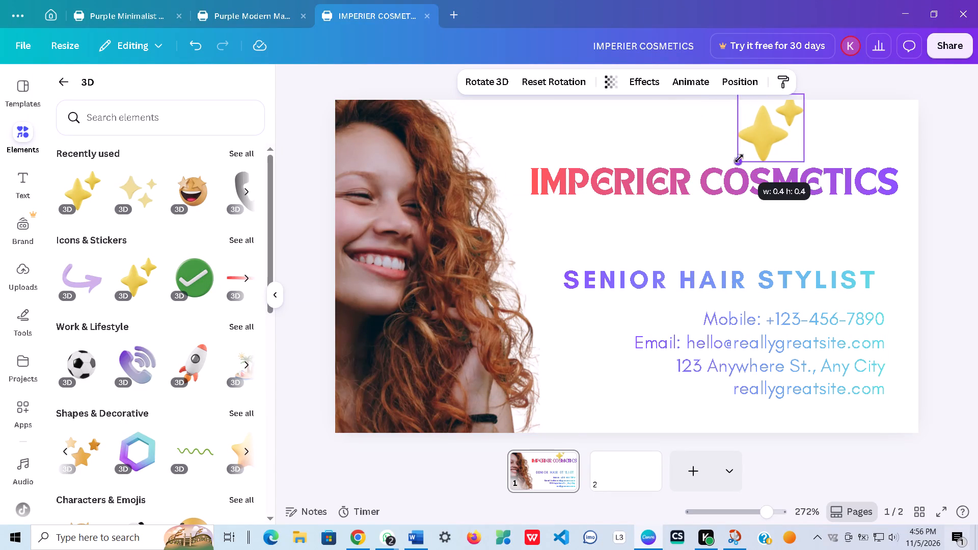
drag(739, 158, 744, 156)
scroll(763, 136, right, 2)
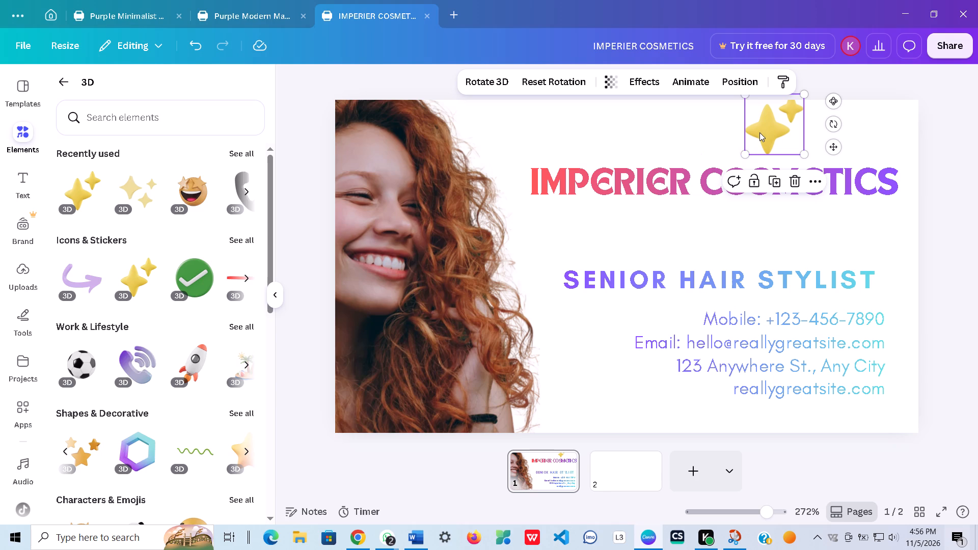
scroll(759, 132, right, 1)
drag(828, 144, 914, 153)
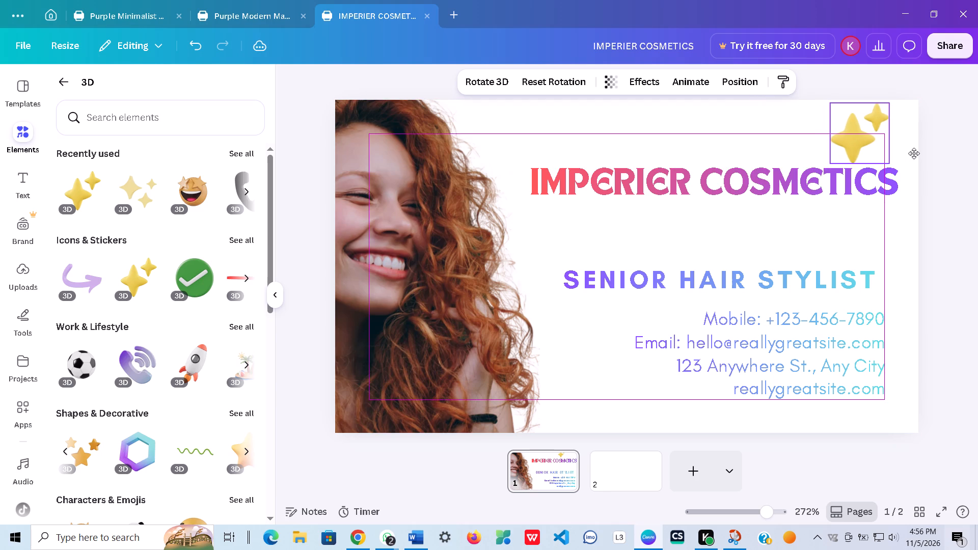
drag(914, 153, 921, 157)
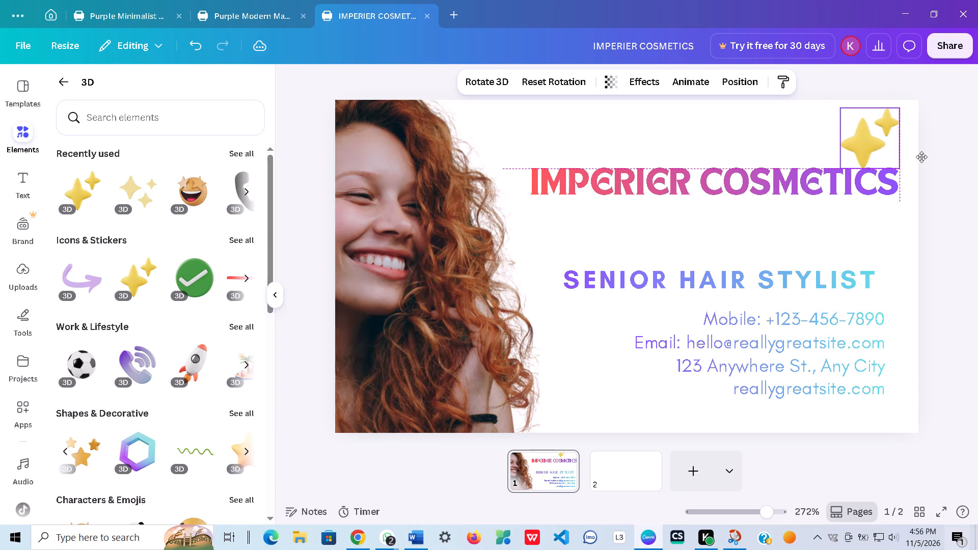
drag(921, 157, 919, 156)
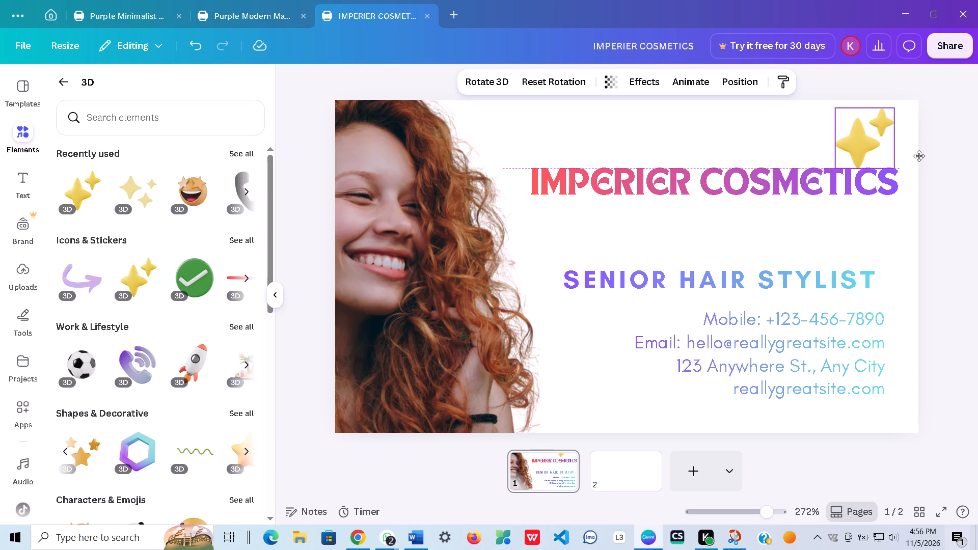
drag(919, 156, 919, 154)
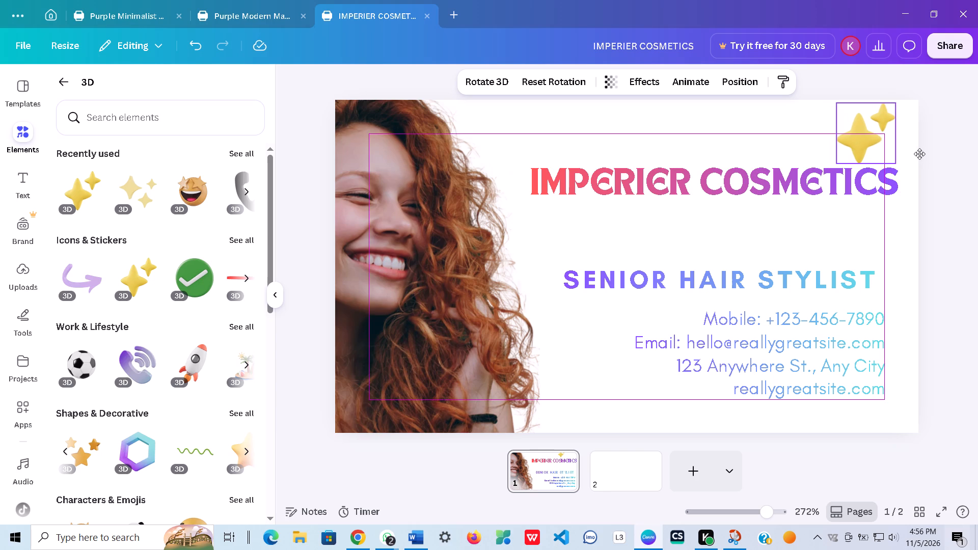
drag(919, 154, 921, 154)
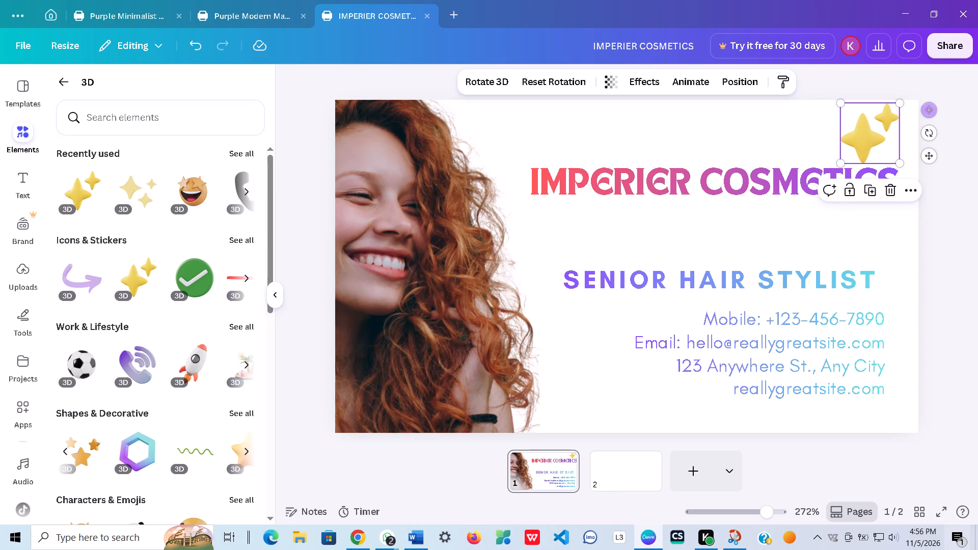
Rotate the sparkle slightly in 3D above the end of the heading.
drag(932, 114, 948, 106)
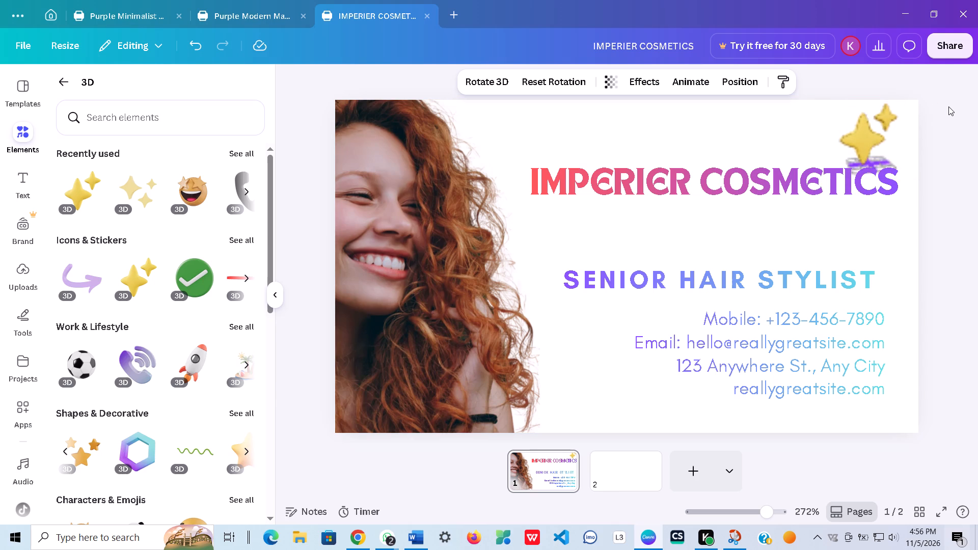
drag(948, 106, 949, 107)
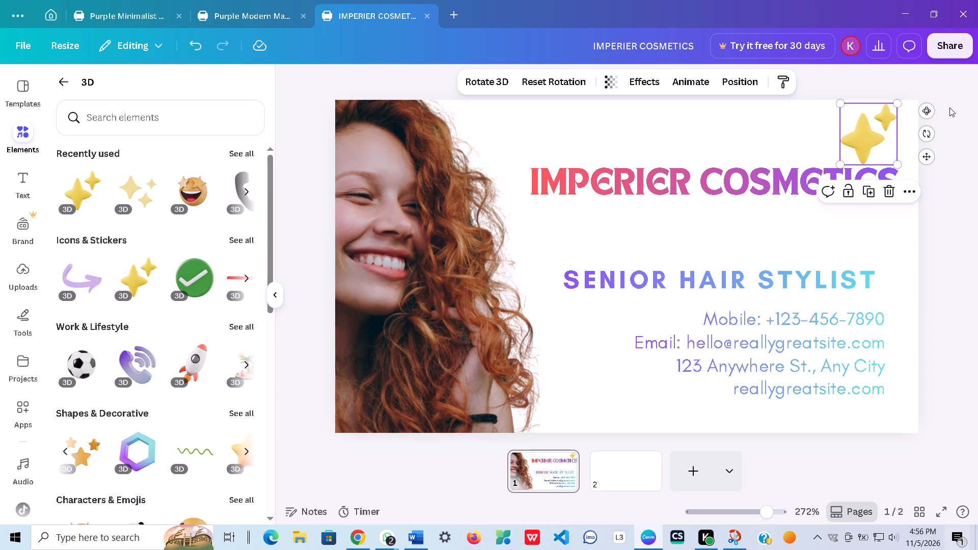
click(949, 162)
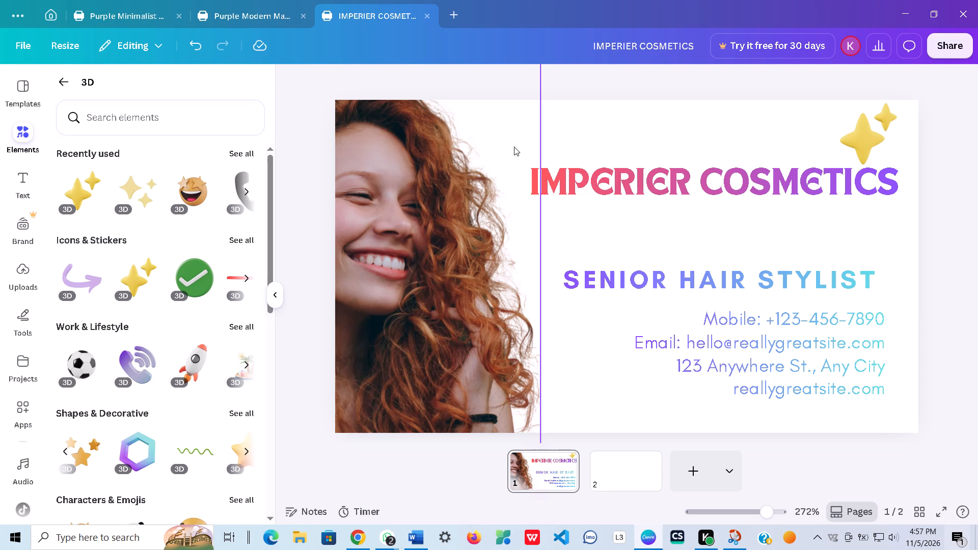
Try purple, orange and purple-to-light-blue card backgrounds, and settle on the pink-to-yellow default gradient.
click(573, 142)
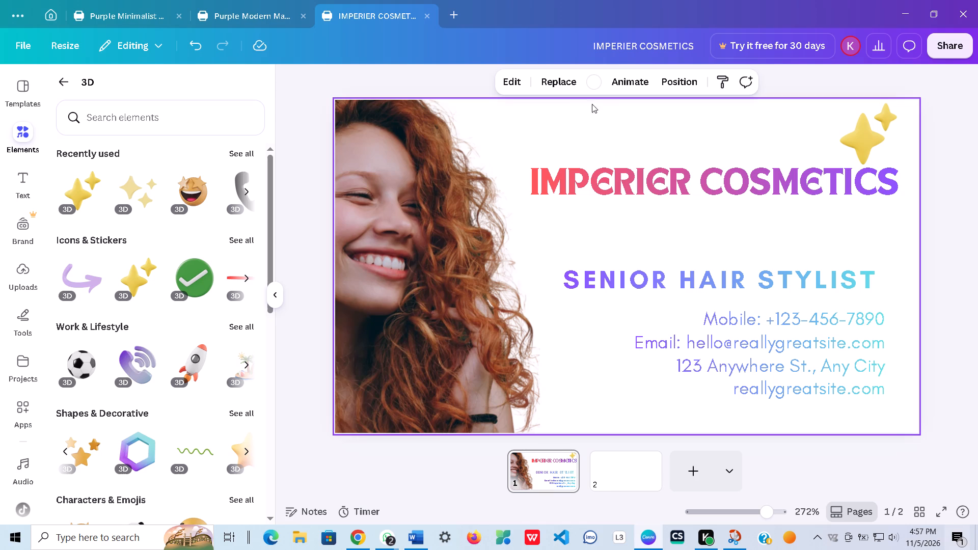
click(591, 82)
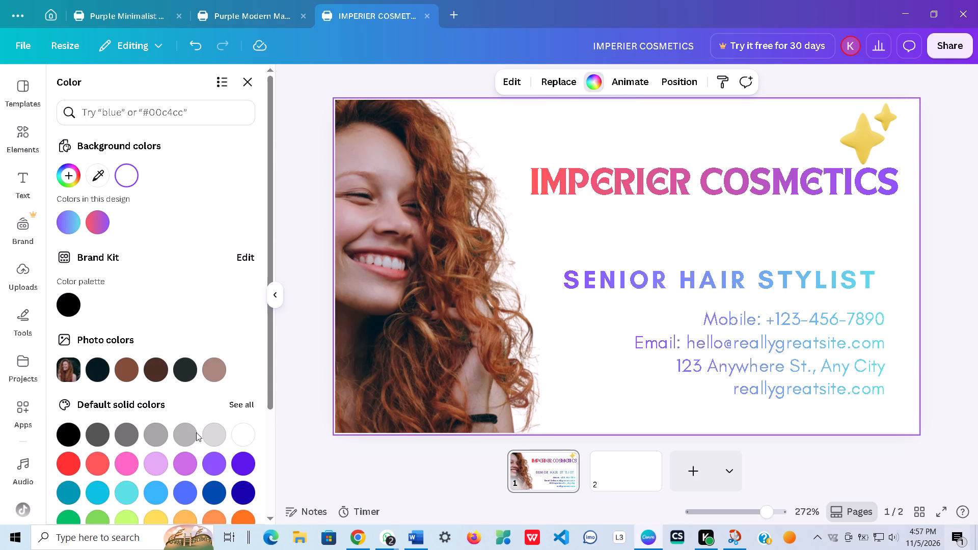
click(186, 470)
scroll(186, 470, down, 1)
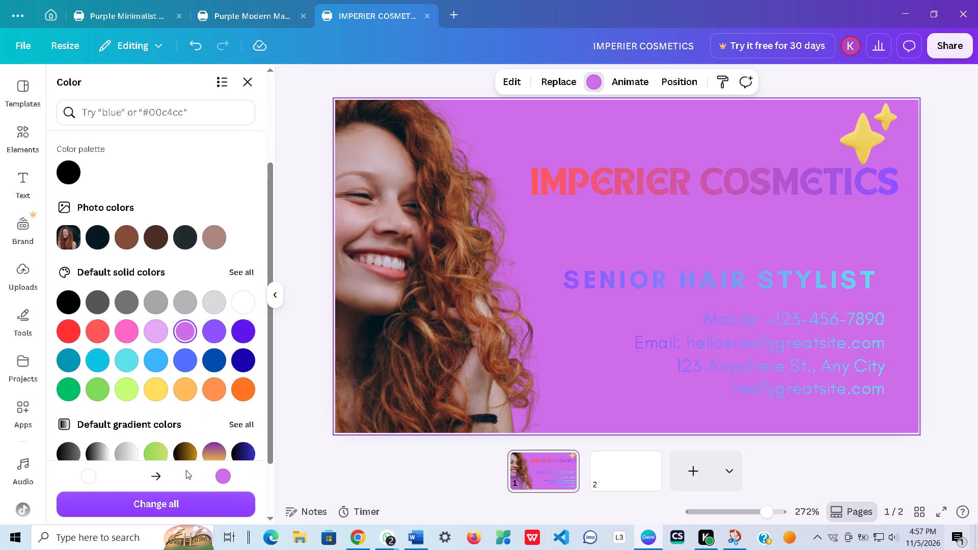
scroll(186, 470, down, 1)
click(218, 390)
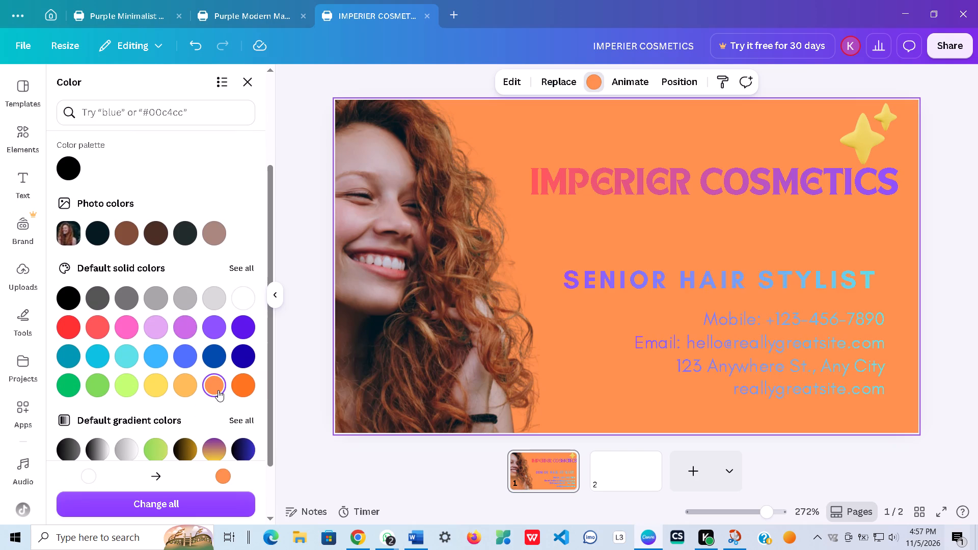
scroll(218, 390, down, 2)
click(211, 408)
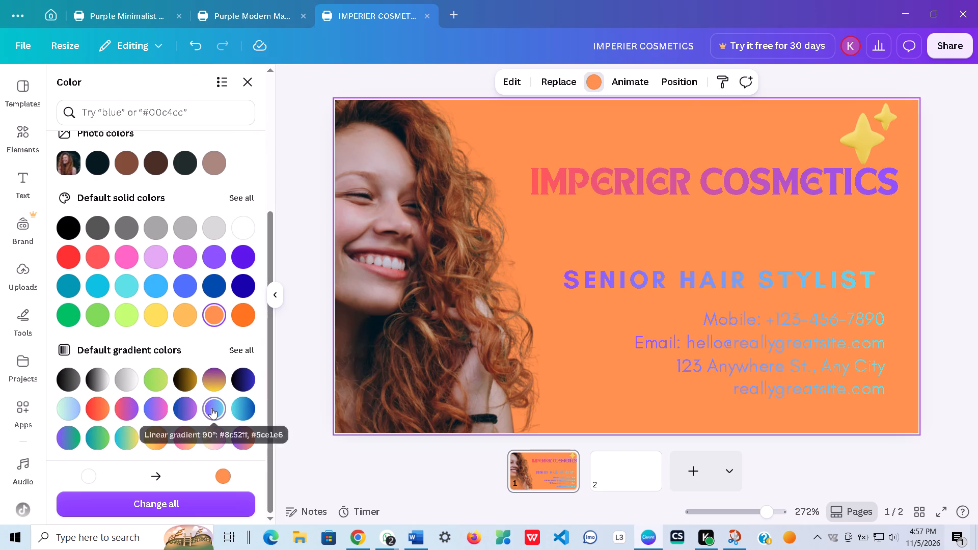
scroll(211, 408, down, 1)
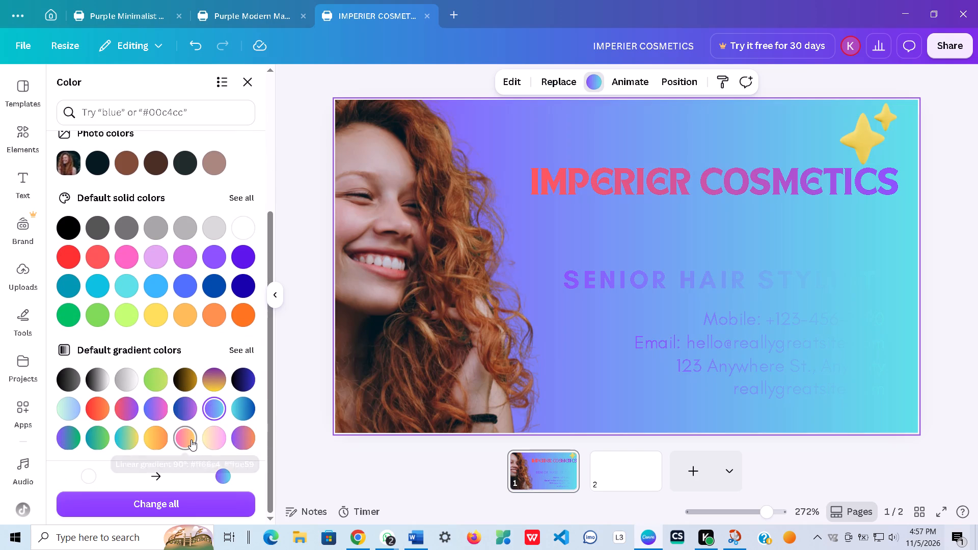
click(189, 439)
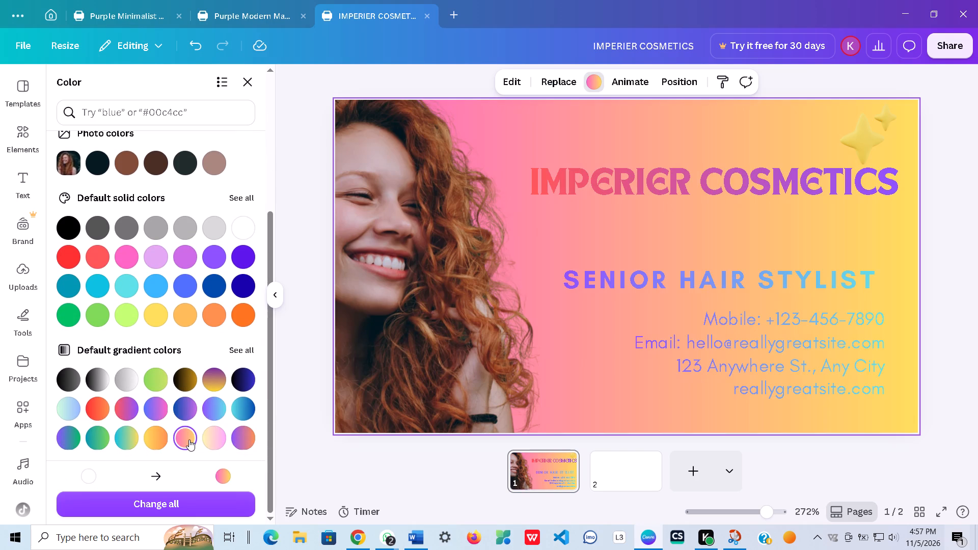
click(189, 439)
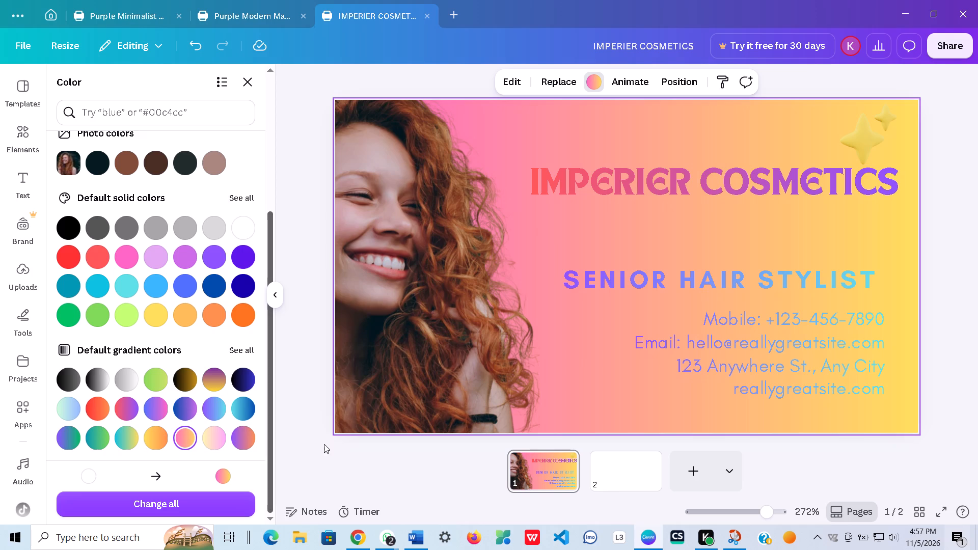
click(350, 453)
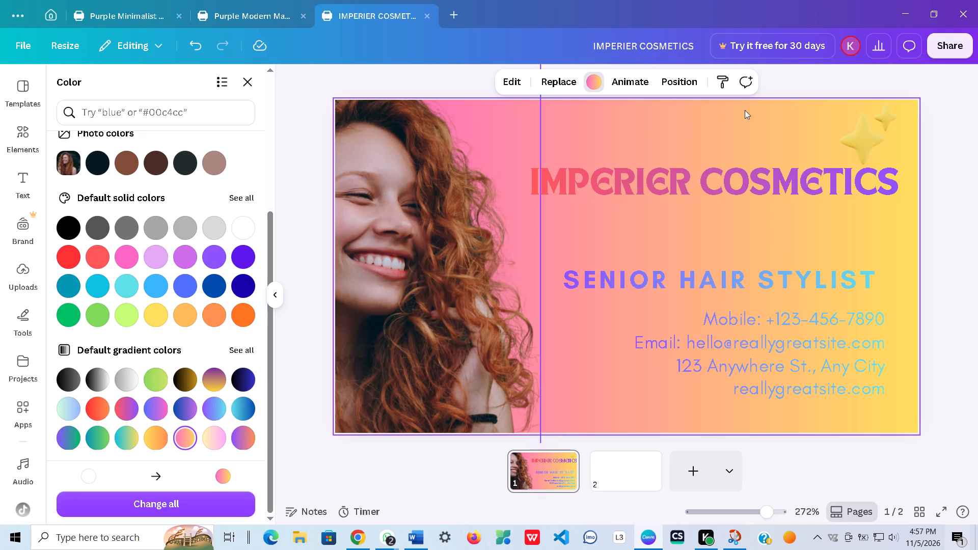
Apply the Simple page animation to the card and preview the animated design.
click(642, 84)
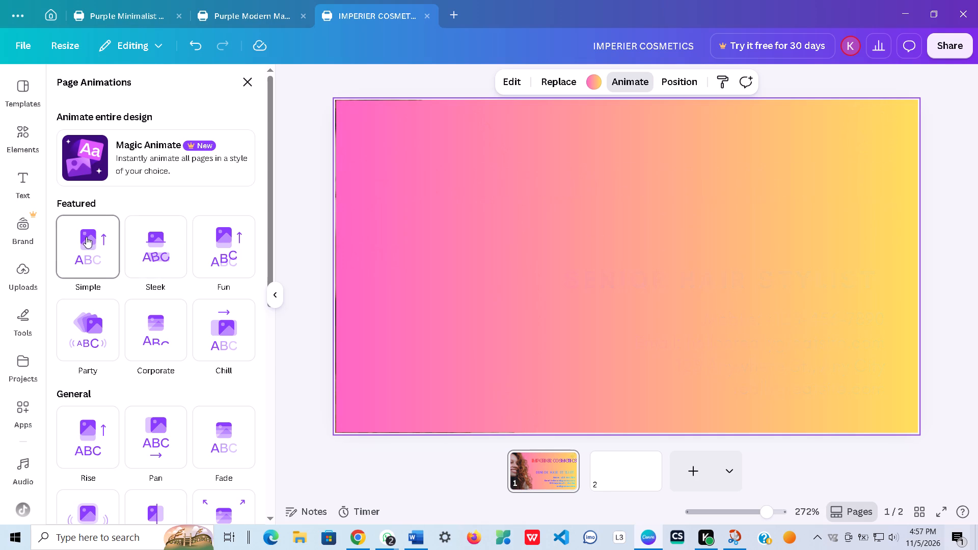
click(86, 237)
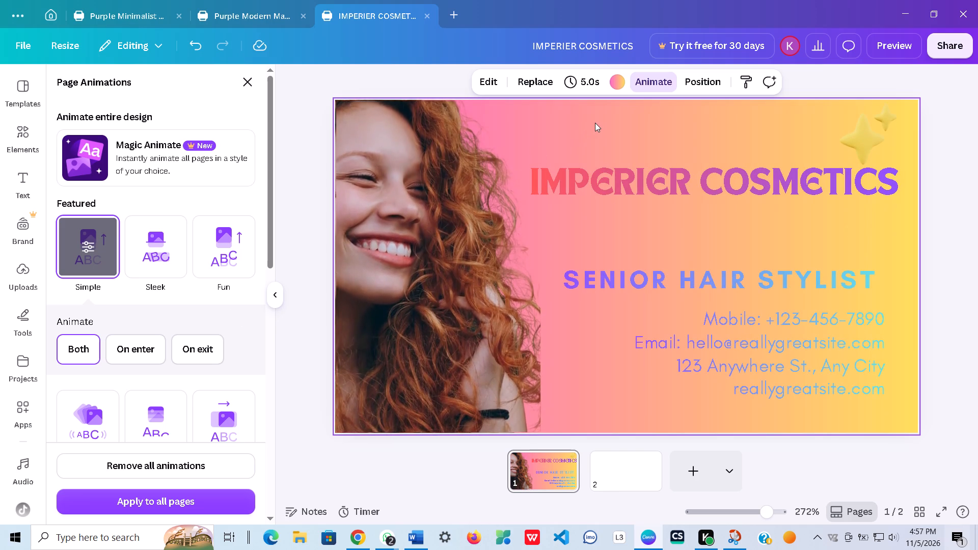
click(895, 52)
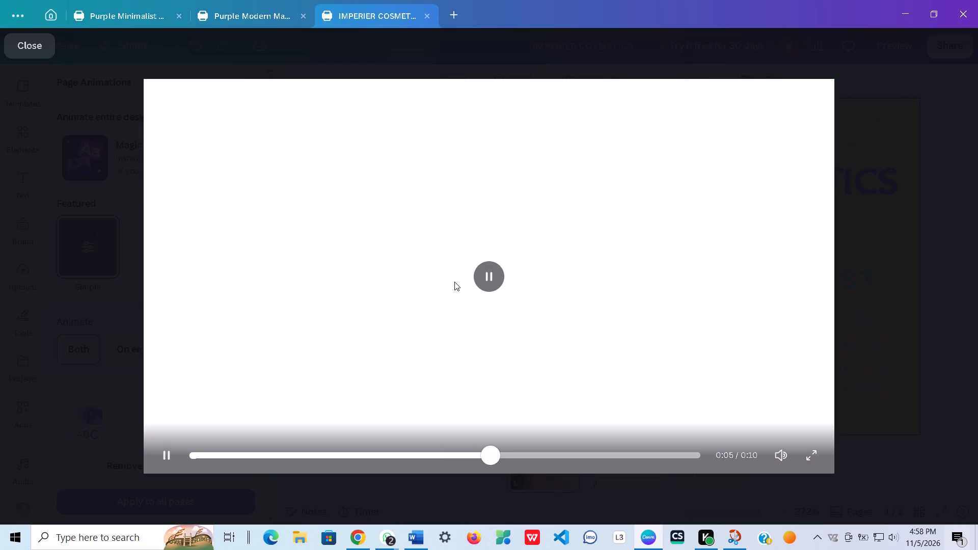
click(31, 46)
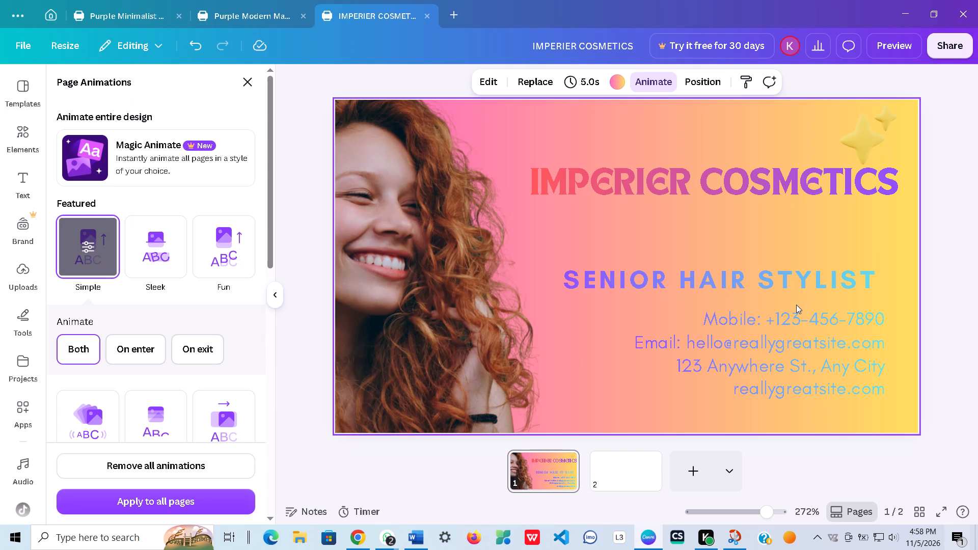
Move the "SENIOR HAIR STYLIST" line up to sit closer beneath the "IMPERIER COSMETICS" heading, keeping its horizontal alignment.
click(827, 313)
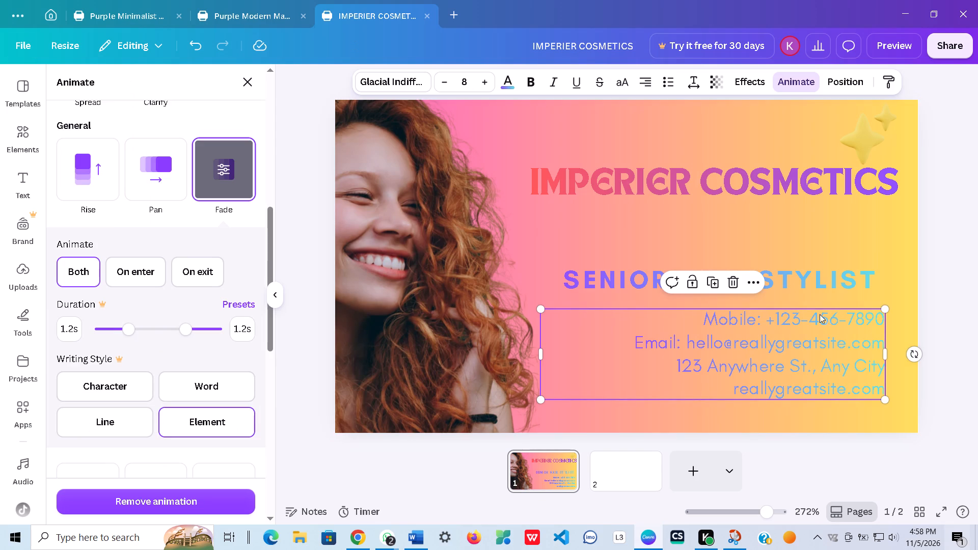
click(771, 285)
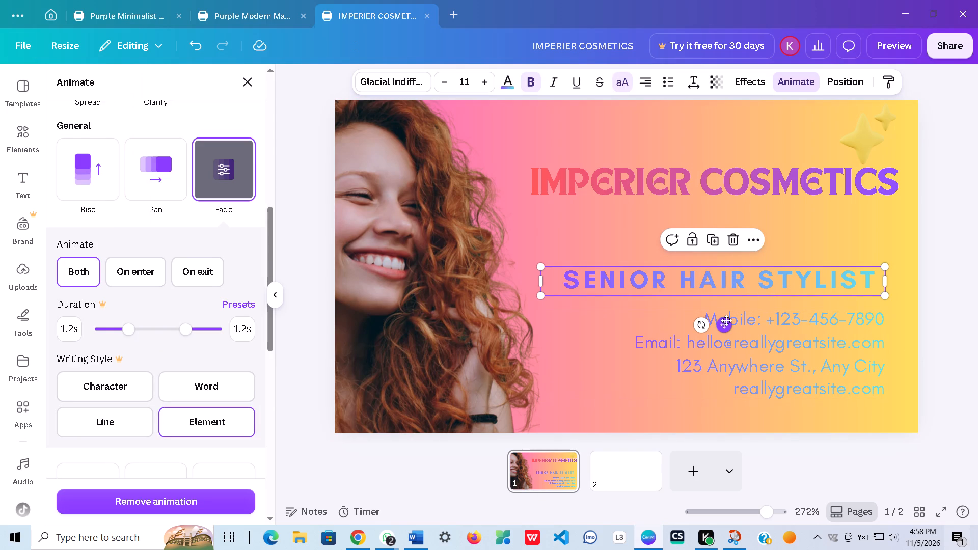
drag(726, 320, 720, 279)
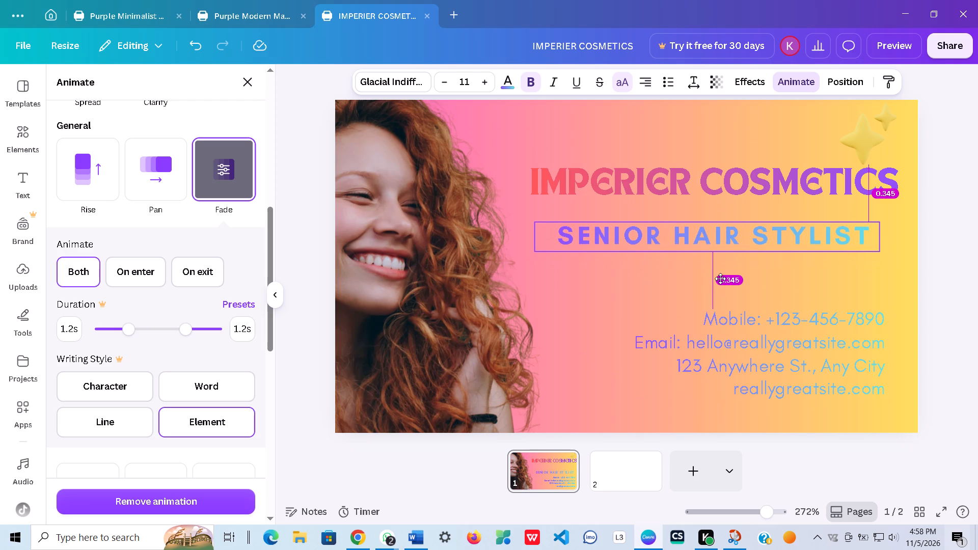
drag(720, 279, 723, 274)
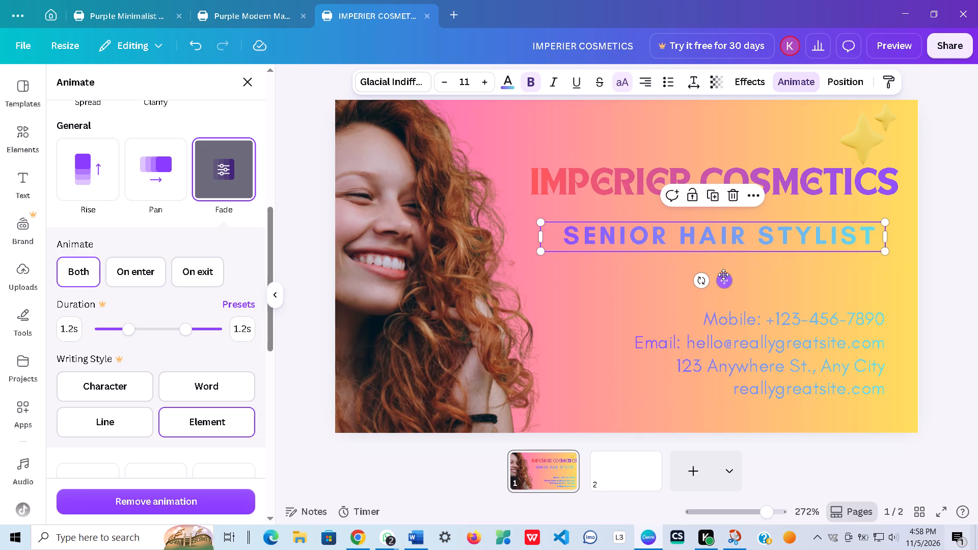
Enlarge the contact details block slightly, bringing its text to size 8.2.
click(755, 350)
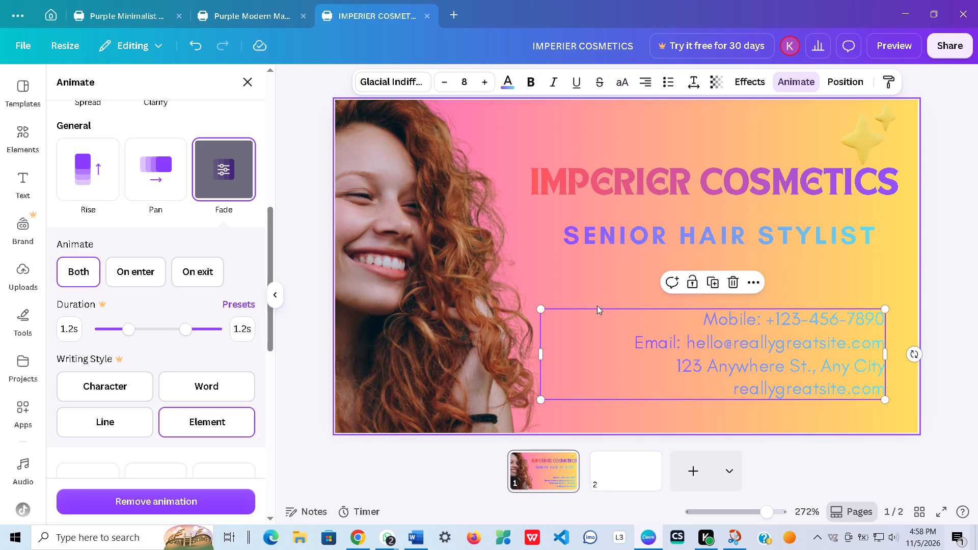
drag(541, 304, 538, 281)
drag(538, 281, 543, 270)
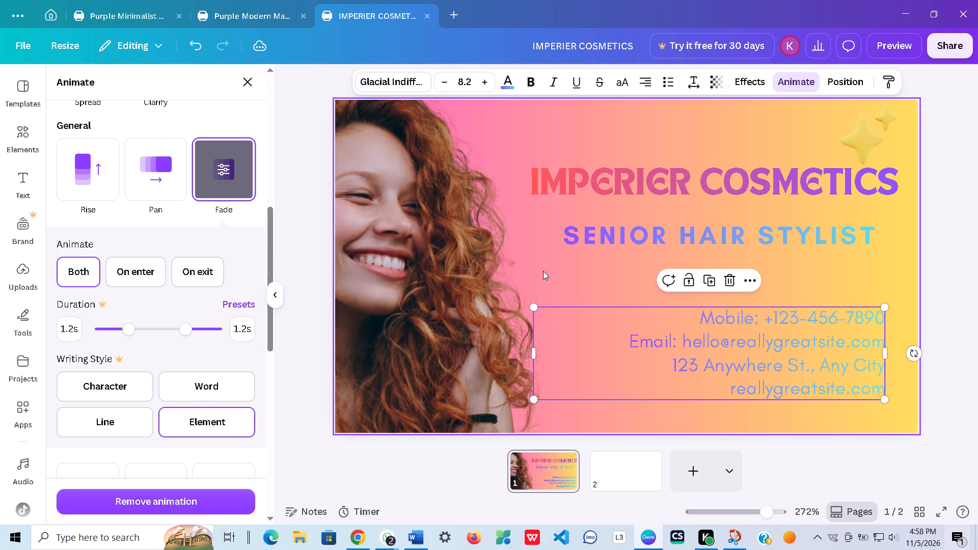
Insert the line "We offer the following services" above the mobile number in the contact details block.
click(702, 314)
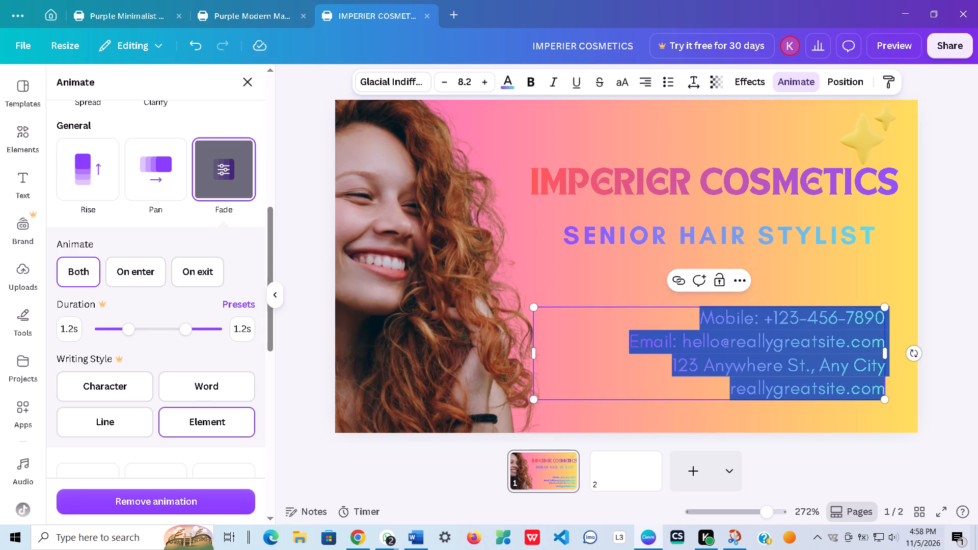
click(692, 314)
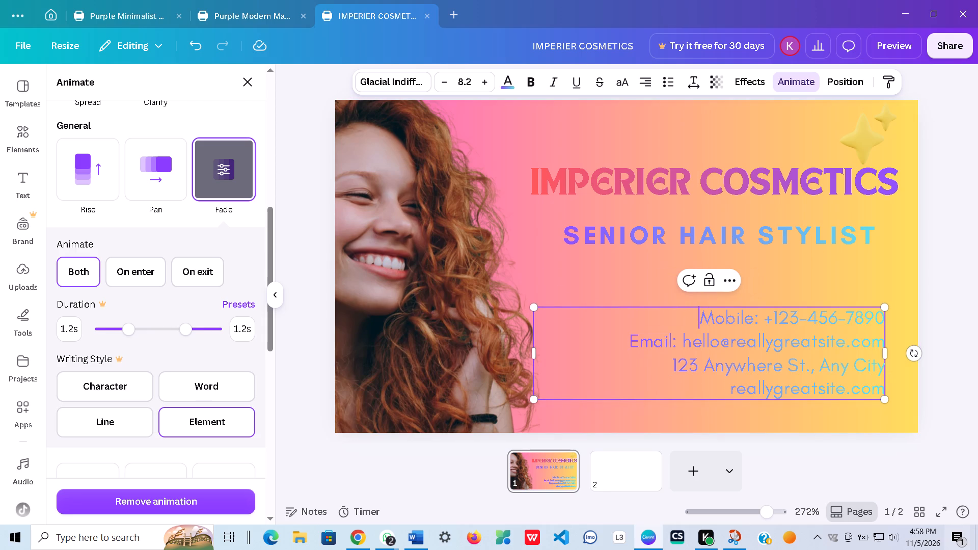
text(WE)
key(BackSpace)
text(e)
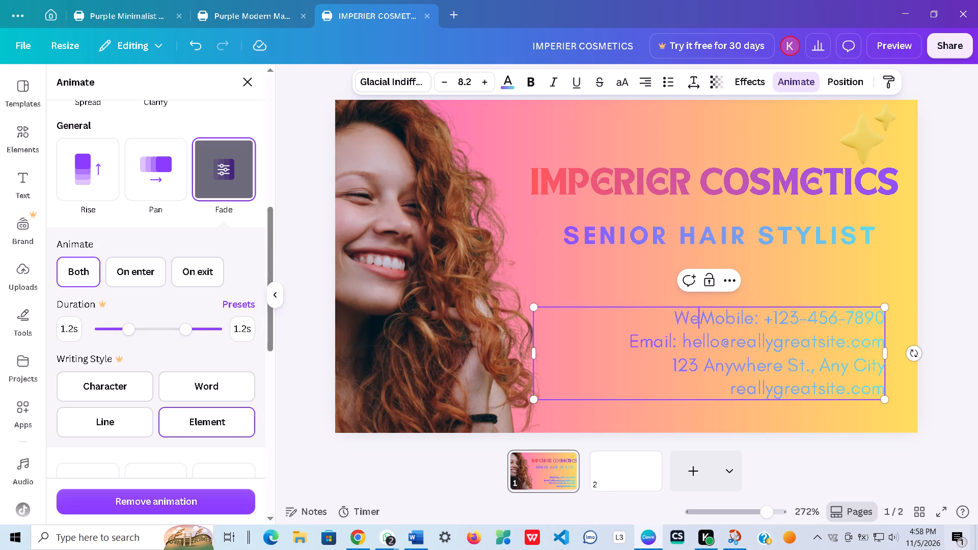
key(space)
text(offer the)
key(space)
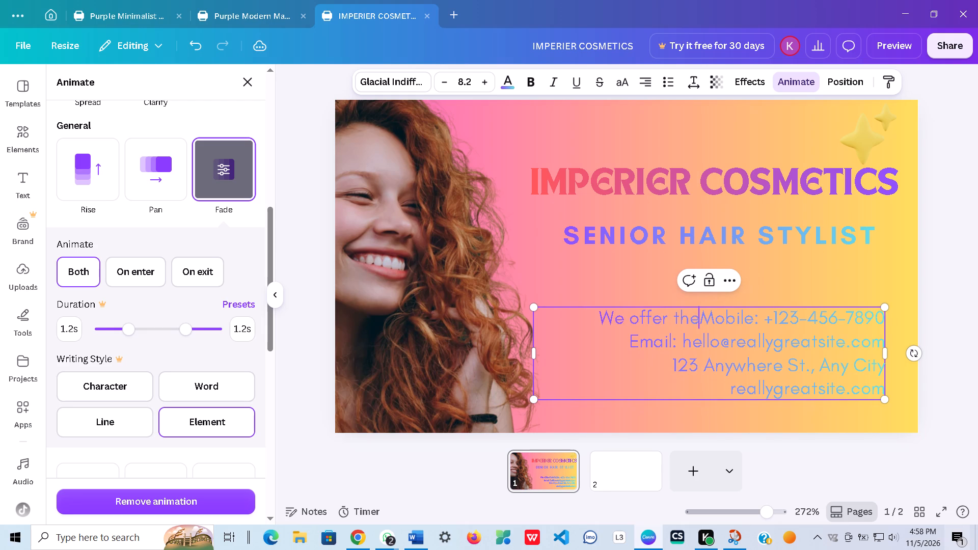
text(follo)
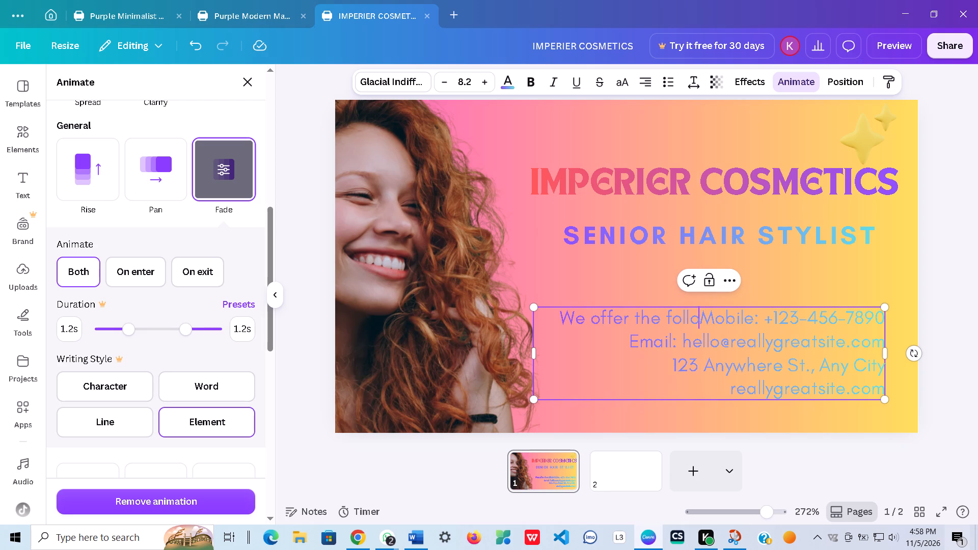
text(wing)
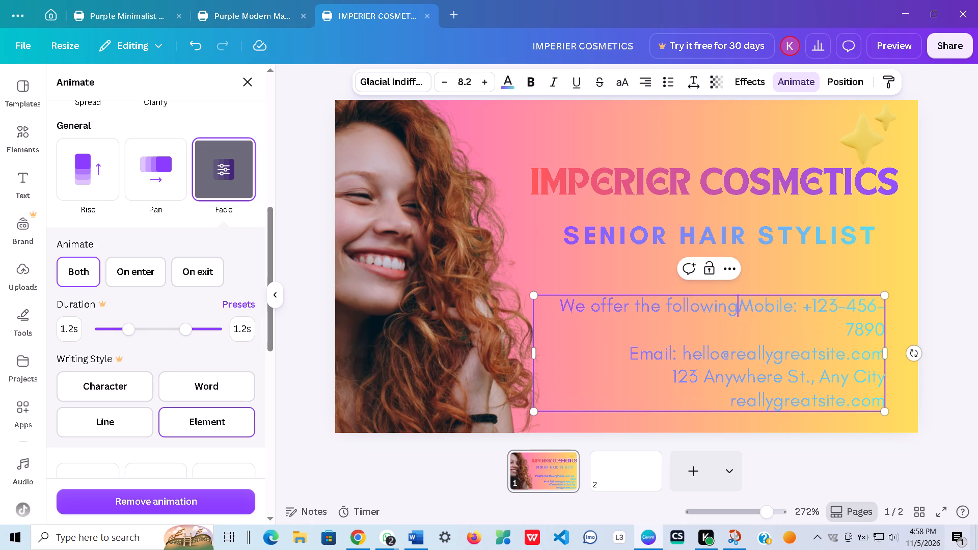
key(space)
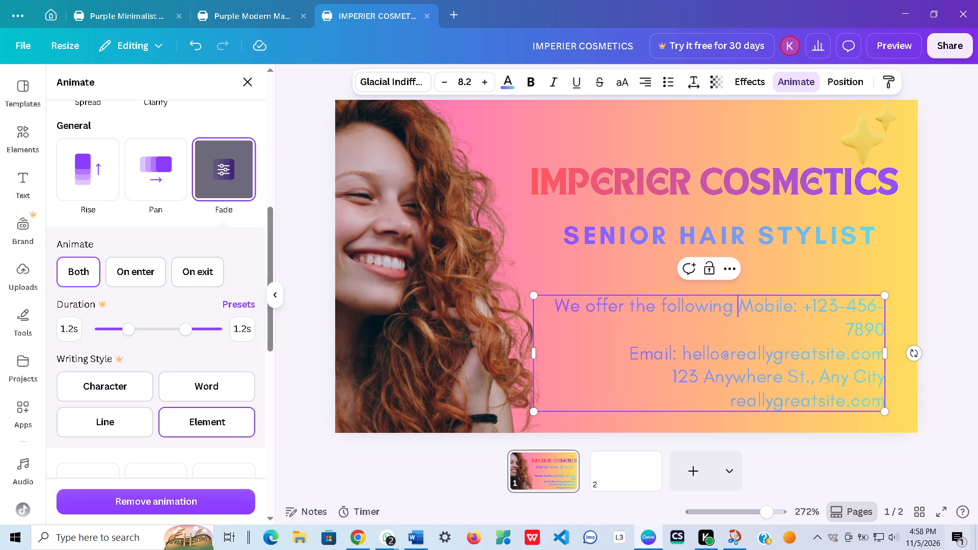
text(servives)
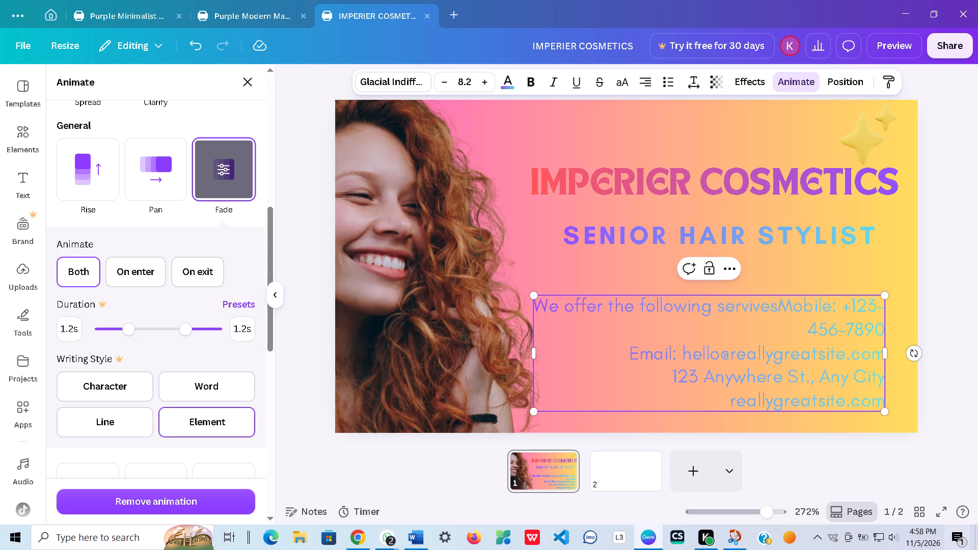
Correct the last word of the offer line to "services" and break the line before the mobile number.
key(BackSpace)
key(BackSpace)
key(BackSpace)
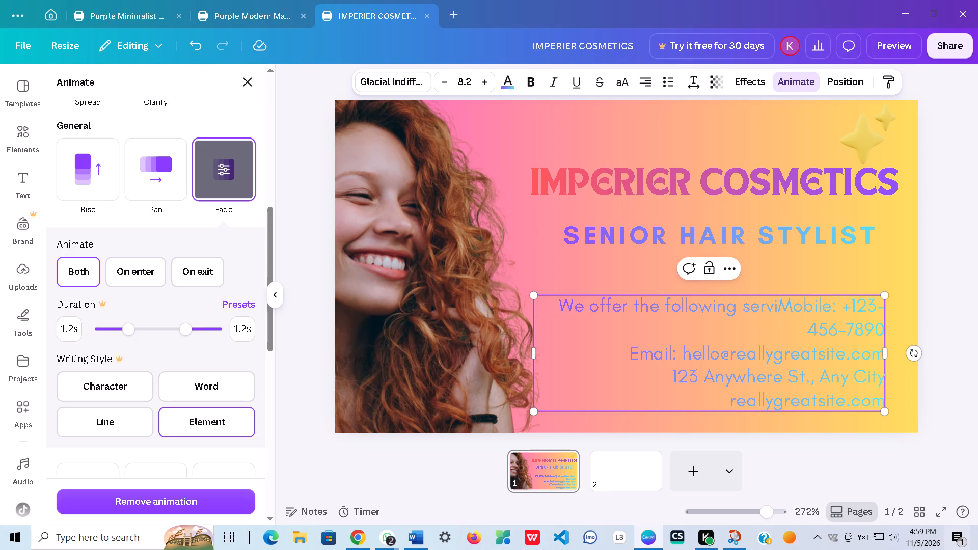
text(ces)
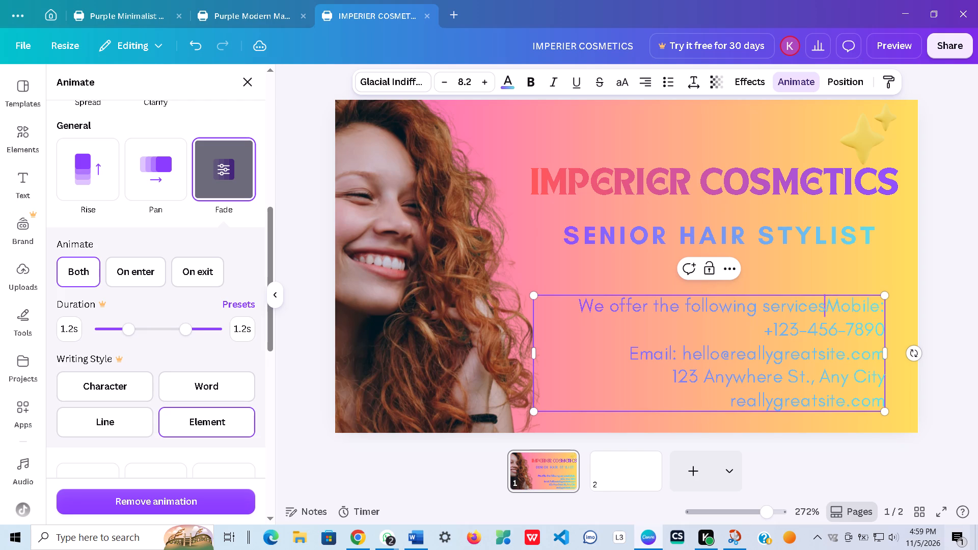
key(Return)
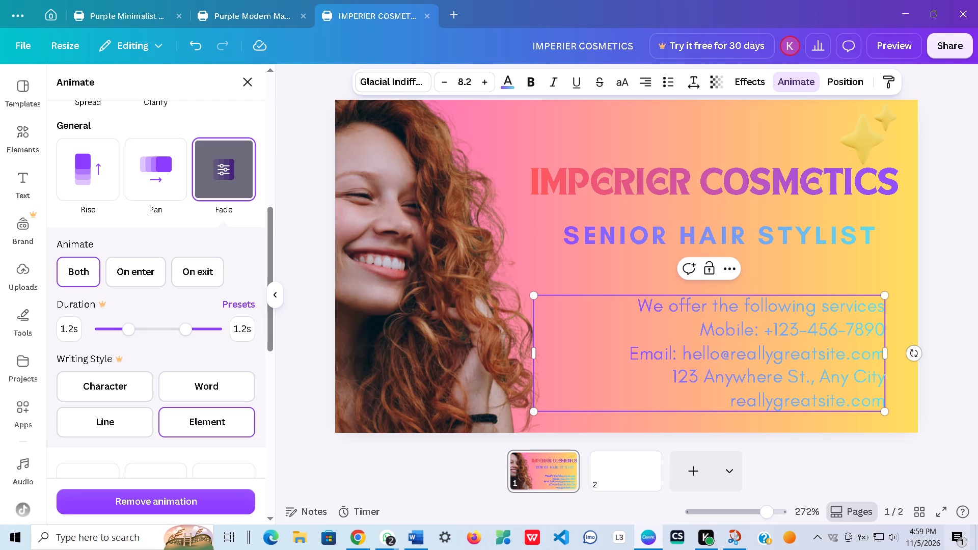
Enter the service text "Nail technolo" directly beneath the "We offer the following services" line, before the mobile number.
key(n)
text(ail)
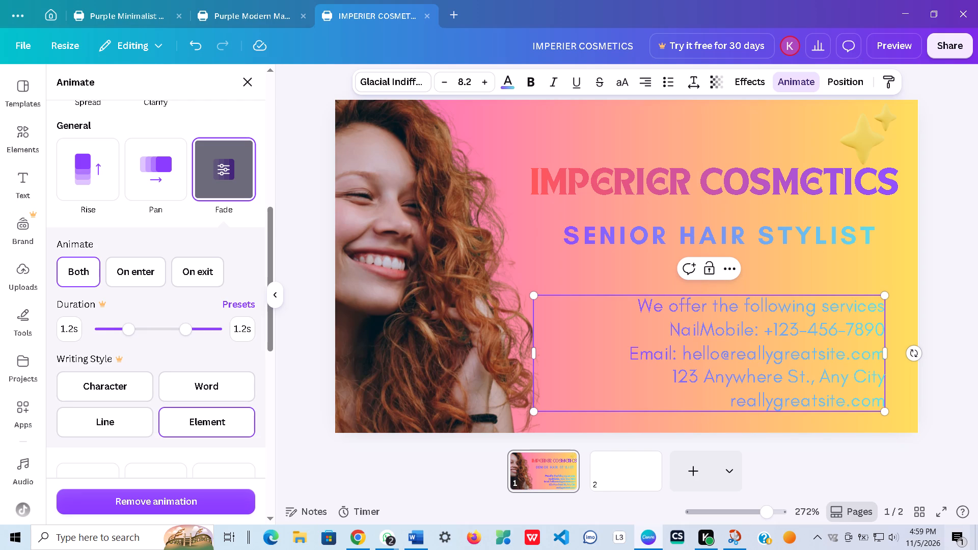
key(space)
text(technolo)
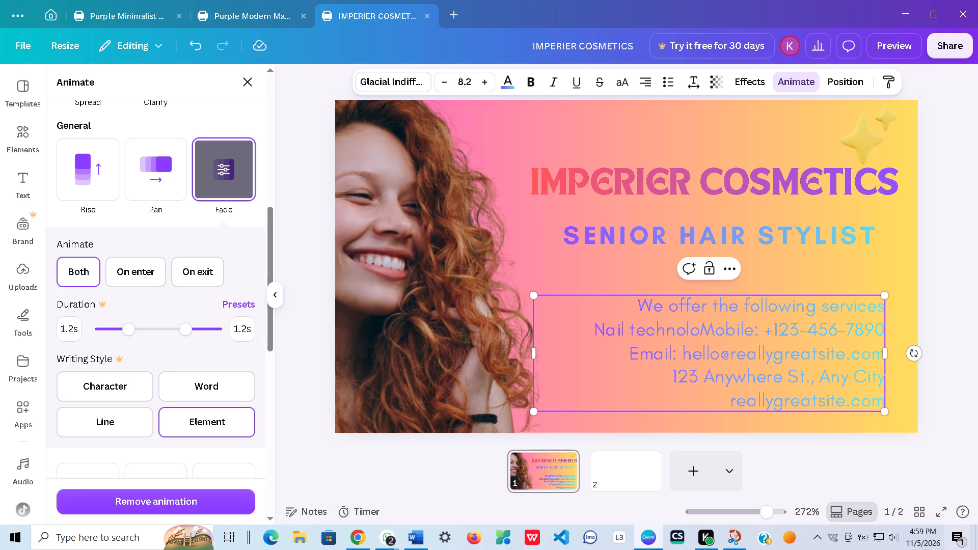
List "Nail technology", "Dread locks" and "Massage" on separate lines between the services intro and the mobile number.
text(gy)
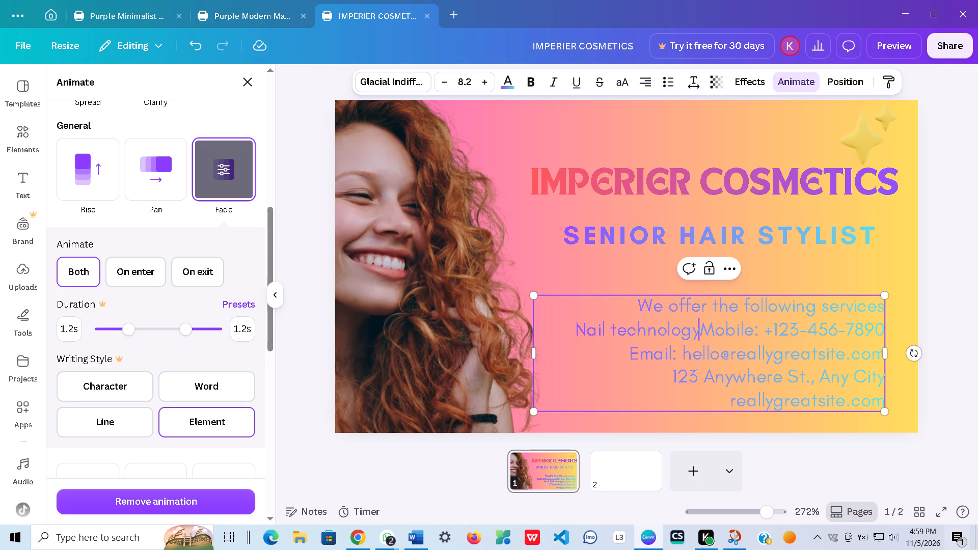
key(Return)
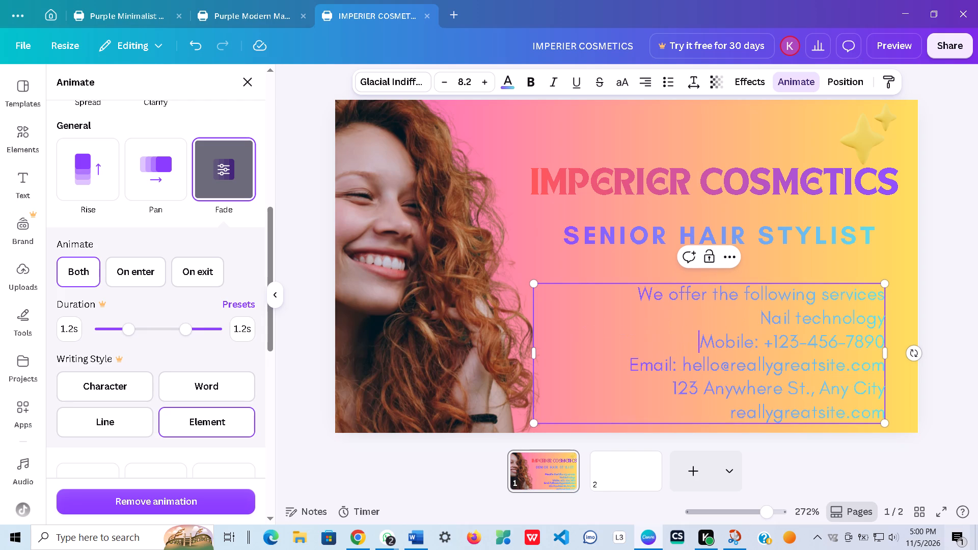
key(d)
text(read)
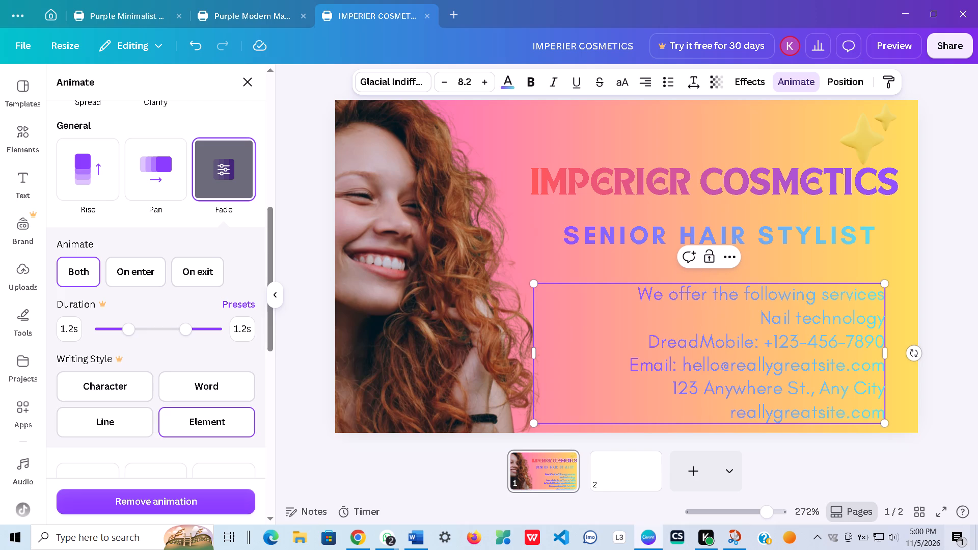
key(space)
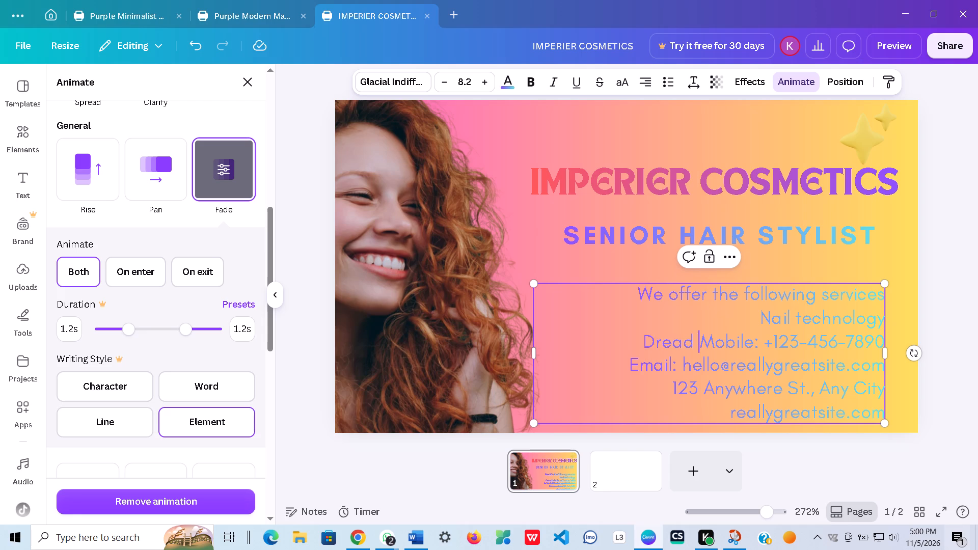
text(locks)
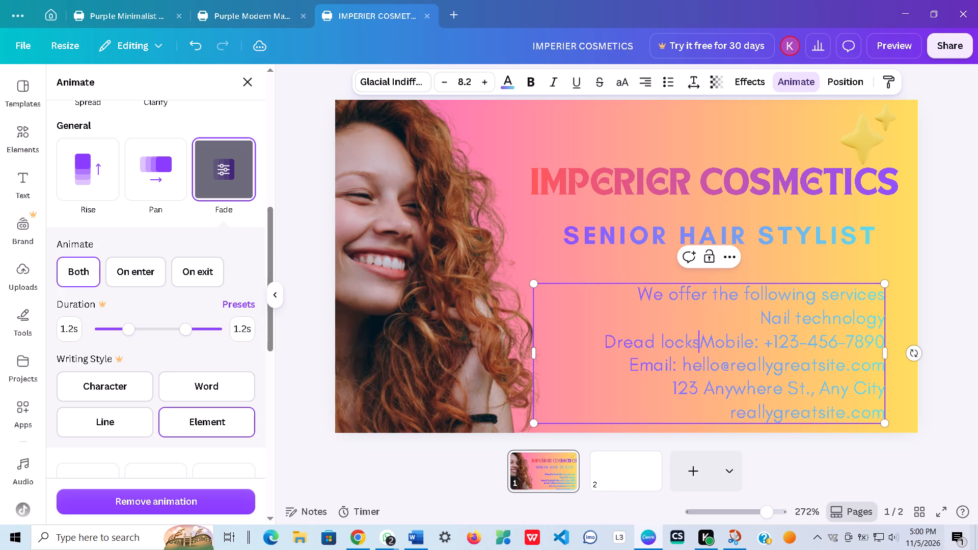
key(Return)
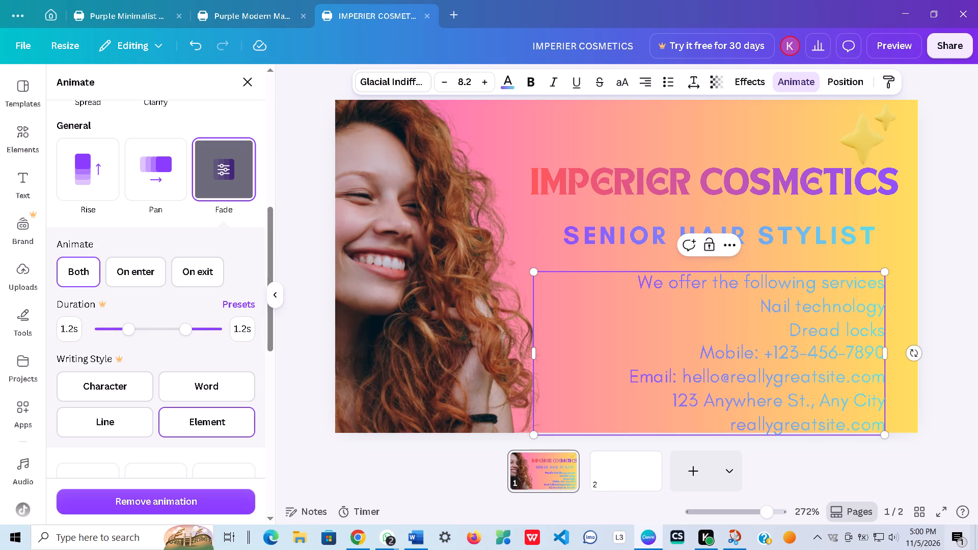
key(m)
text(assage)
key(Return)
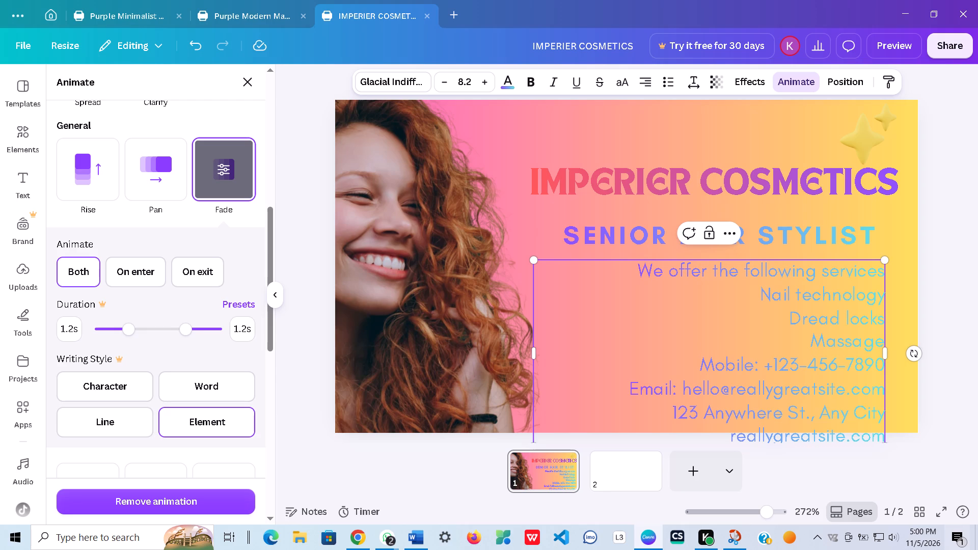
Reduce all the text in the services and contact block to size 7.2.
key(ctrl+a)
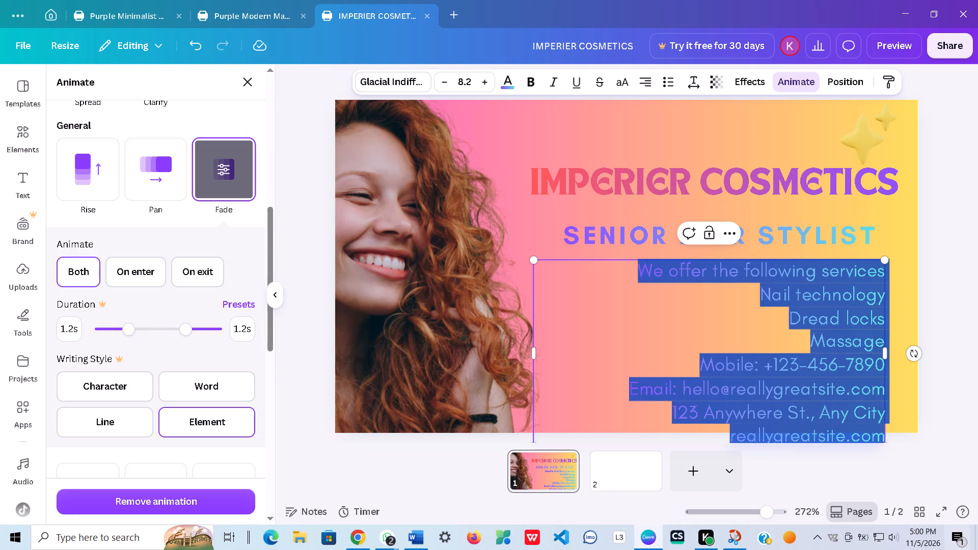
click(448, 81)
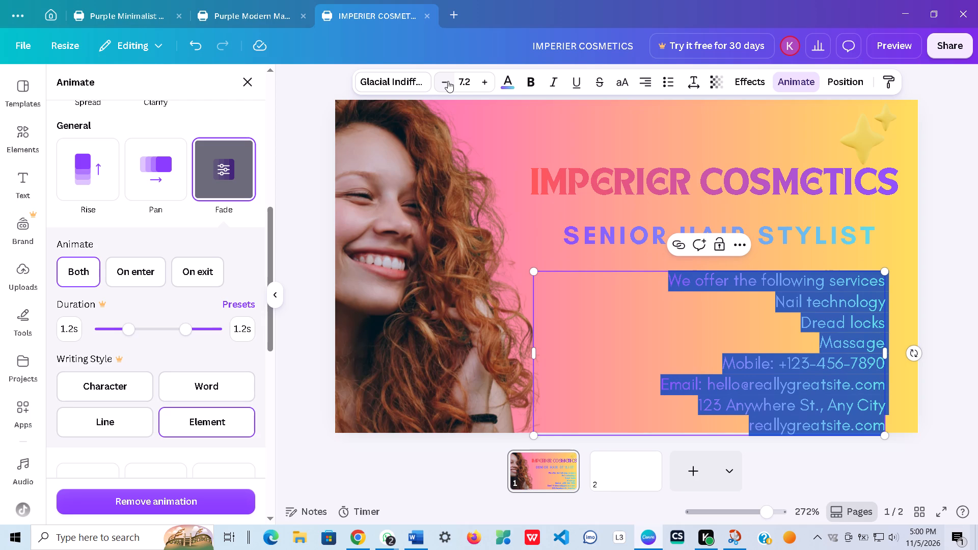
click(664, 324)
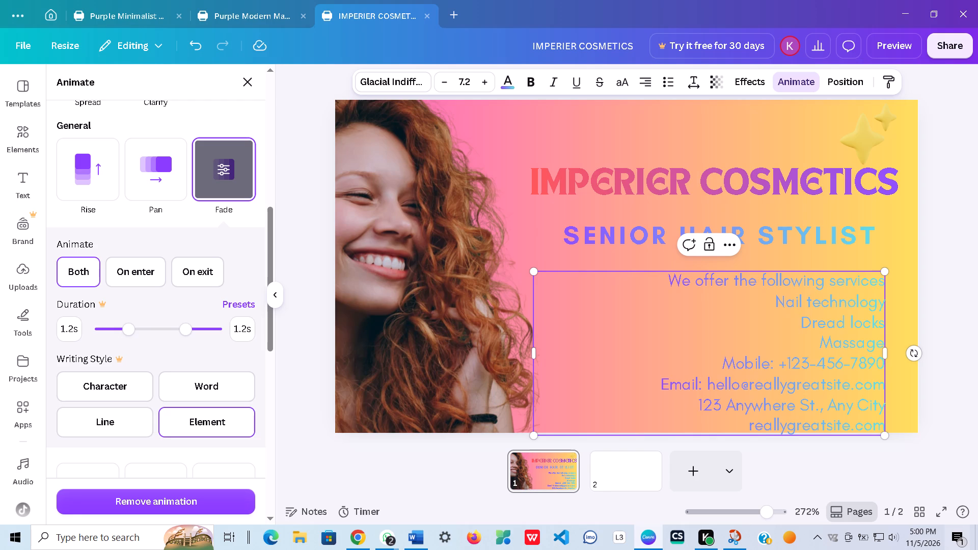
Format the "Nail technology", "Dread locks" and "Massage" lines as a bulleted list.
click(882, 347)
drag(882, 347, 764, 309)
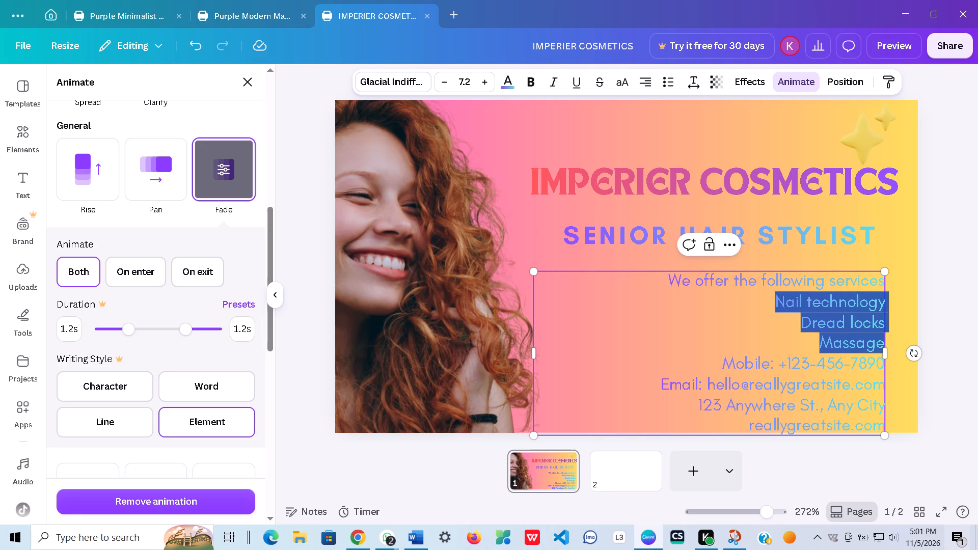
drag(764, 309, 764, 308)
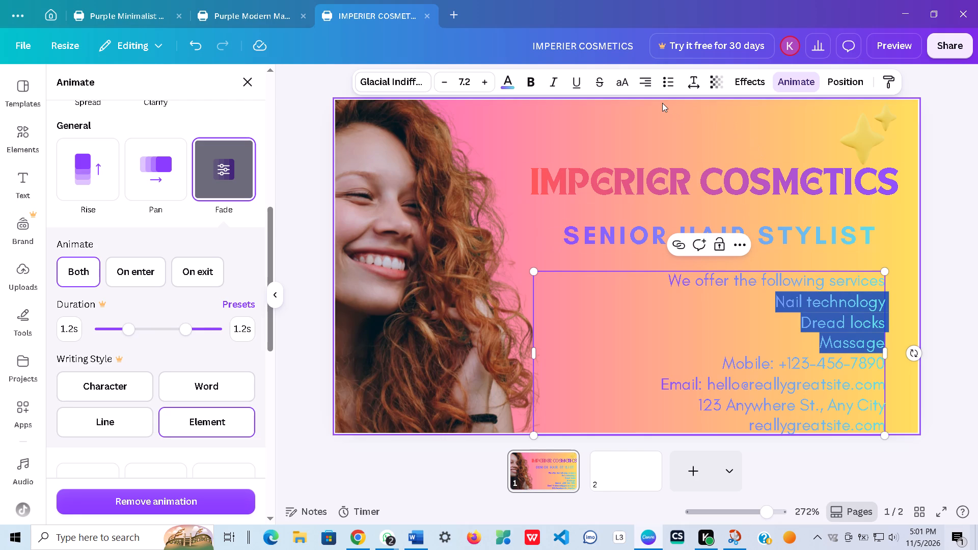
click(659, 82)
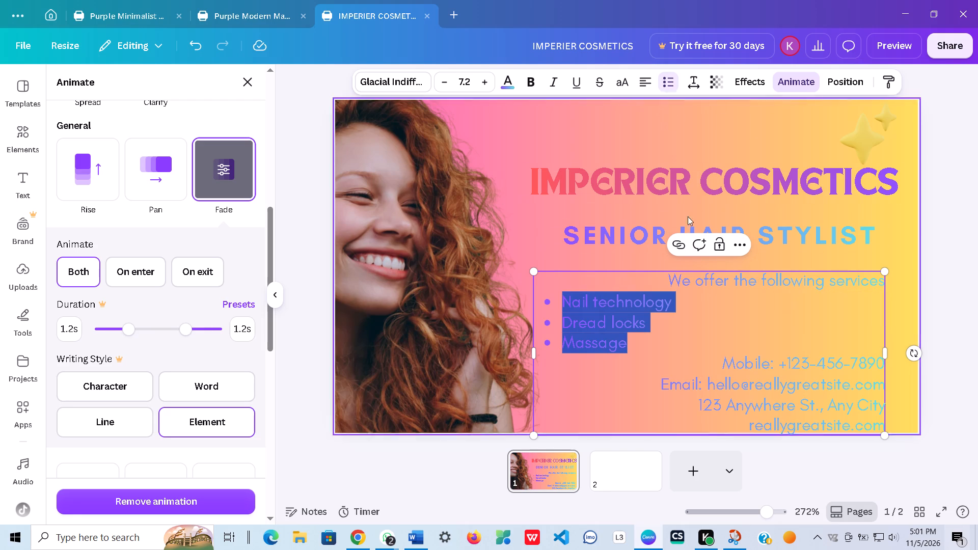
click(716, 322)
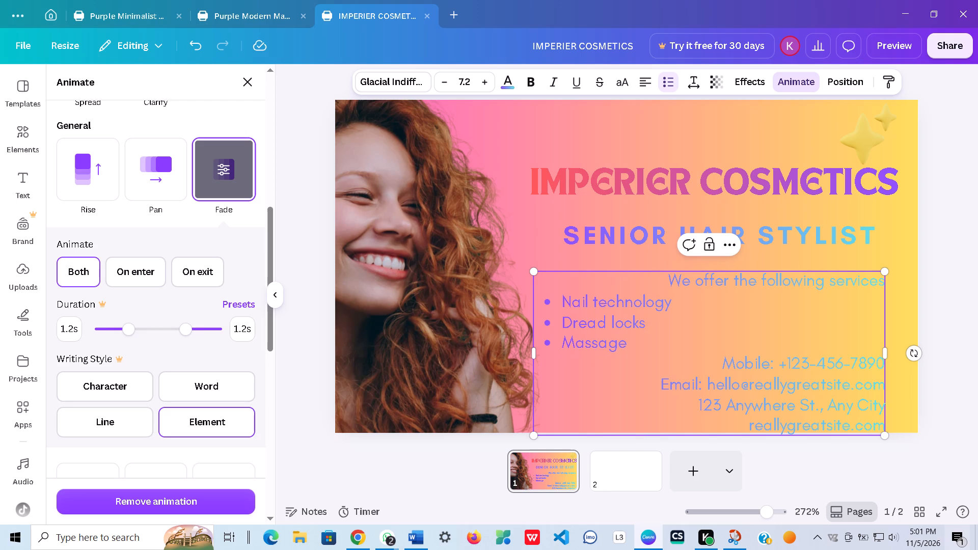
Change the "We offer the following services" line from right-aligned to justified so it starts at the block's left edge.
drag(664, 280, 811, 289)
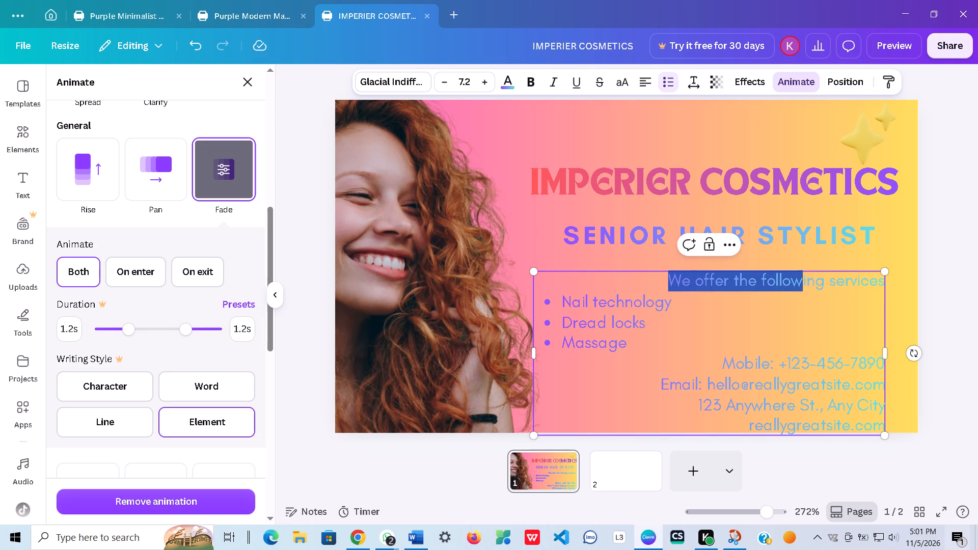
drag(811, 289, 884, 278)
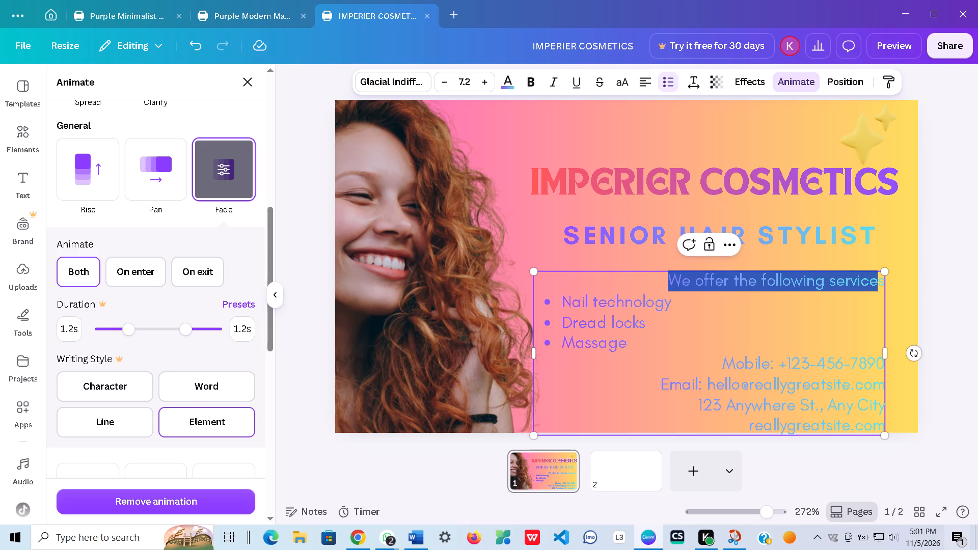
drag(884, 278, 892, 278)
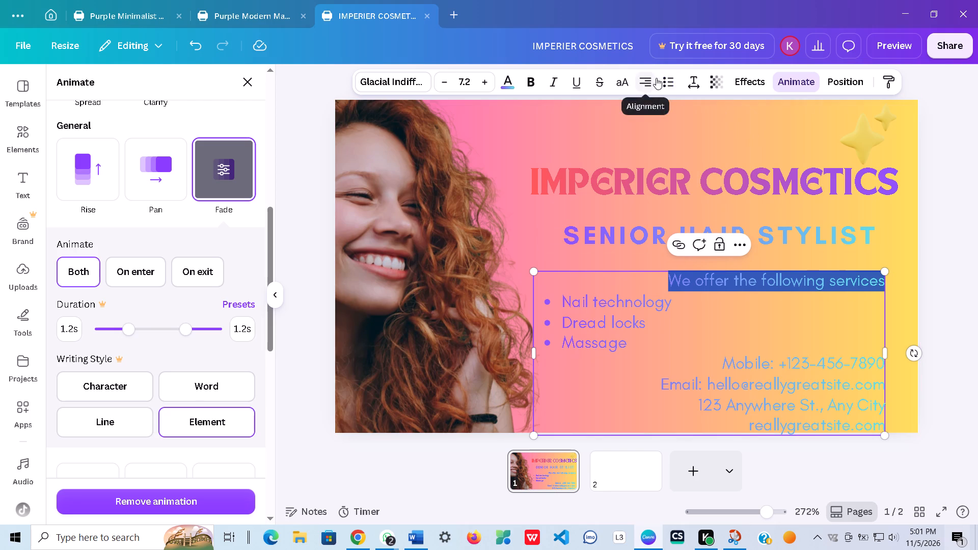
click(654, 77)
click(738, 318)
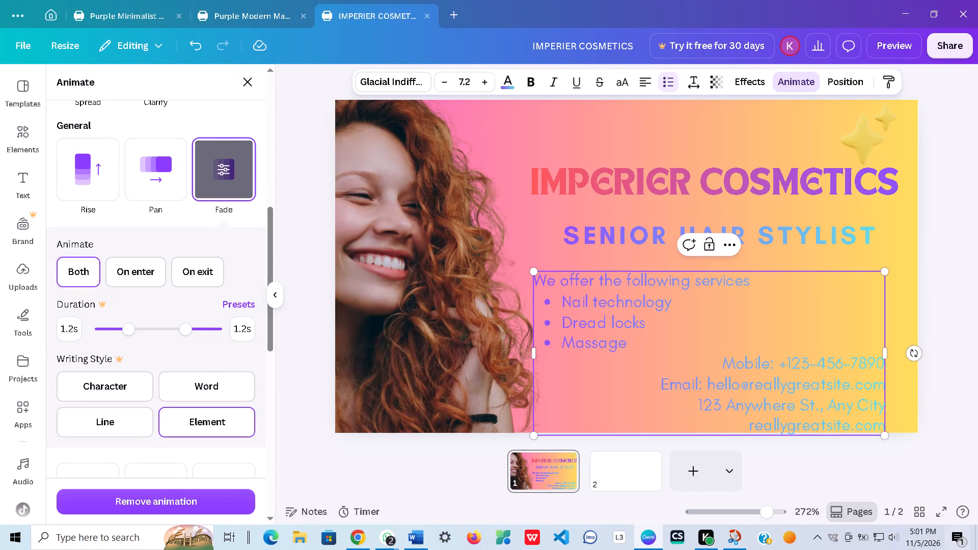
Add a colon at the end of the "We offer the following services" line.
click(755, 286)
key(shift+colon)
Rotate the 3D sparkle in the card's upper corner slightly in 3D.
click(870, 141)
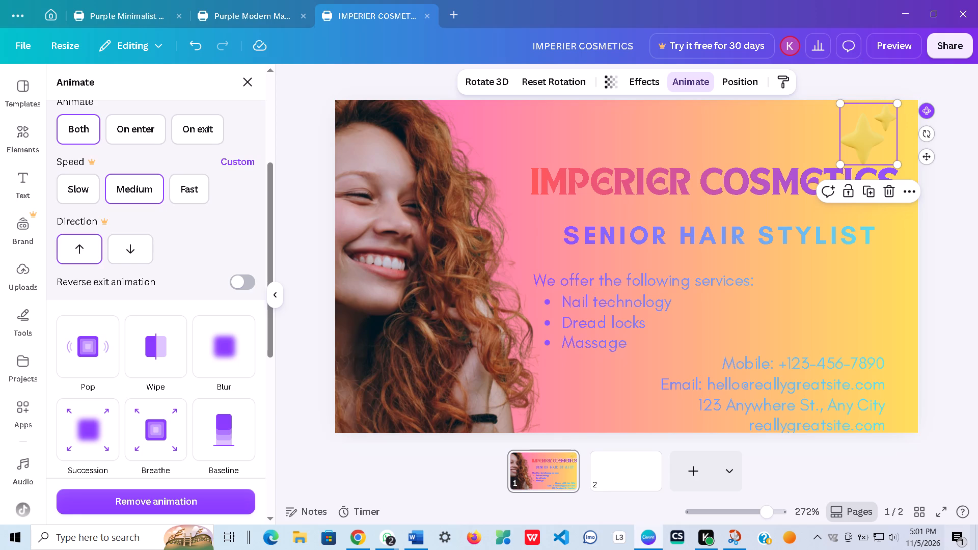
drag(925, 110, 935, 112)
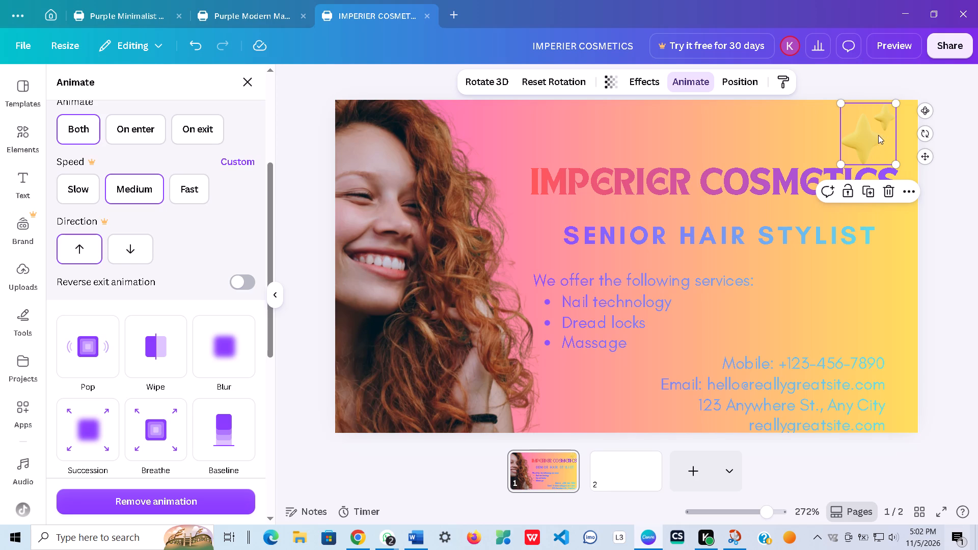
Scale the 3D sparkle in the card's upper corner down slightly.
drag(844, 161, 850, 153)
click(850, 153)
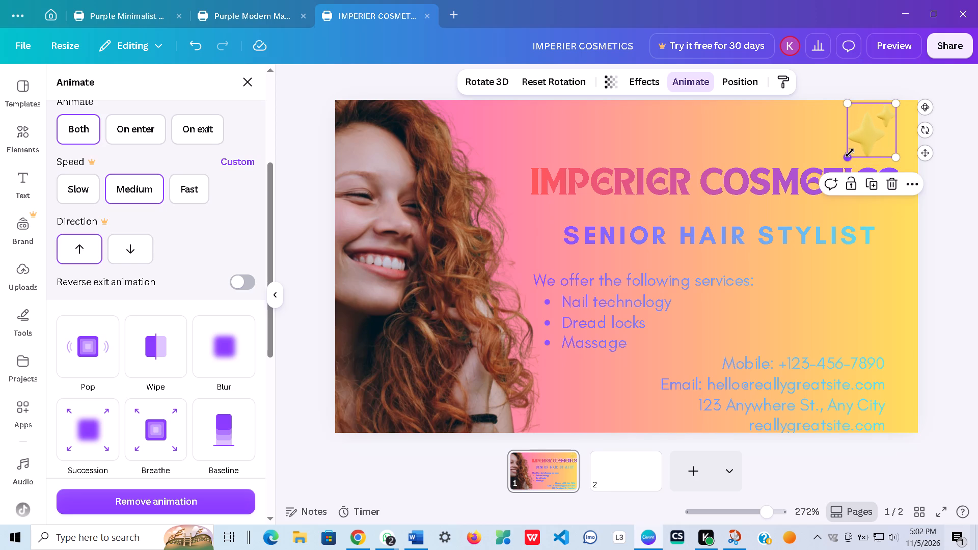
click(829, 133)
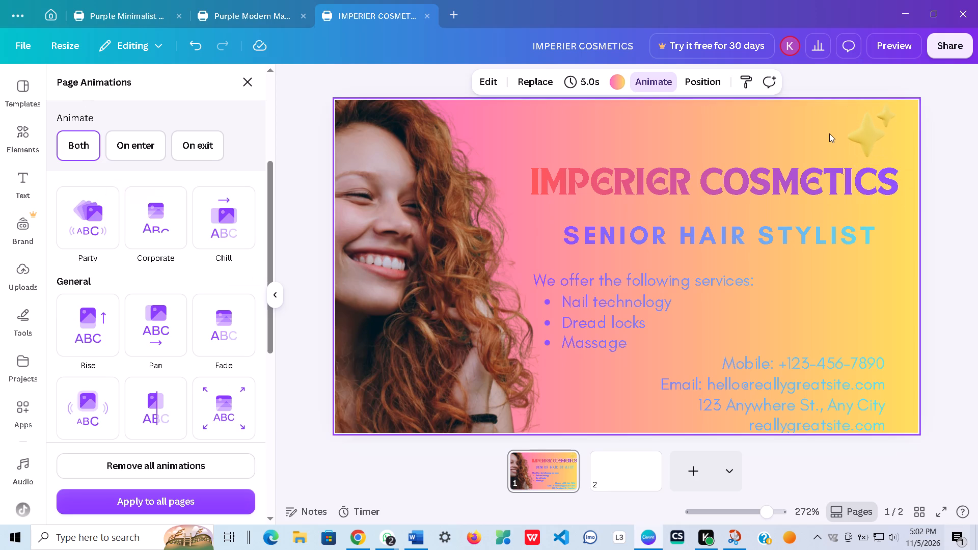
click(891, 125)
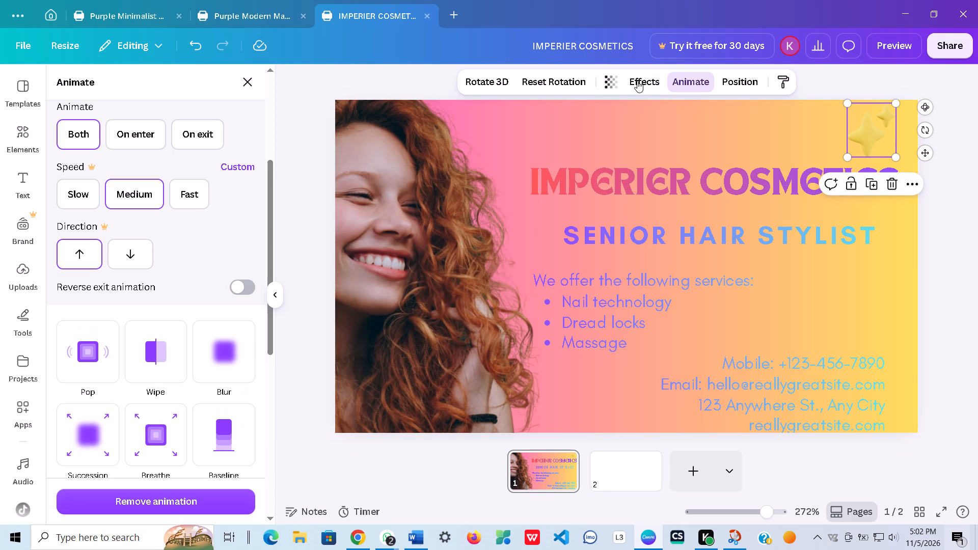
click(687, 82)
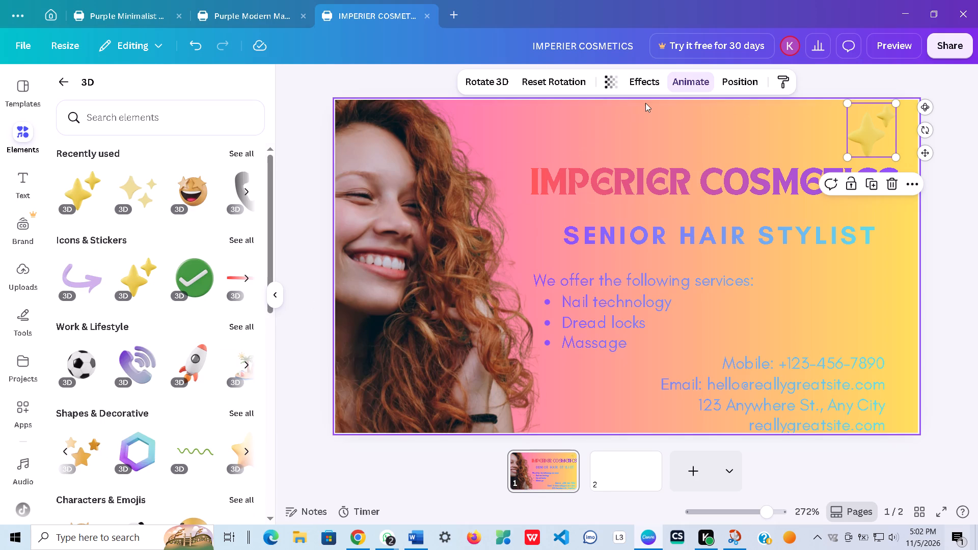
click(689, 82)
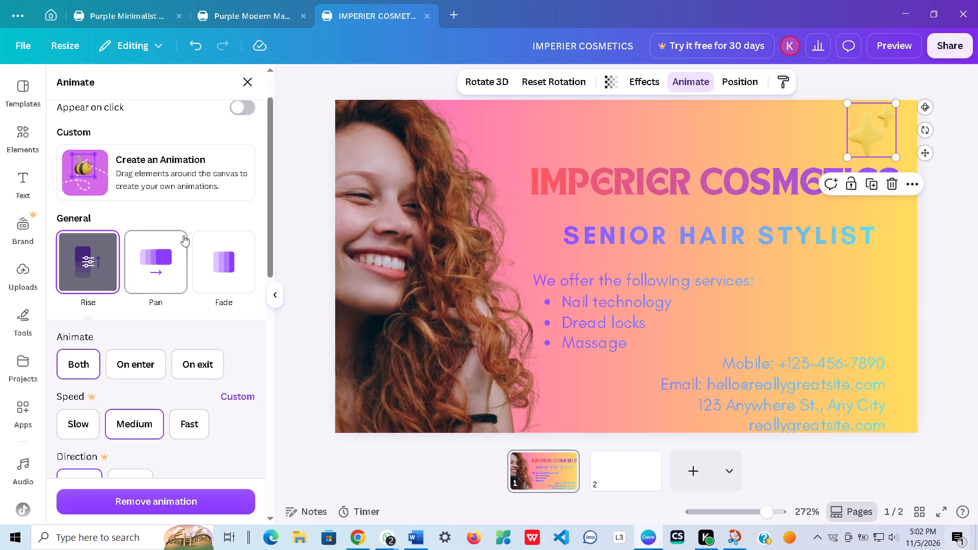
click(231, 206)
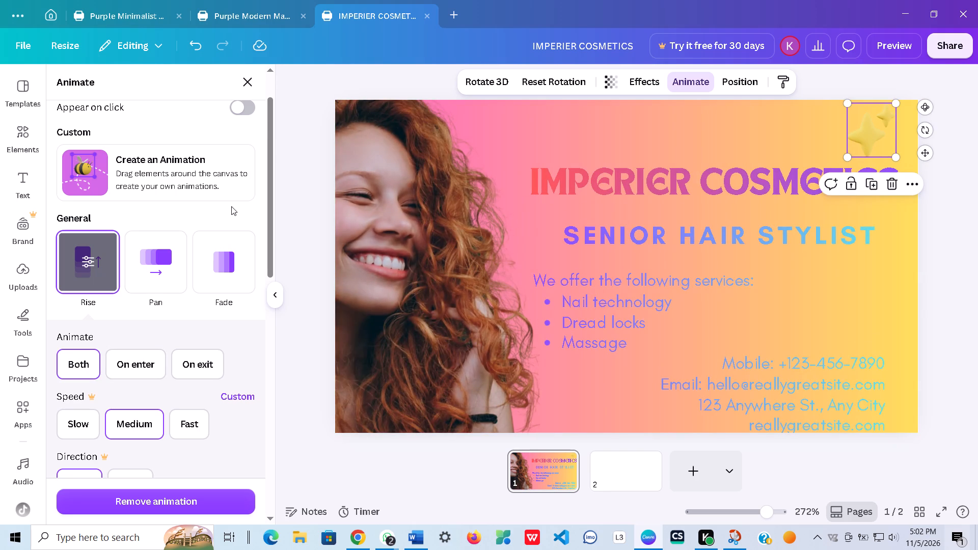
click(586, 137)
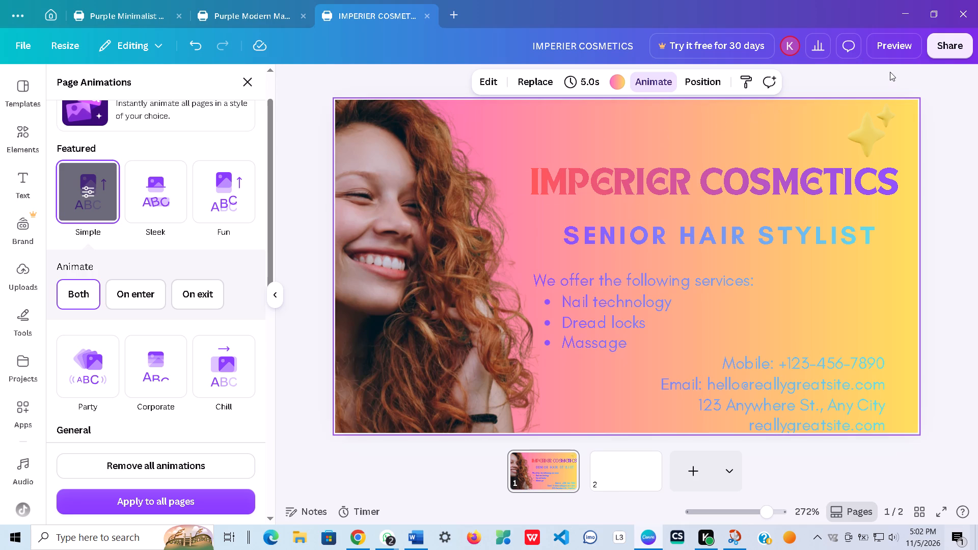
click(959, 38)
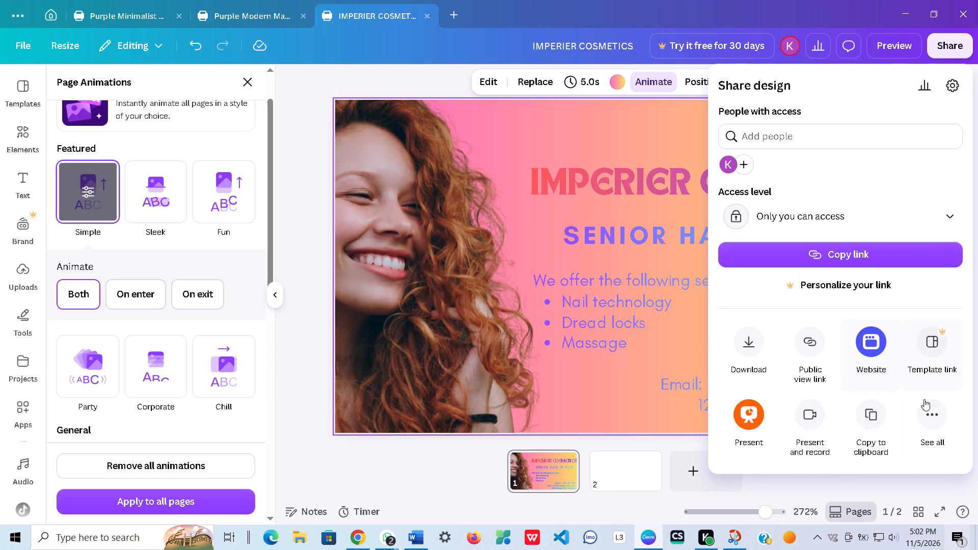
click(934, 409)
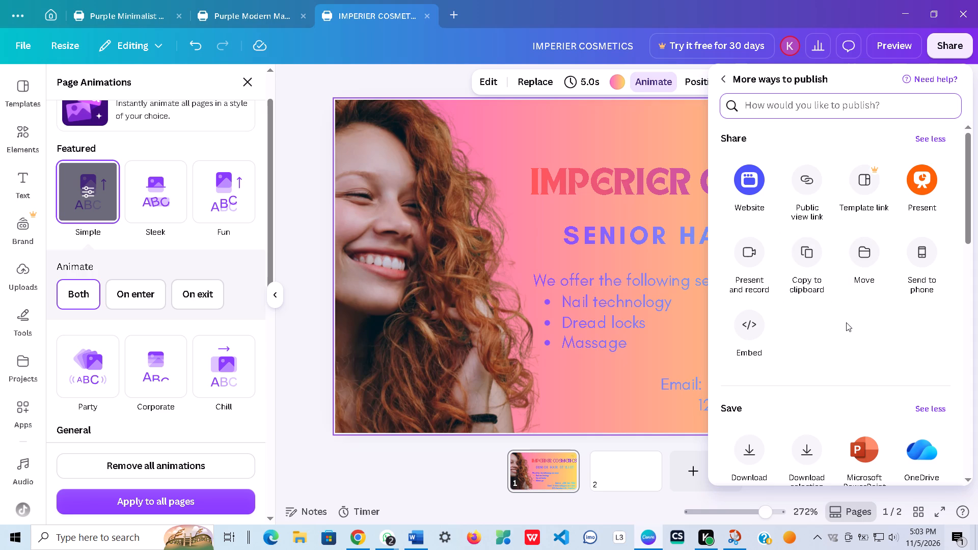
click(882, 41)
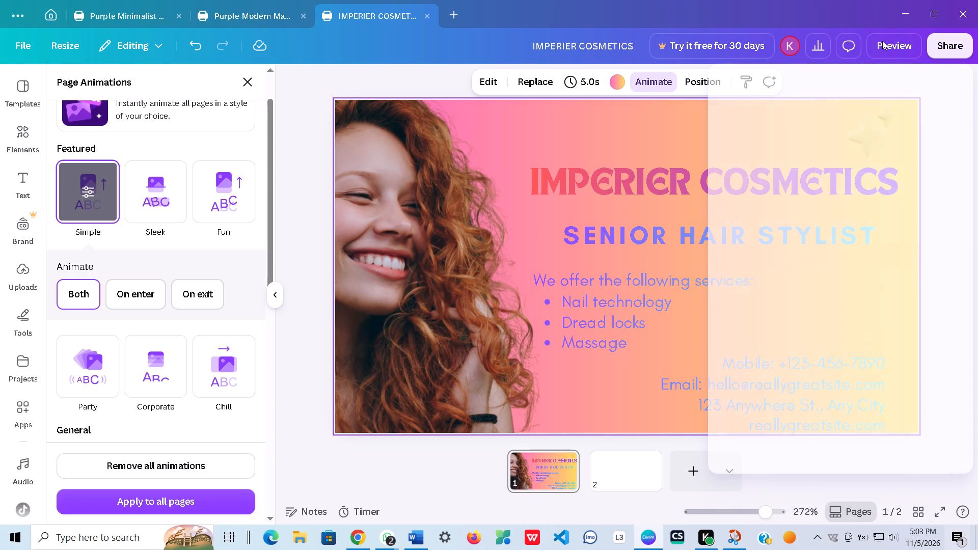
Play the animated preview of the card and return to editing.
click(882, 41)
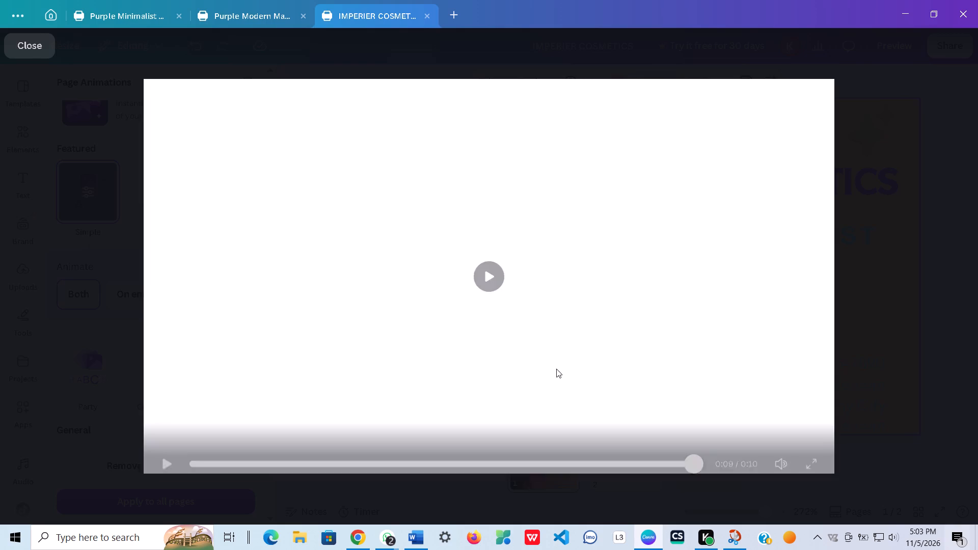
click(28, 45)
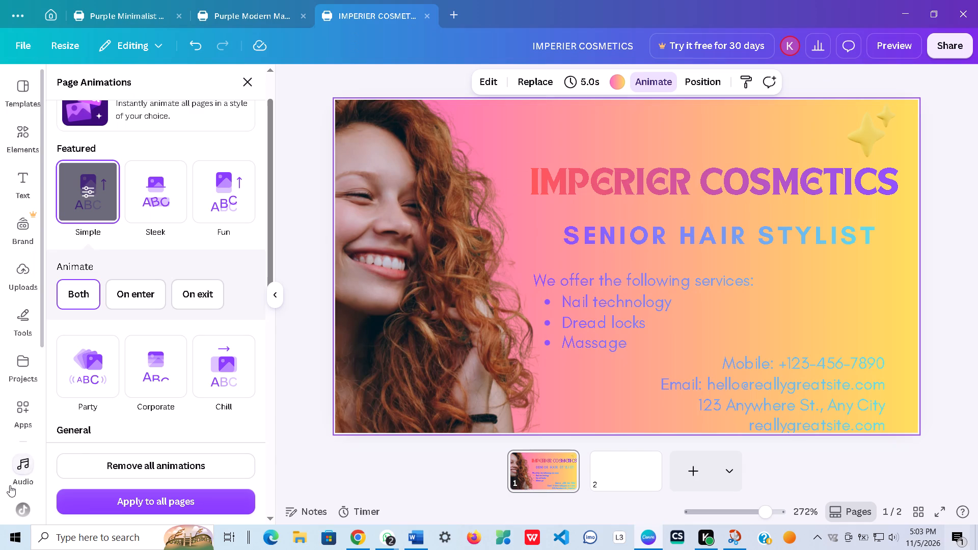
Add the 1:03 "Upbeat" track from the Upbeat audio category to the design.
click(19, 472)
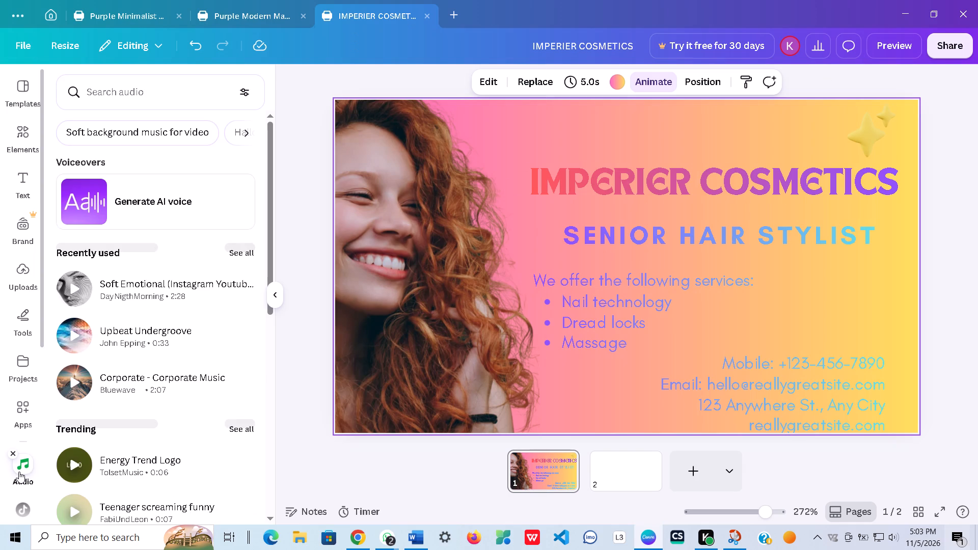
scroll(141, 430, down, 2)
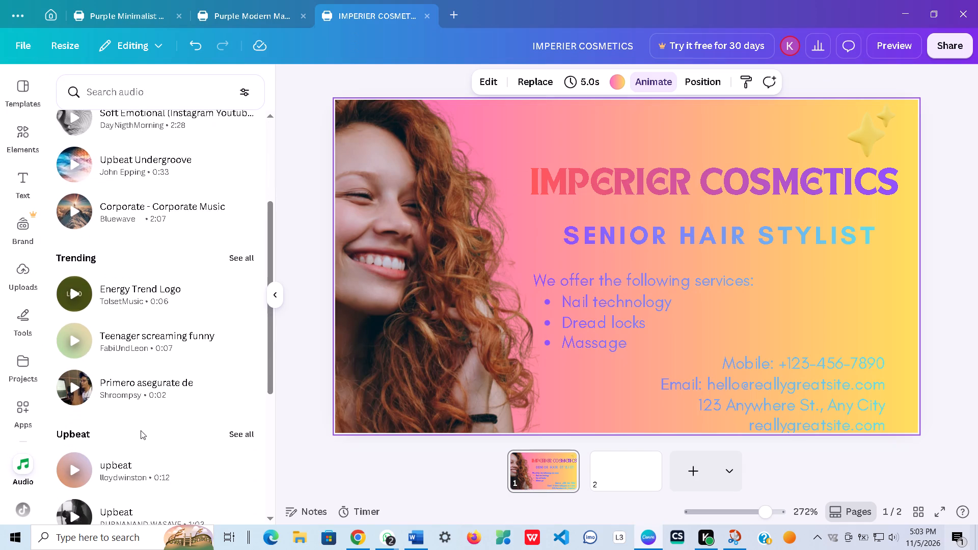
scroll(141, 430, down, 1)
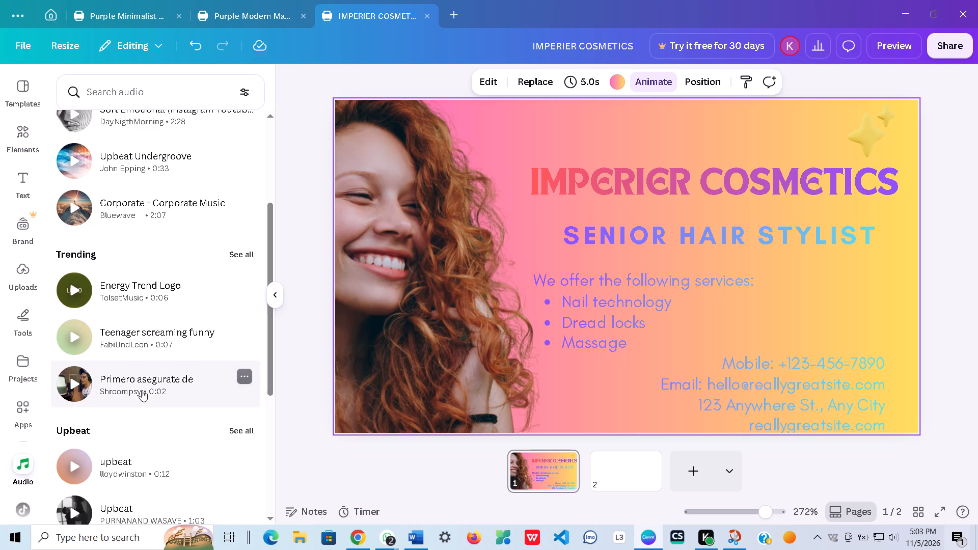
scroll(151, 340, down, 1)
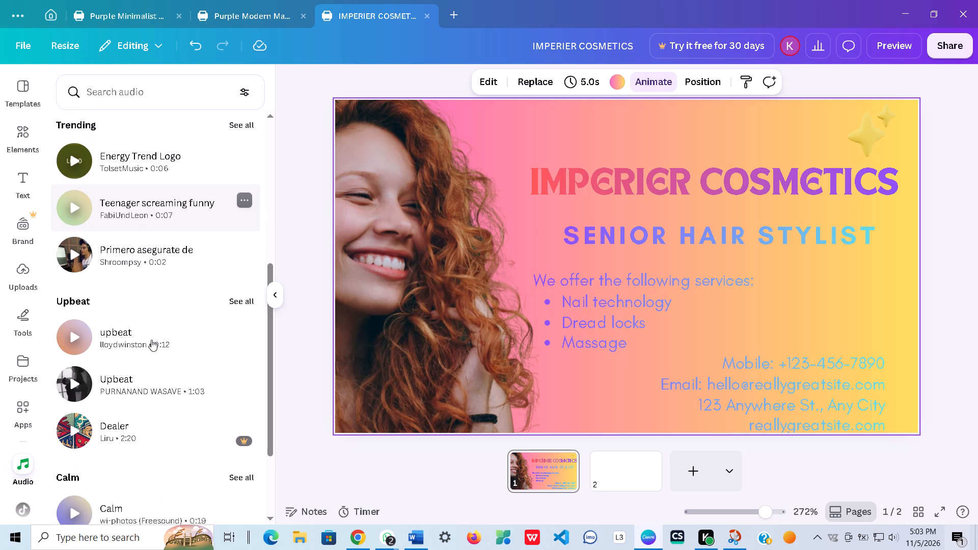
scroll(151, 340, down, 1)
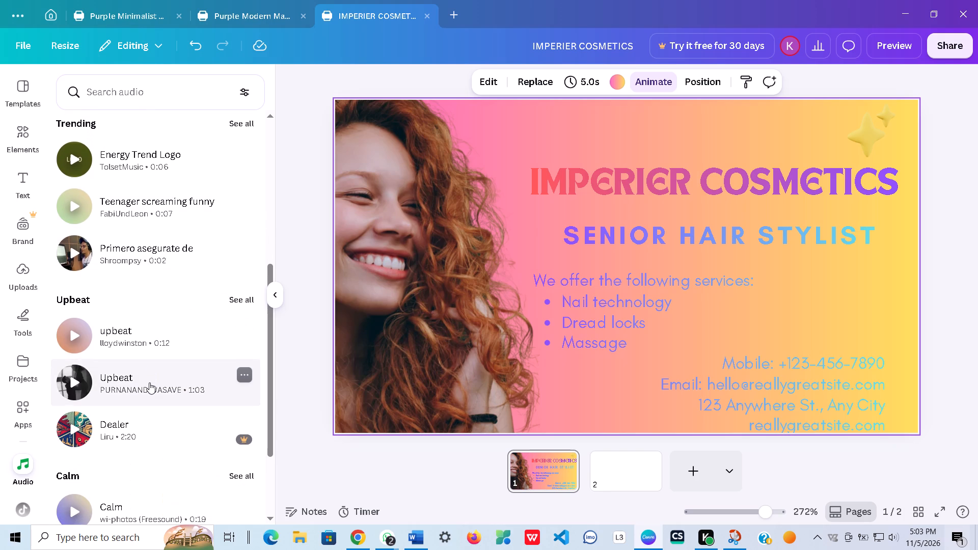
scroll(149, 382, down, 1)
click(150, 316)
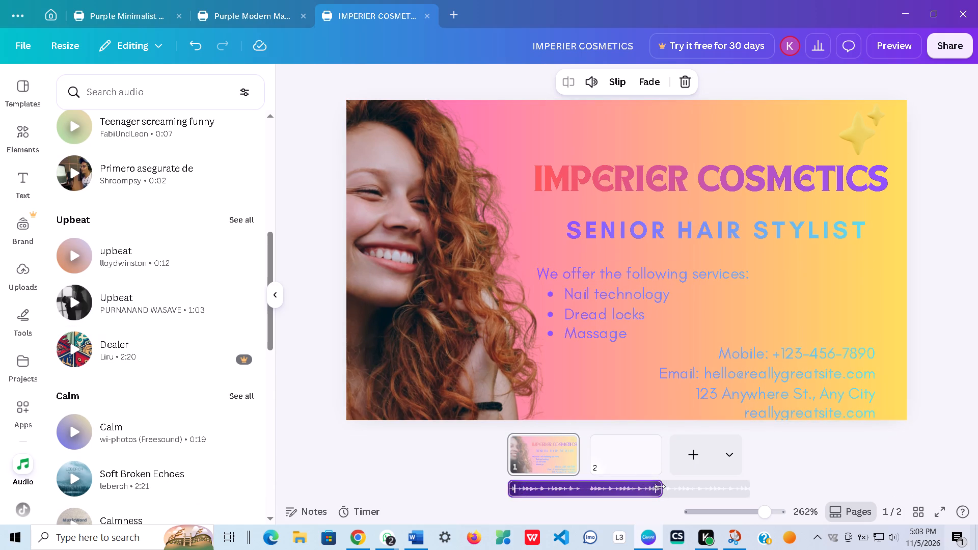
Trim the end of the "Upbeat" track to about 5 seconds so it spans only page 1.
drag(660, 486, 595, 490)
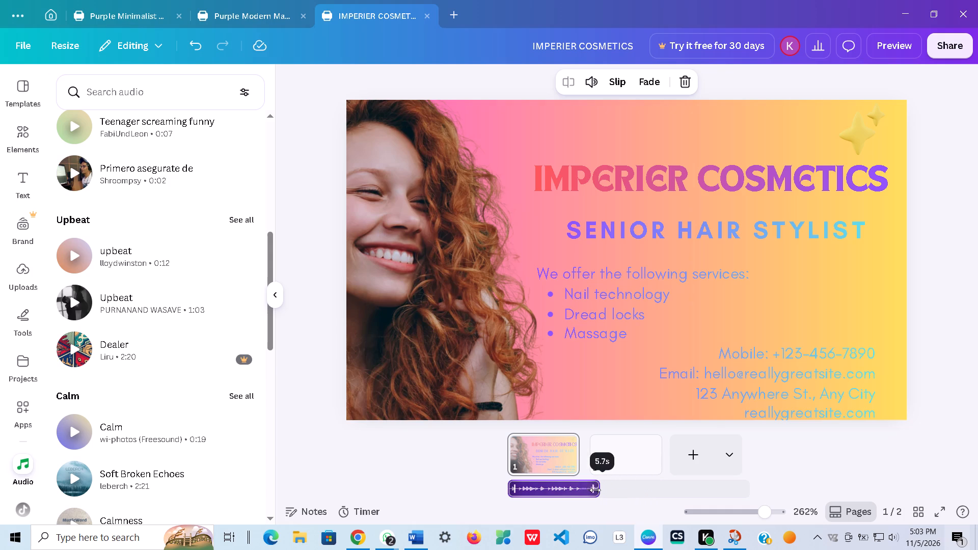
drag(595, 490, 582, 490)
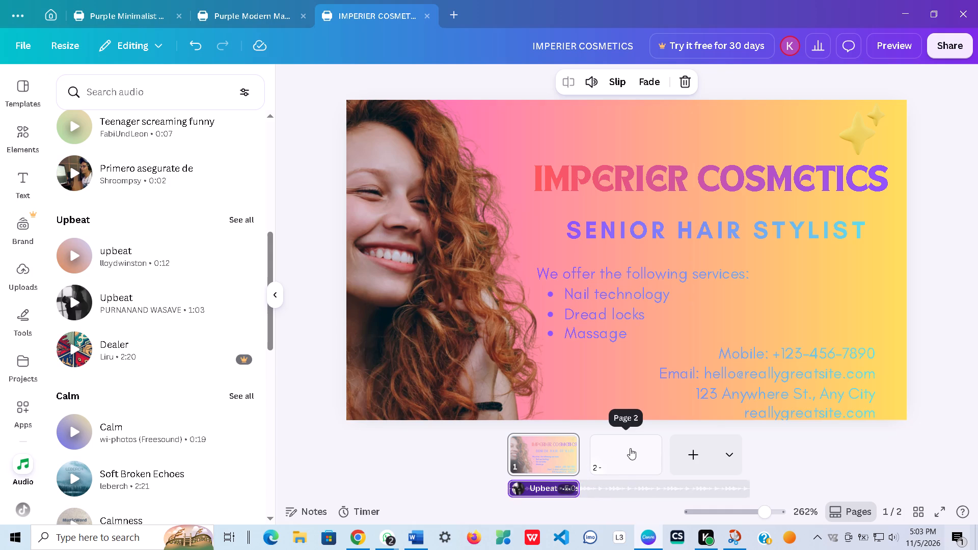
Delete the blank page 2.
click(630, 448)
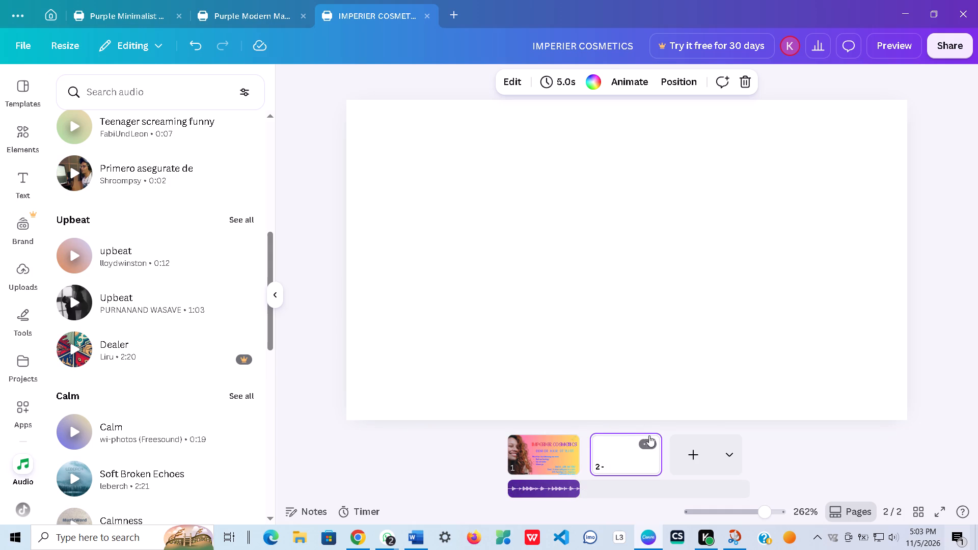
click(649, 443)
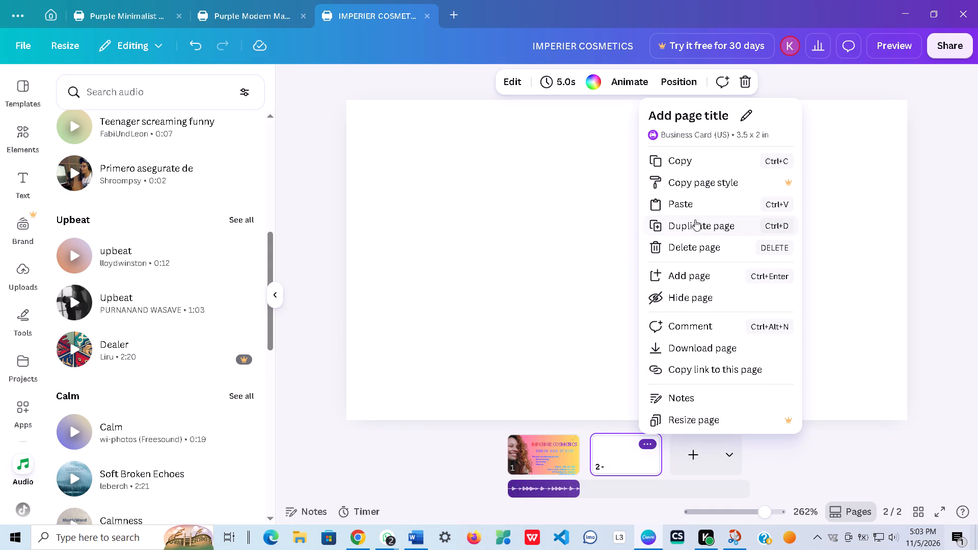
click(686, 244)
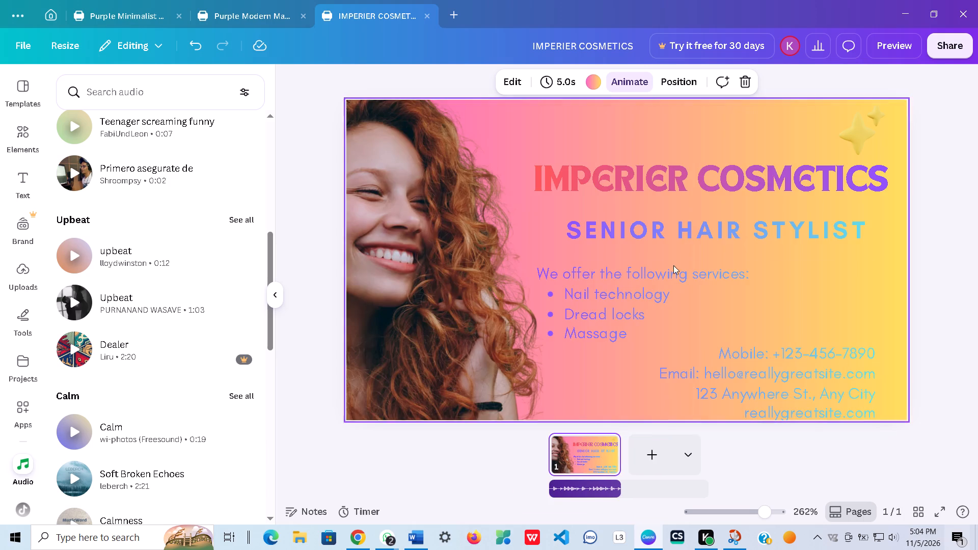
Play the preview of the single-page card with its music and return to editing.
click(906, 45)
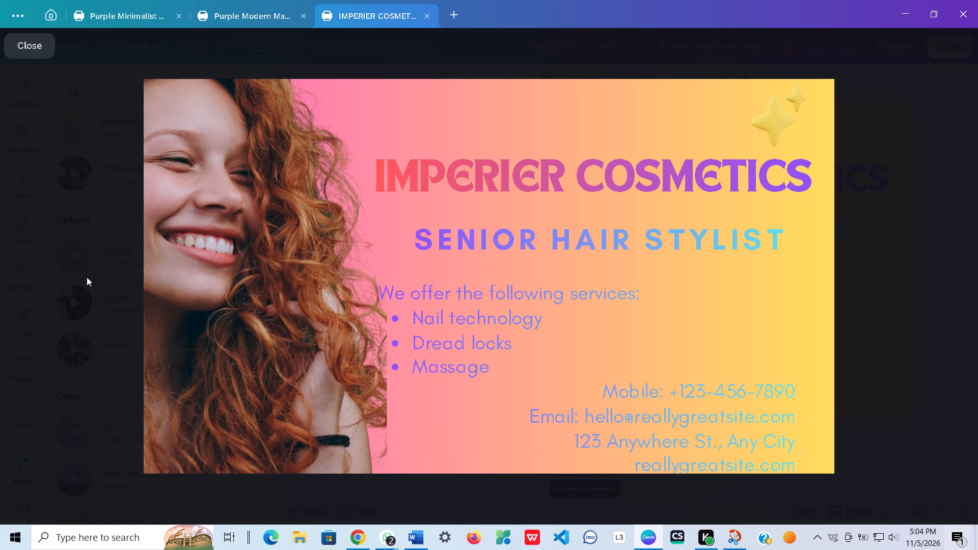
click(42, 35)
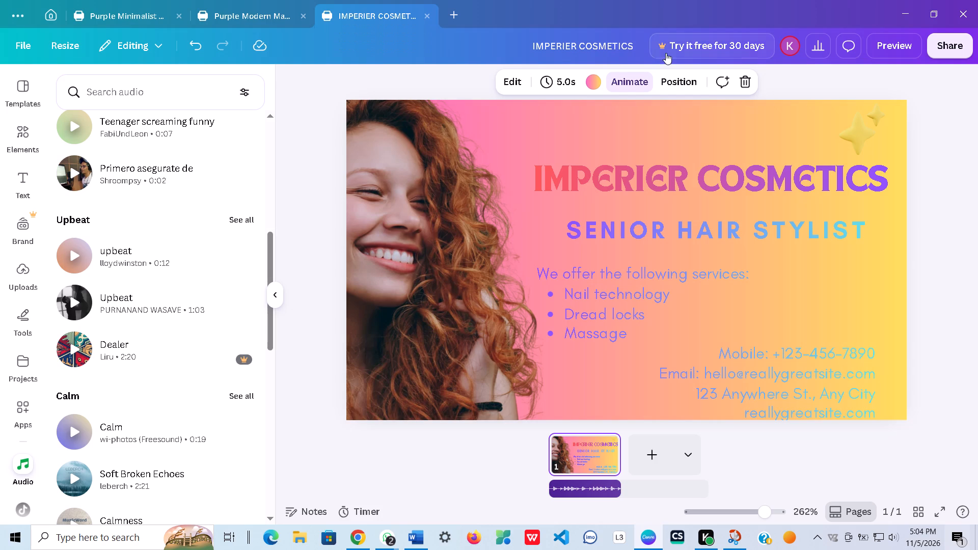
Move the IMPERIER COSMETICS design into the "My Amazing Projects" folder and dismiss the notification.
click(943, 46)
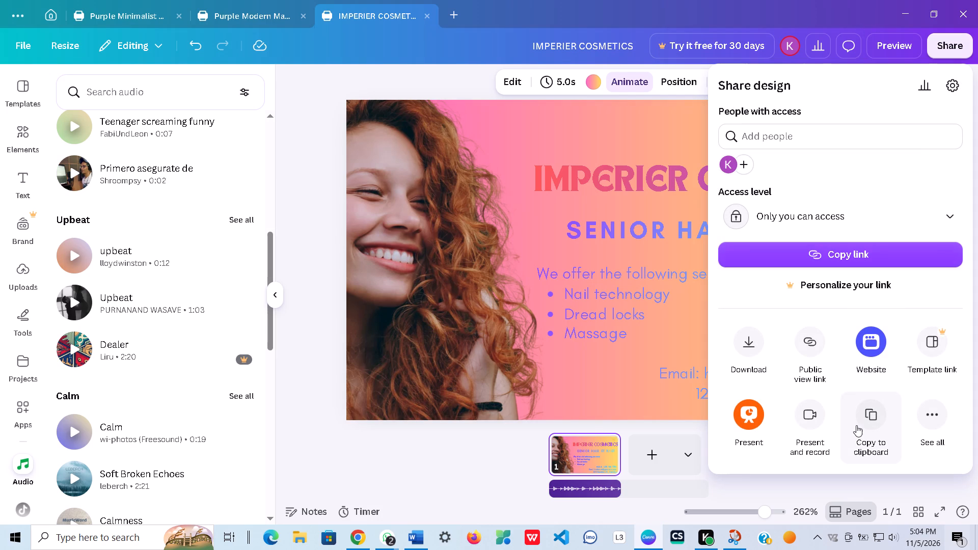
scroll(856, 425, down, 7)
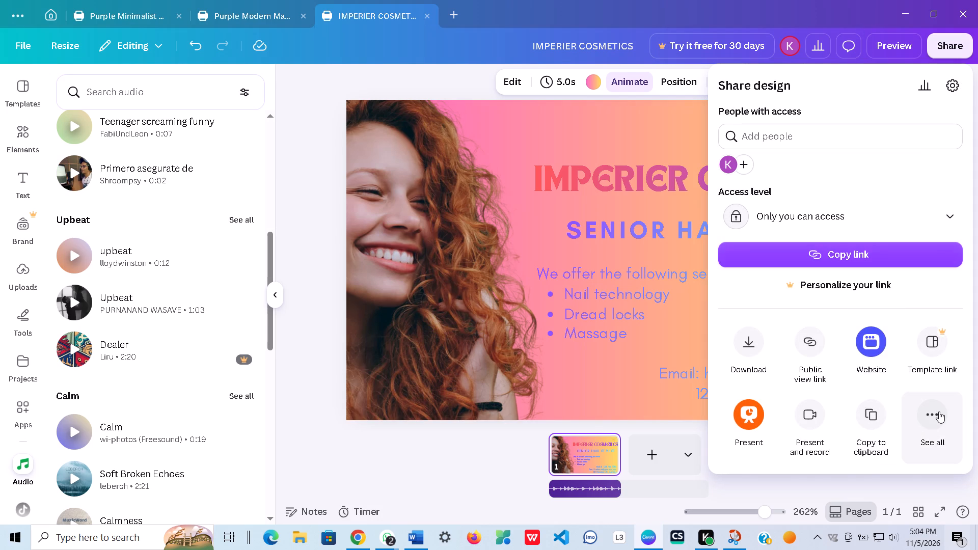
click(939, 411)
scroll(848, 357, down, 2)
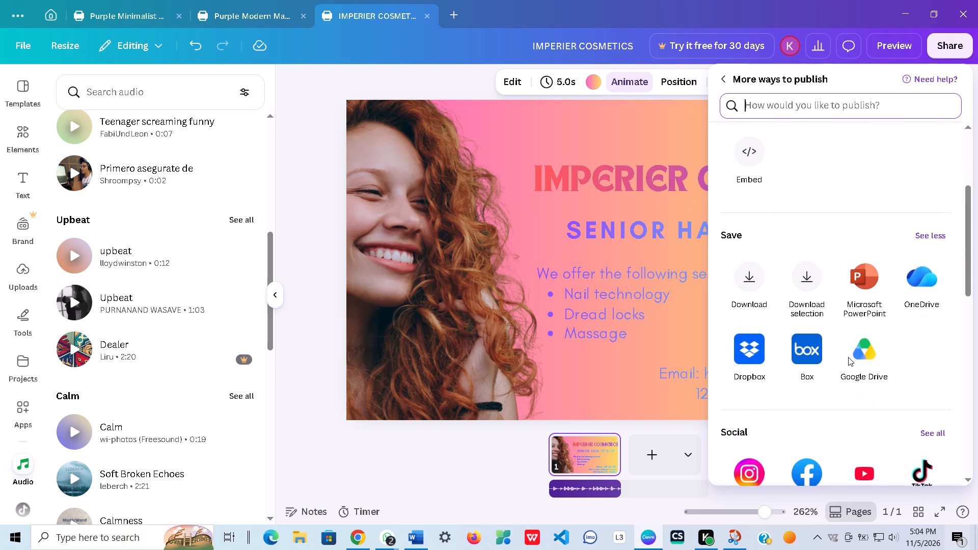
scroll(848, 357, down, 1)
scroll(848, 357, up, 4)
click(861, 263)
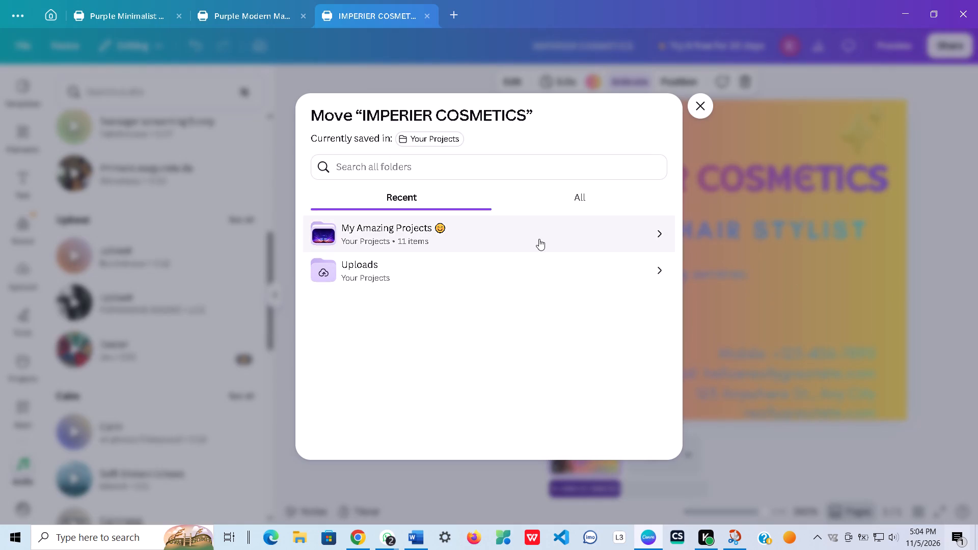
click(540, 239)
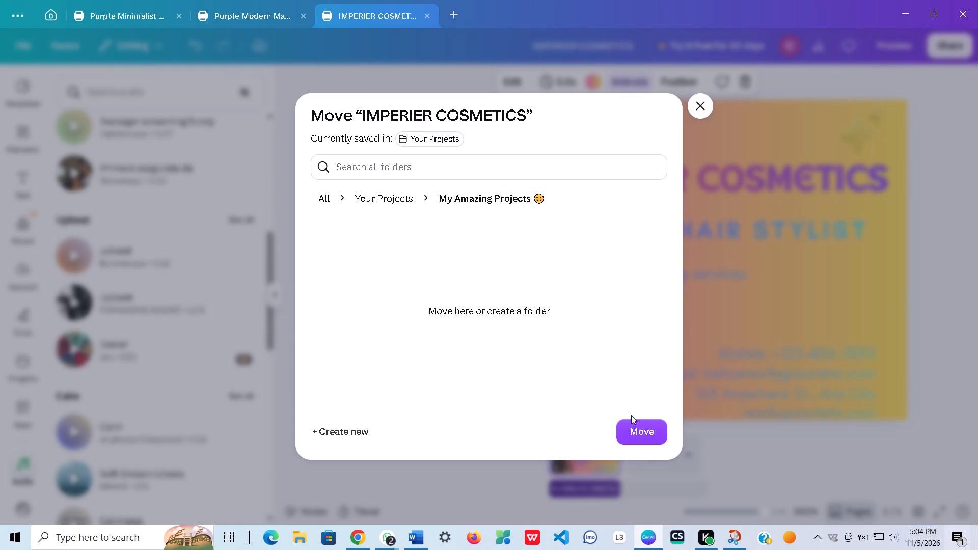
click(638, 433)
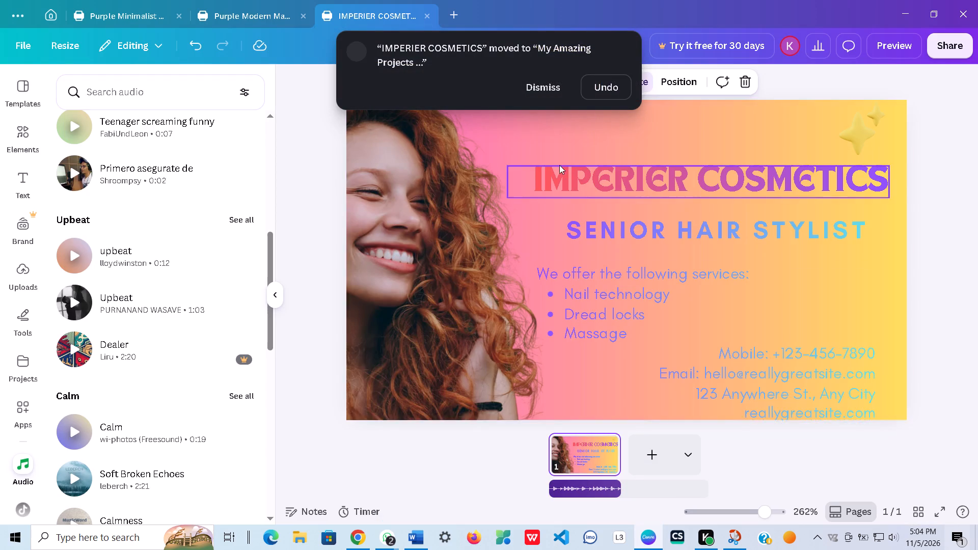
click(318, 148)
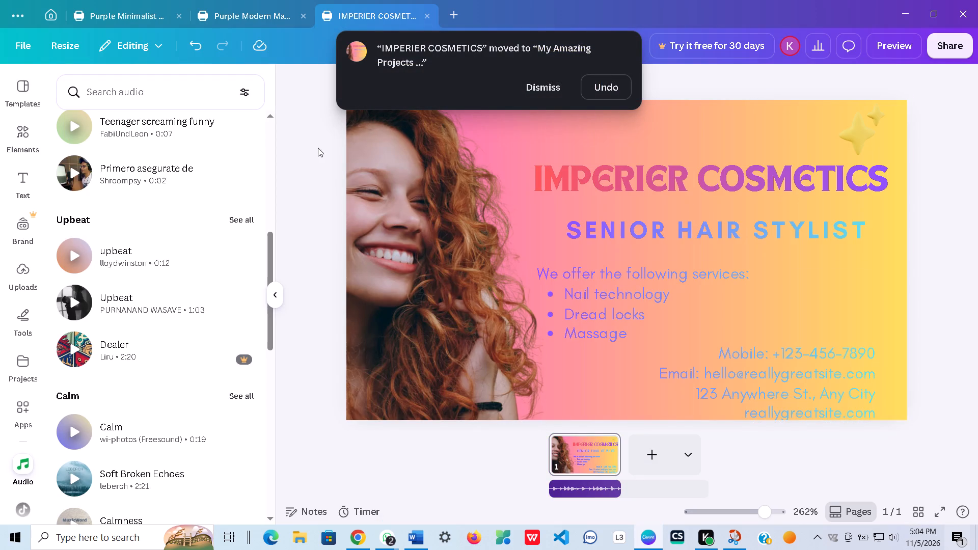
click(539, 94)
Collapse the audio library beside the card.
click(276, 289)
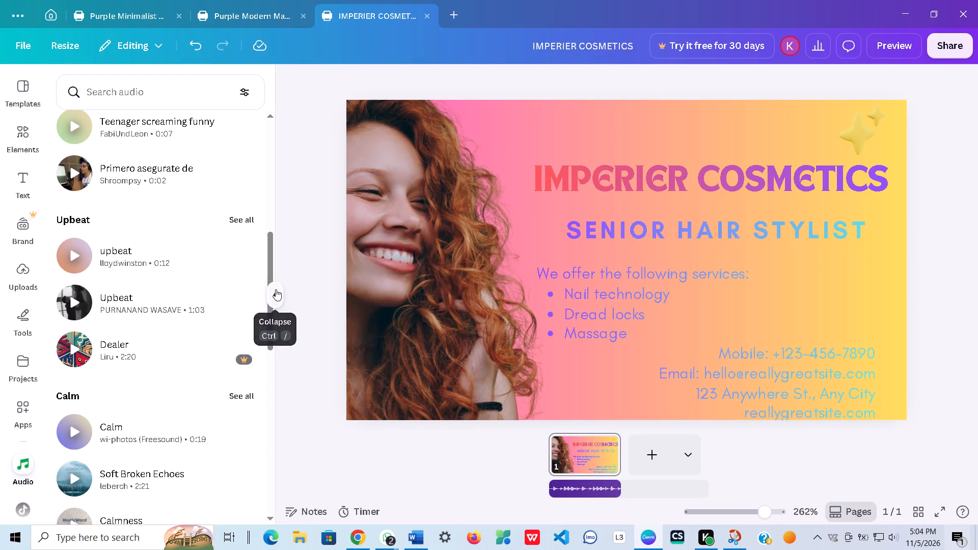